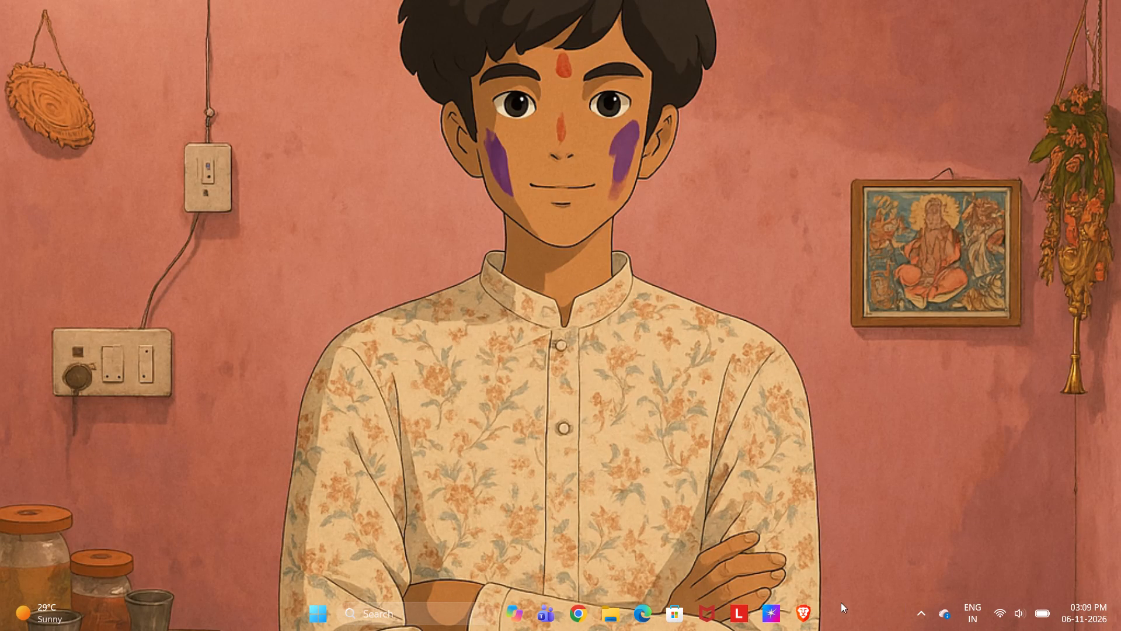
Open Google Chrome with the profile that has the sunglasses avatar.
click(579, 615)
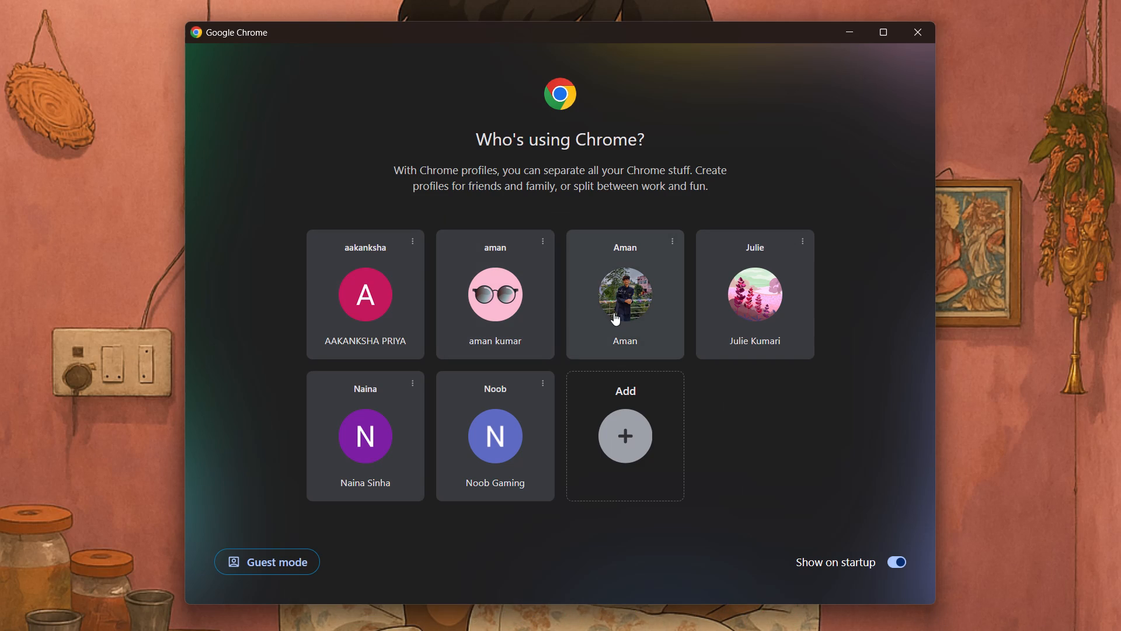
click(490, 286)
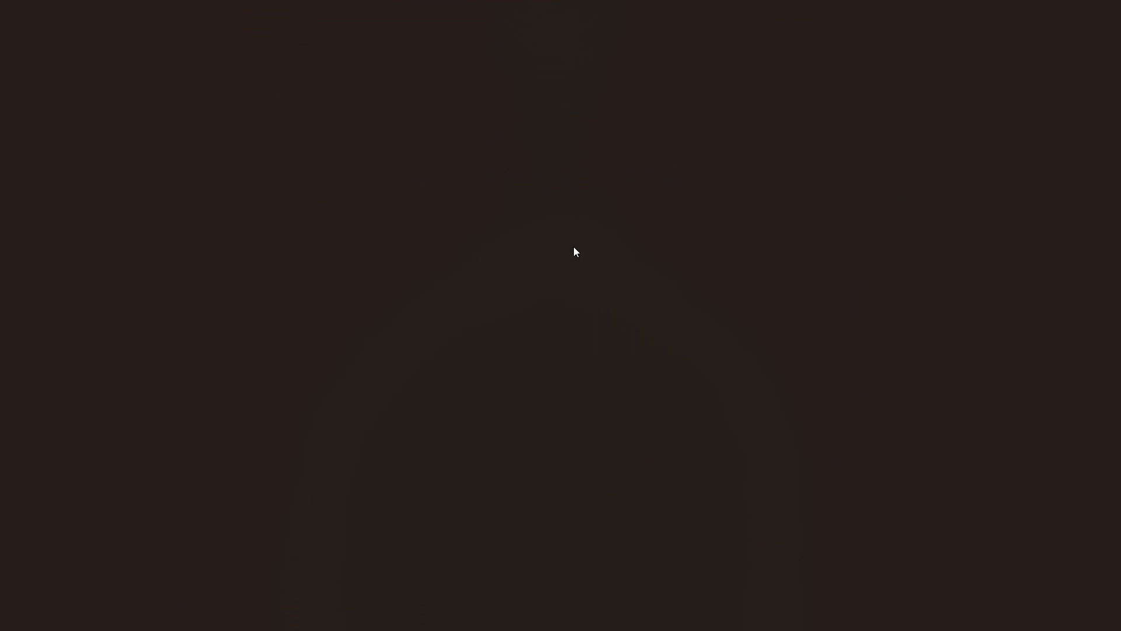
Search Google for parivahan and open the parivahan.gov.in website from the results.
click(481, 268)
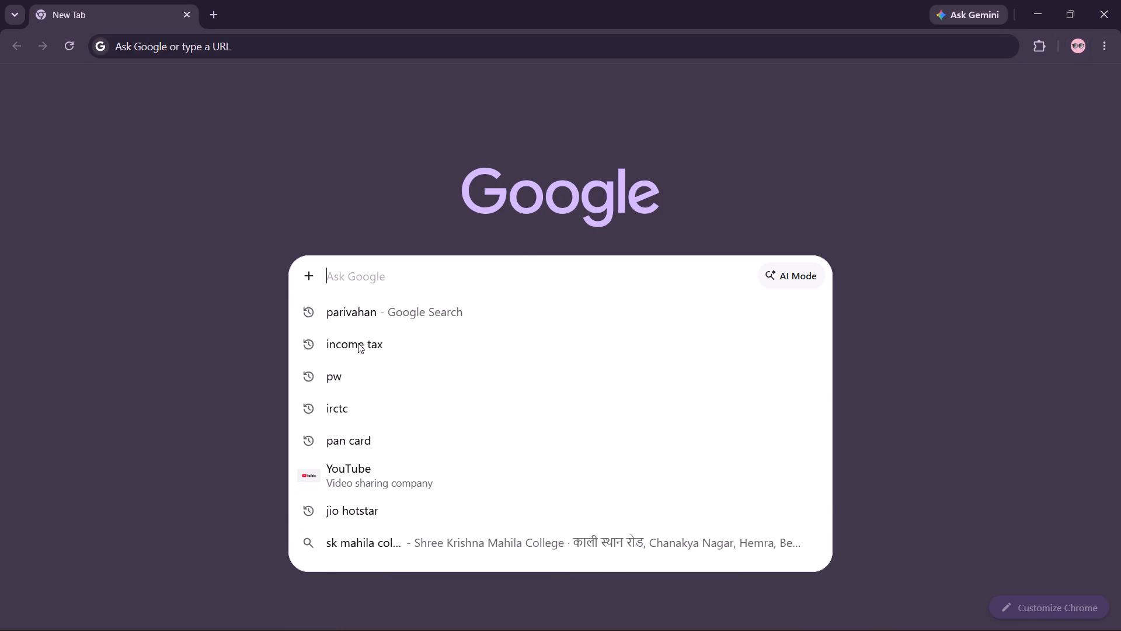
click(346, 314)
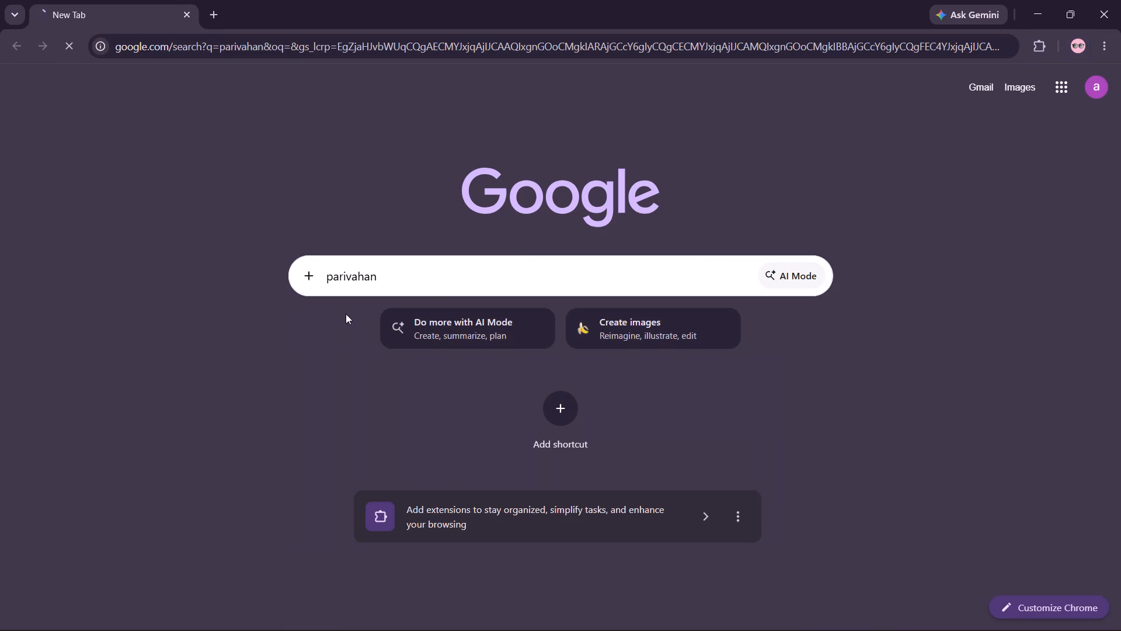
click(189, 224)
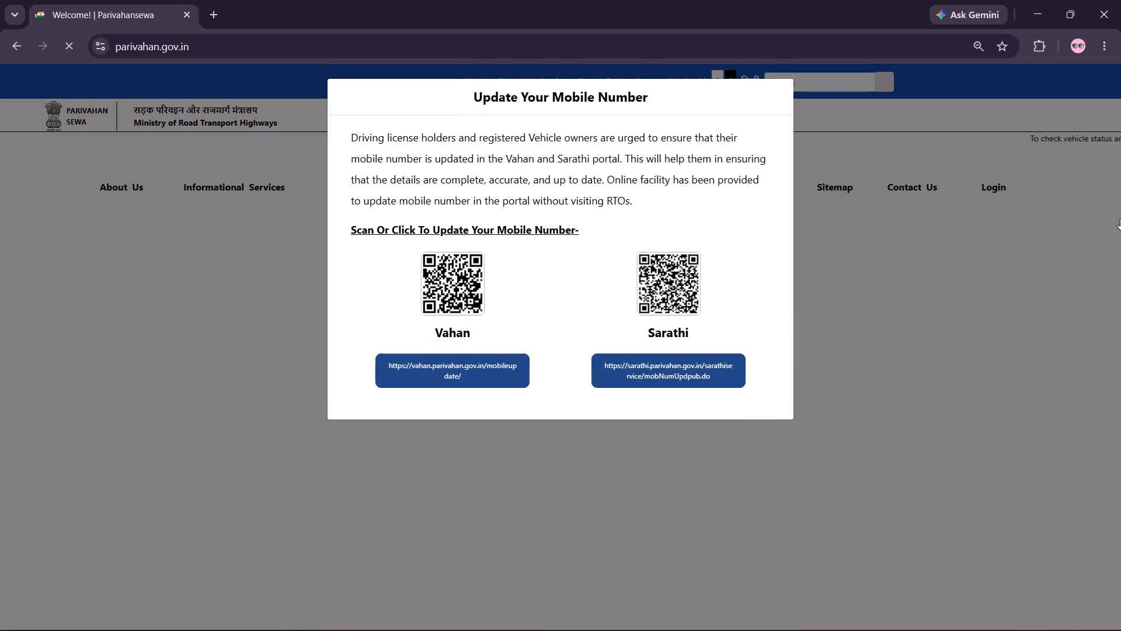
Dismiss the mobile number notice and open the Drivers/Learners License service under Driving License Related Services.
click(1111, 188)
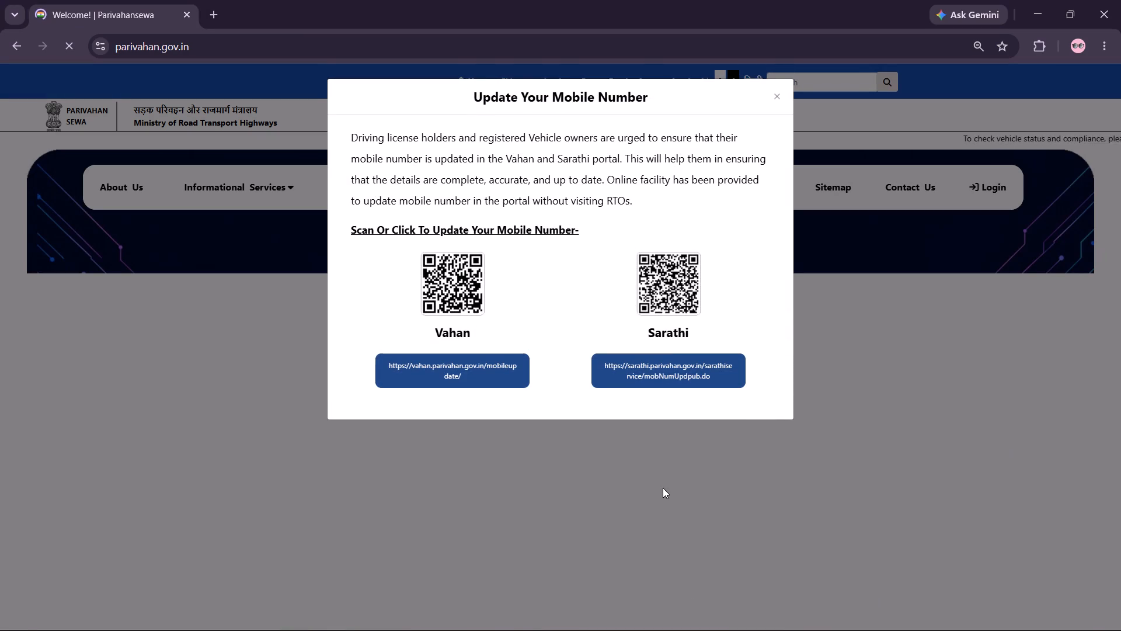
click(778, 96)
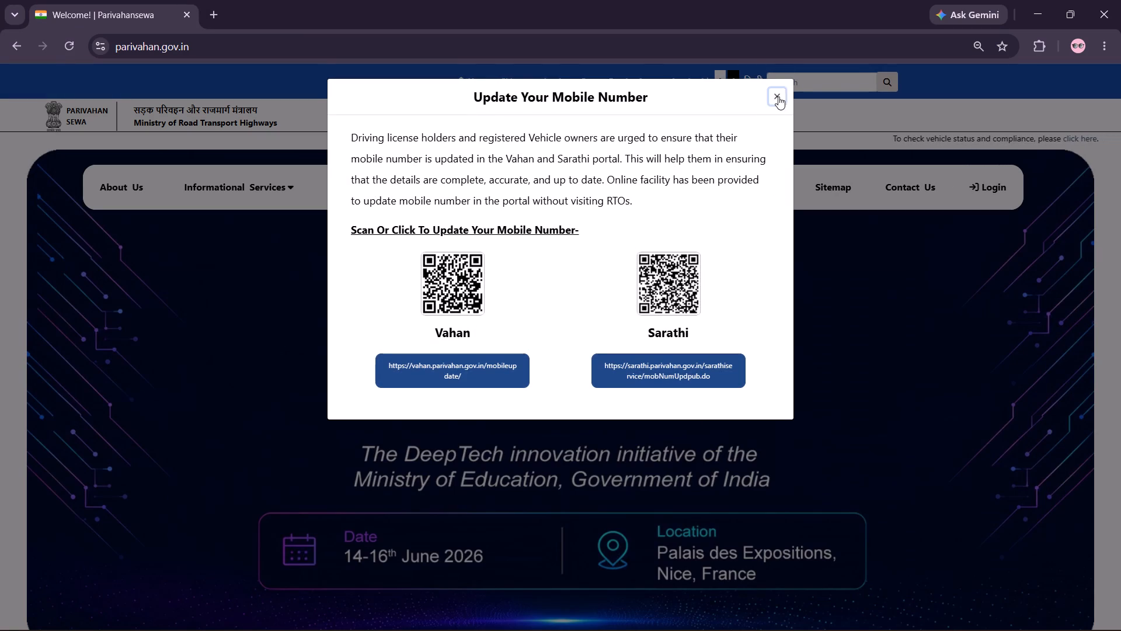
scroll(330, 398, down, 4)
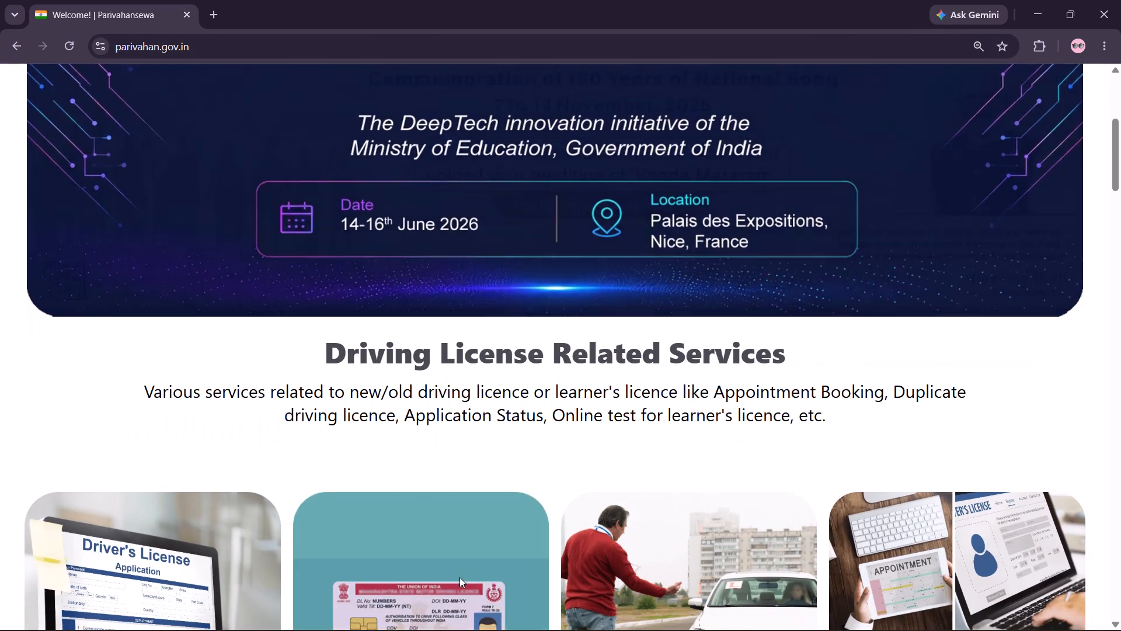
scroll(447, 581, down, 3)
click(438, 366)
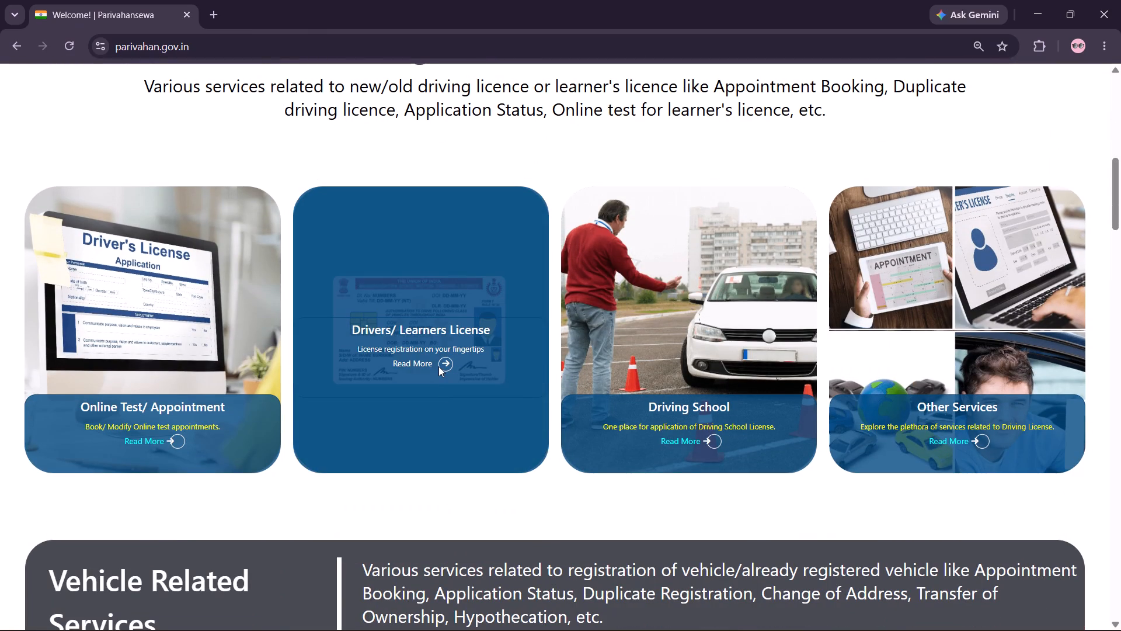
click(418, 361)
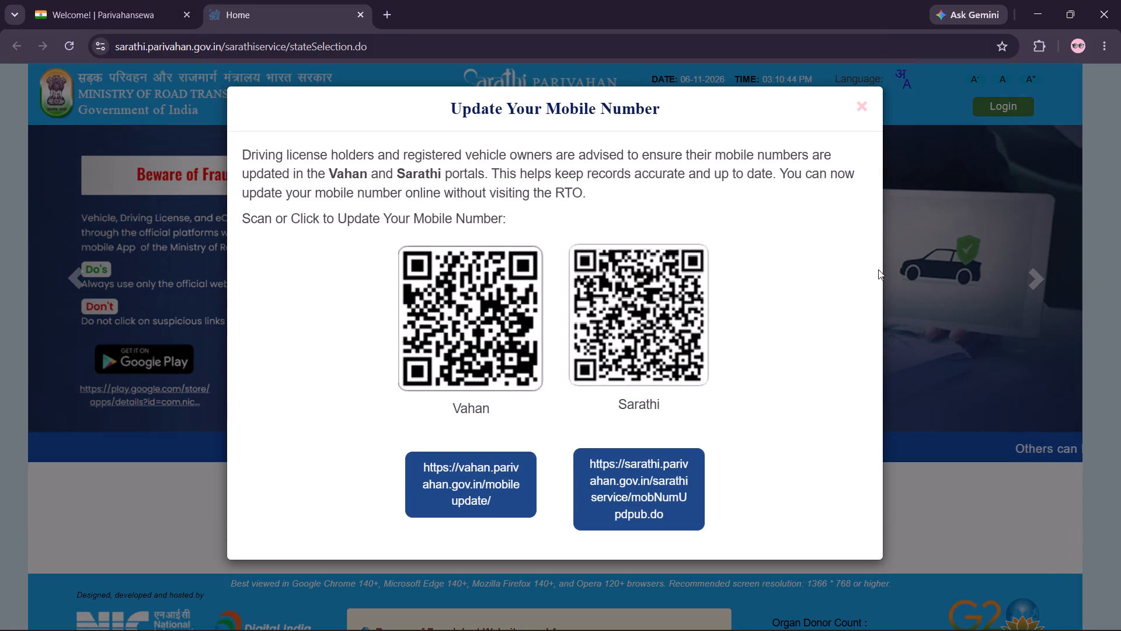
Dismiss the mobile number notice on the Sarathi portal and select Bihar as the state for the service.
click(858, 103)
scroll(613, 484, down, 5)
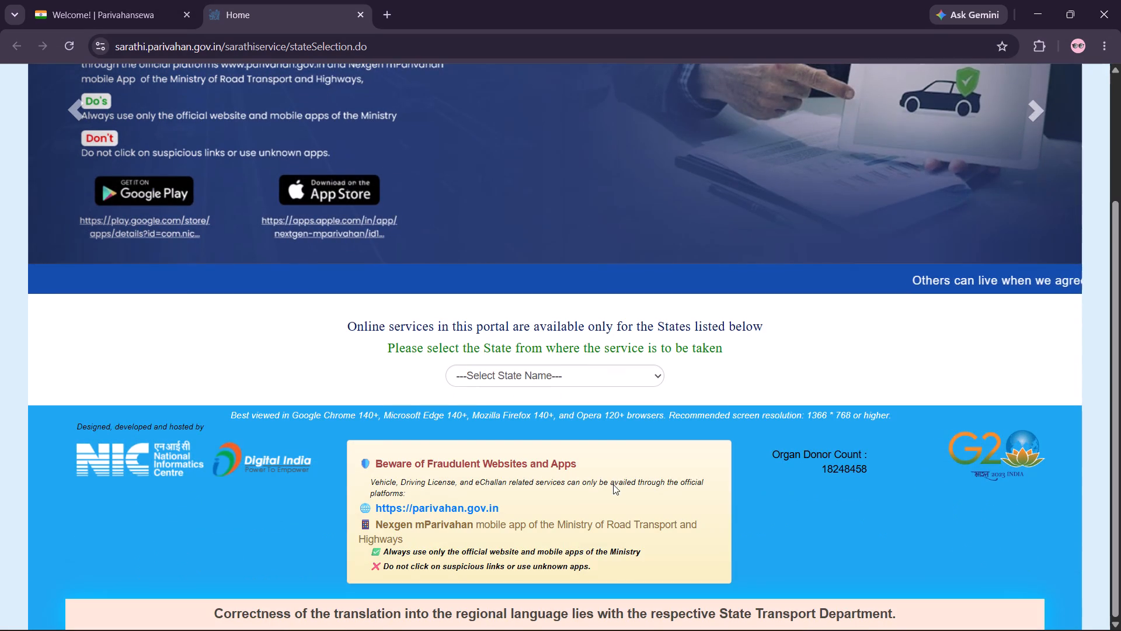
click(544, 369)
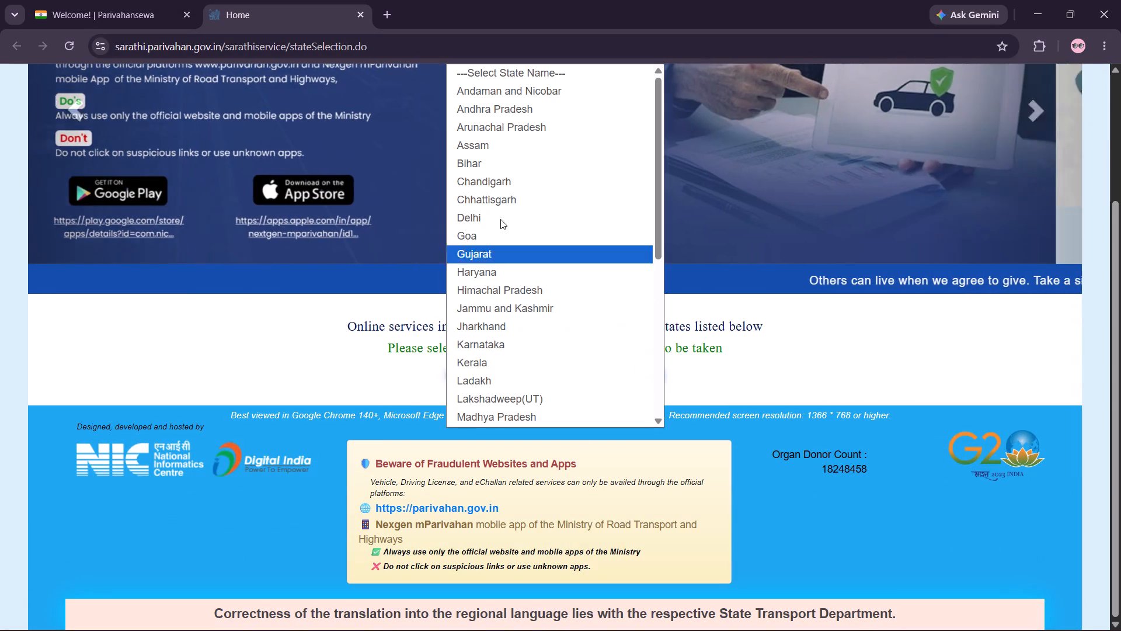
click(501, 165)
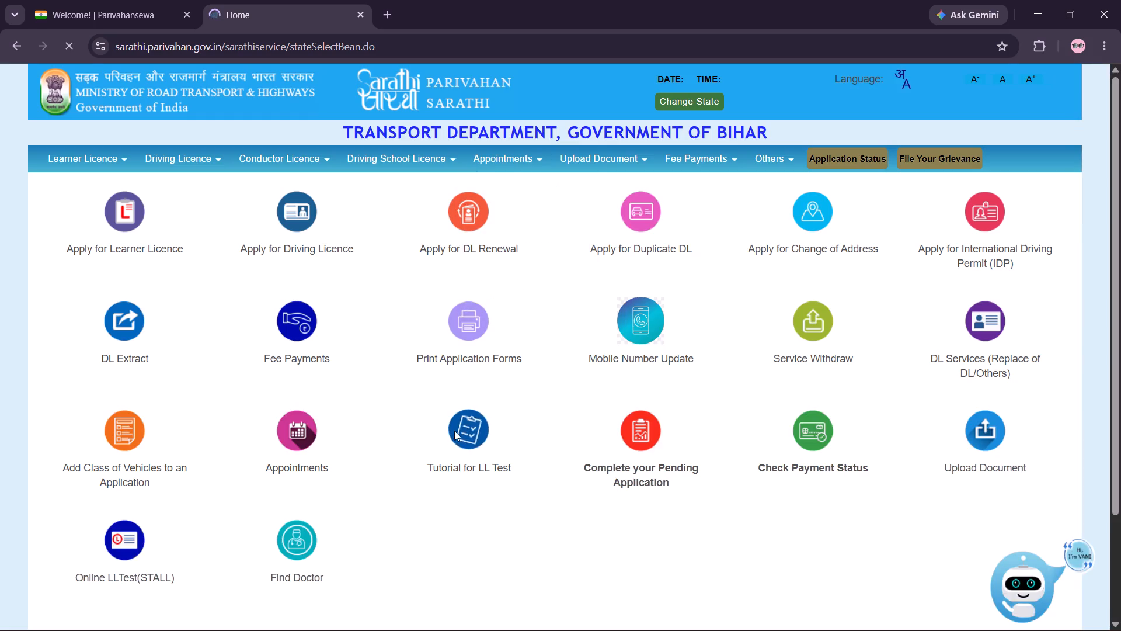
click(862, 104)
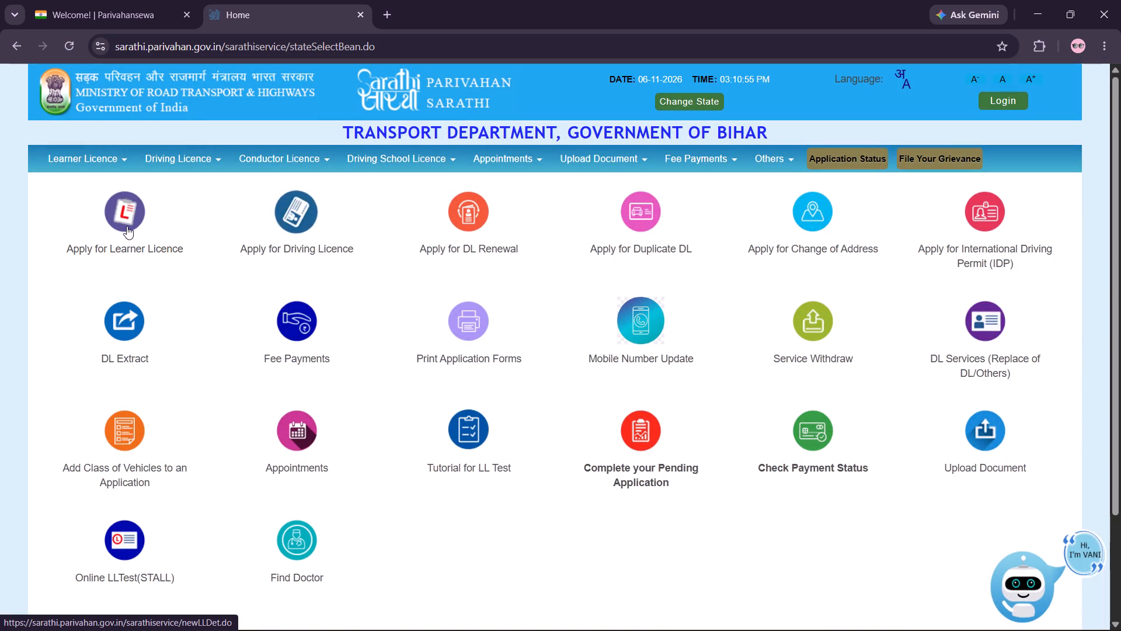
Start a learner's licence application, continue past the stage instructions, and submit it with the category General.
click(123, 224)
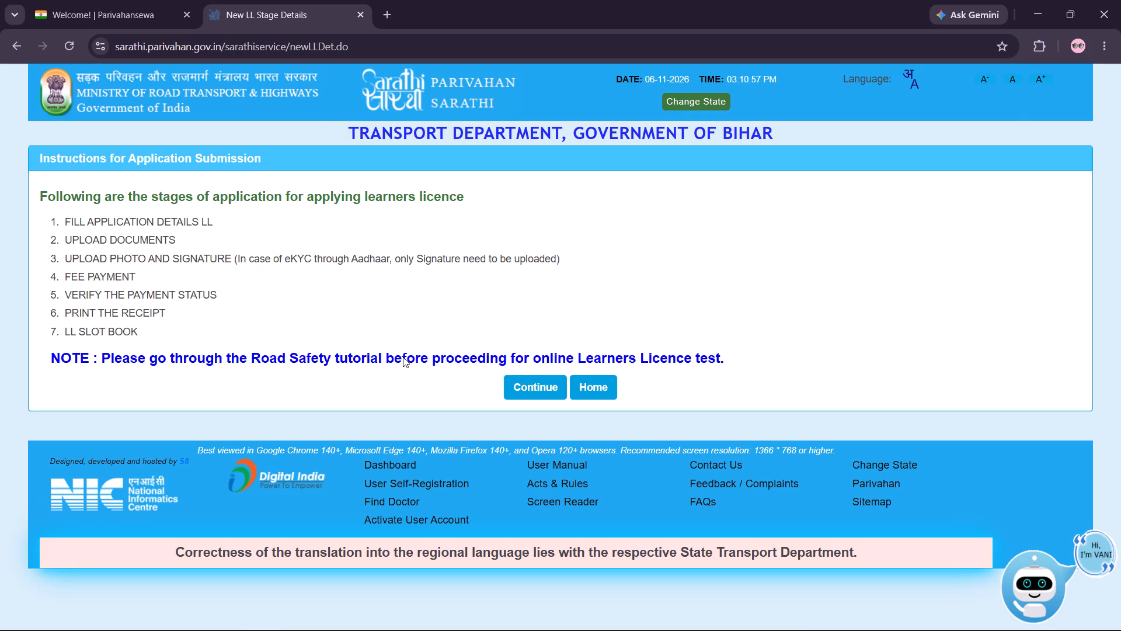
click(541, 380)
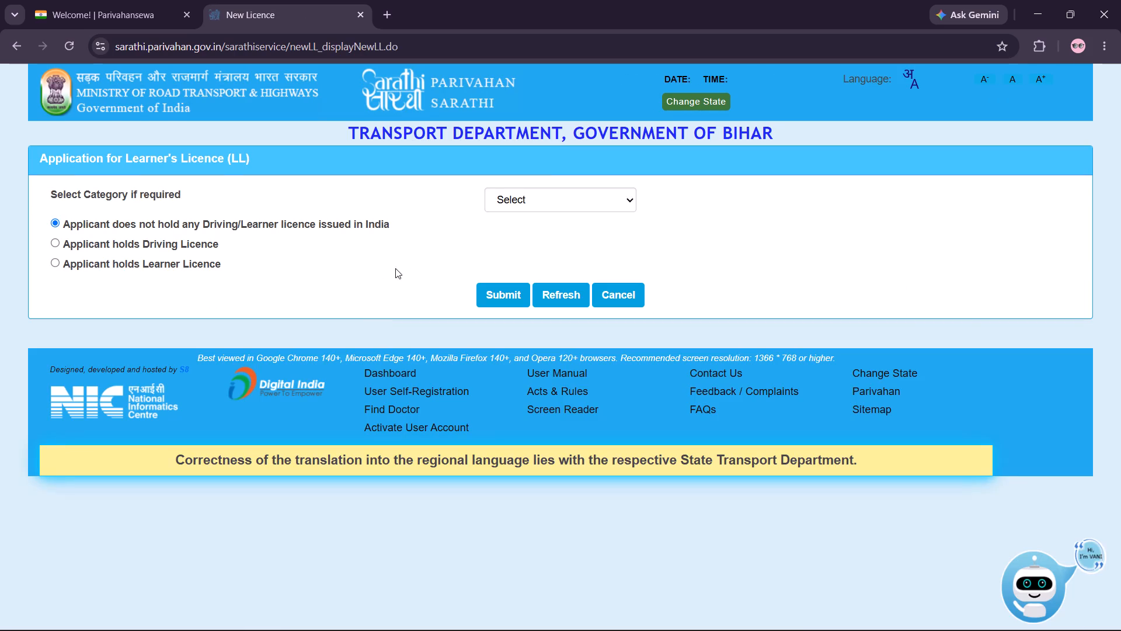
click(555, 206)
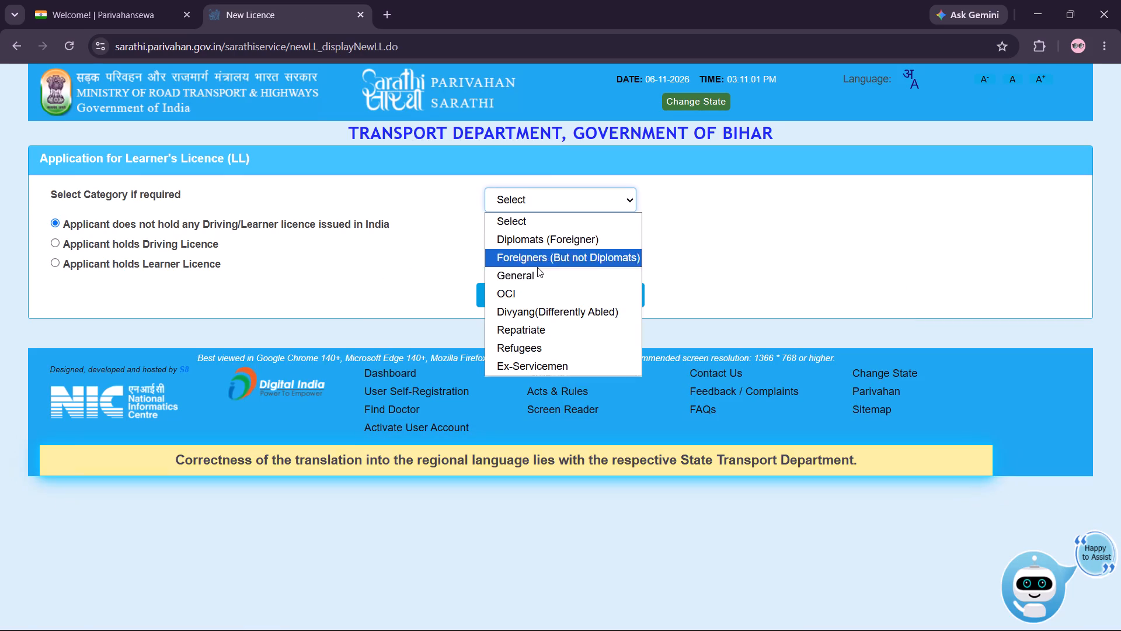
click(523, 275)
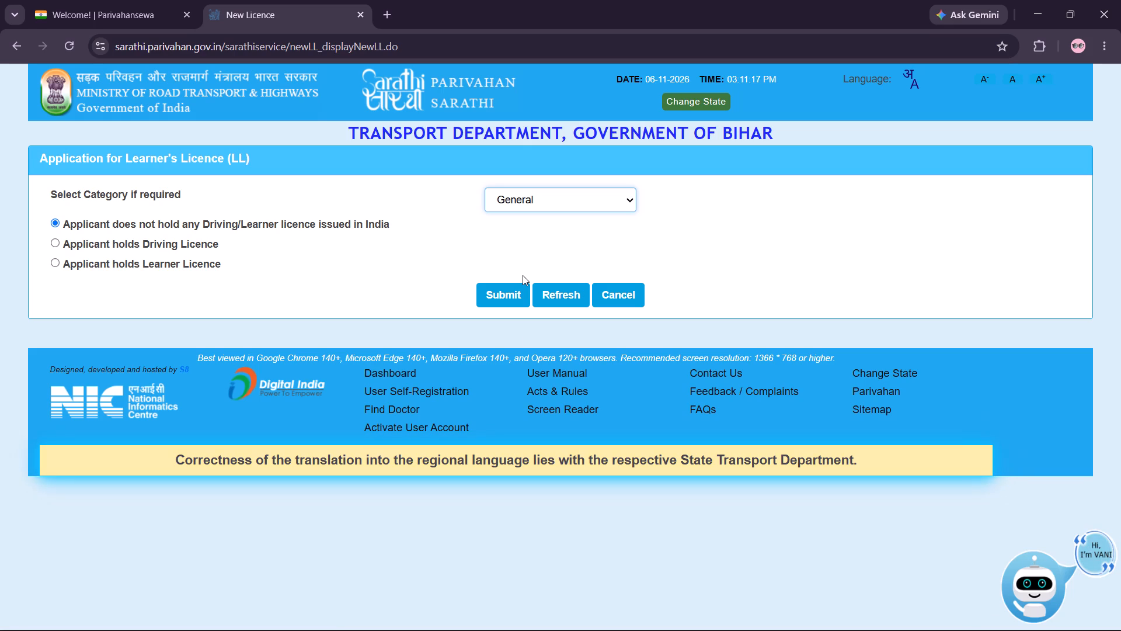
click(494, 293)
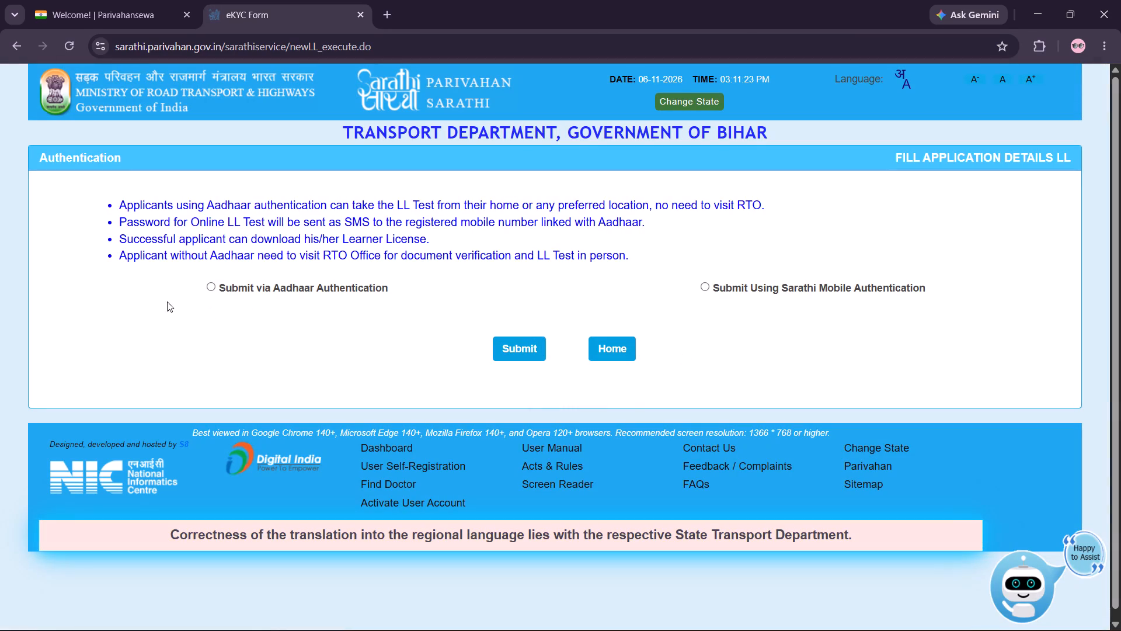
Choose to submit via Aadhaar Authentication and accept the mobile number notice.
click(211, 287)
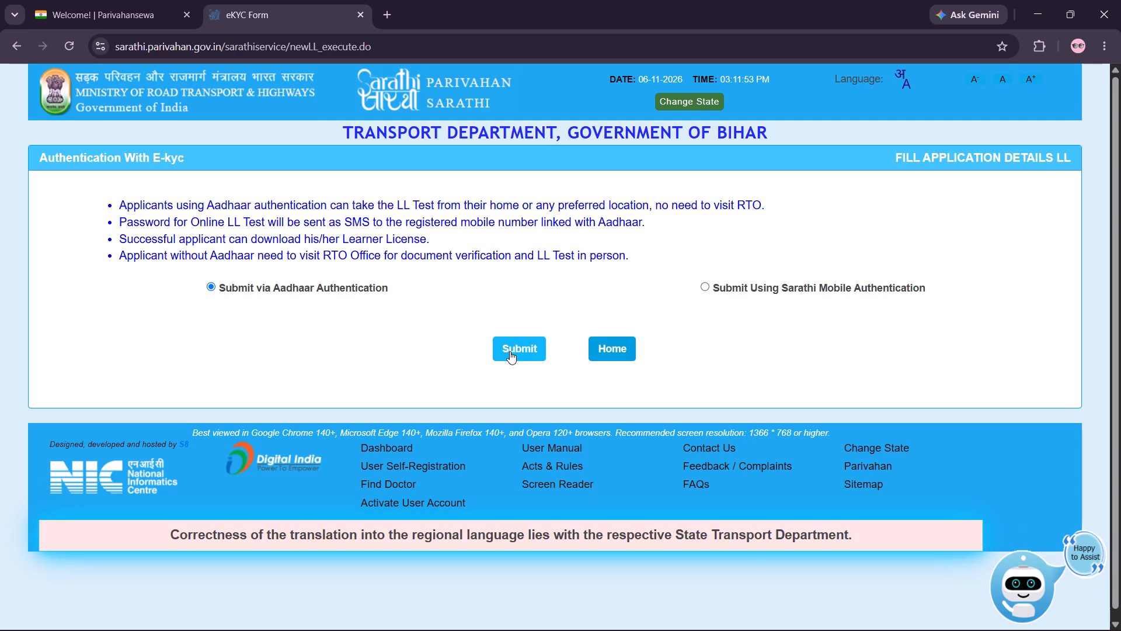
click(510, 351)
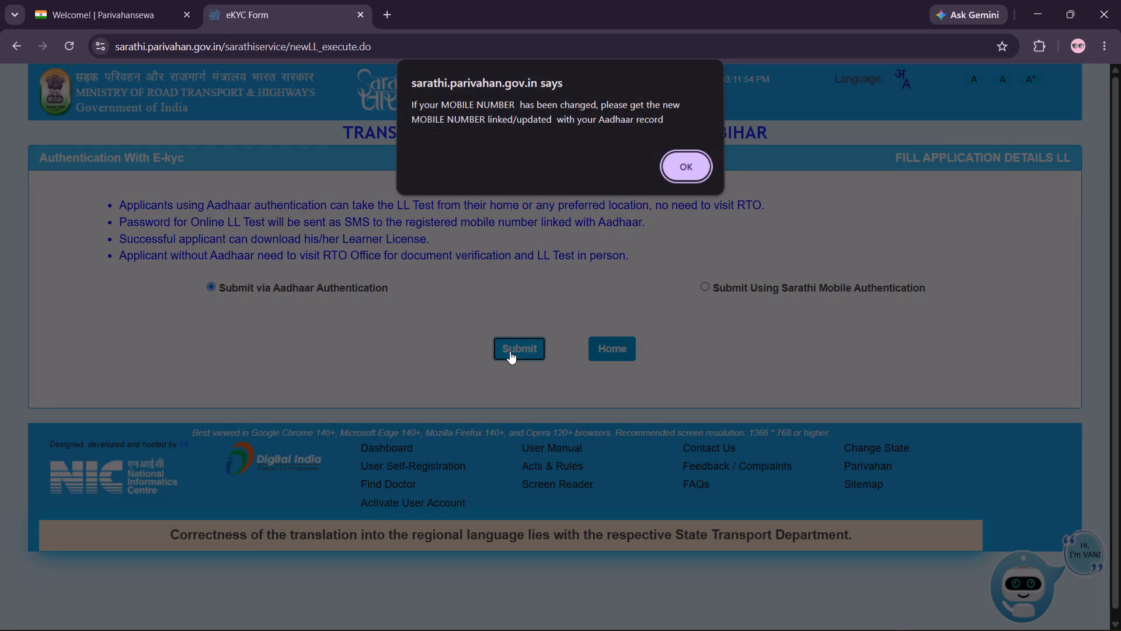
click(704, 174)
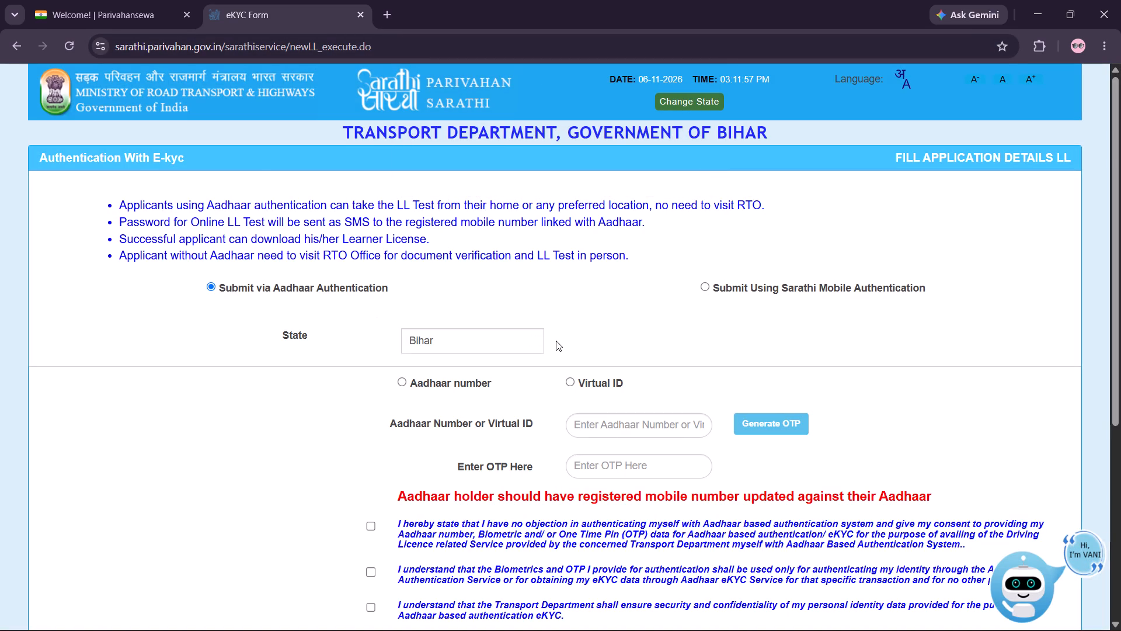
Choose Aadhaar number as the identifier type in the e-KYC authentication form.
scroll(556, 341, down, 1)
click(403, 250)
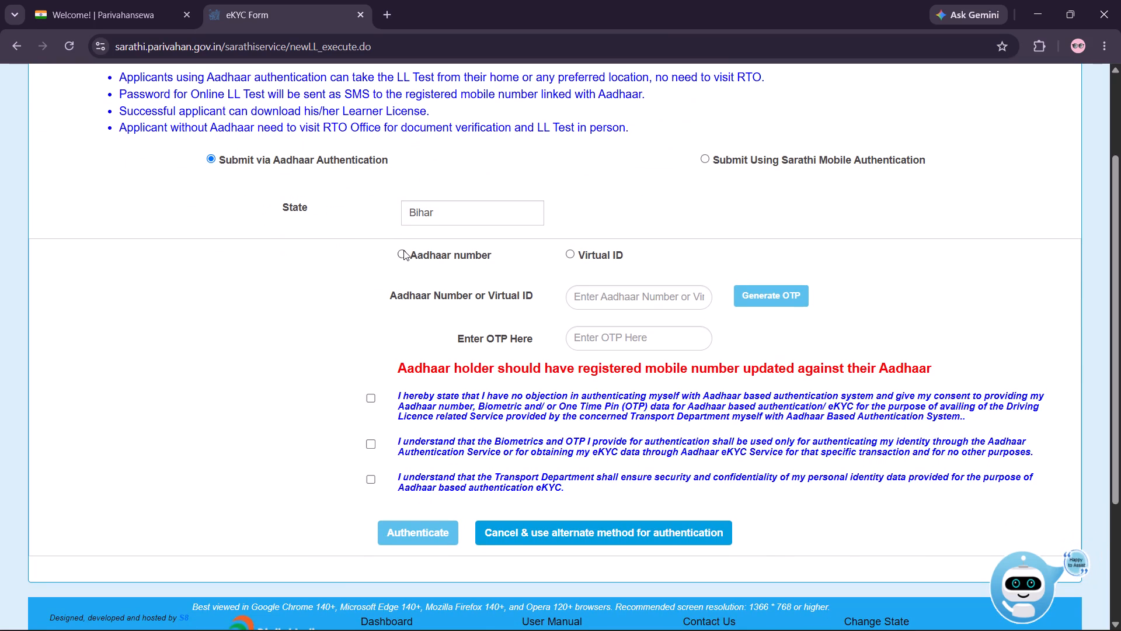
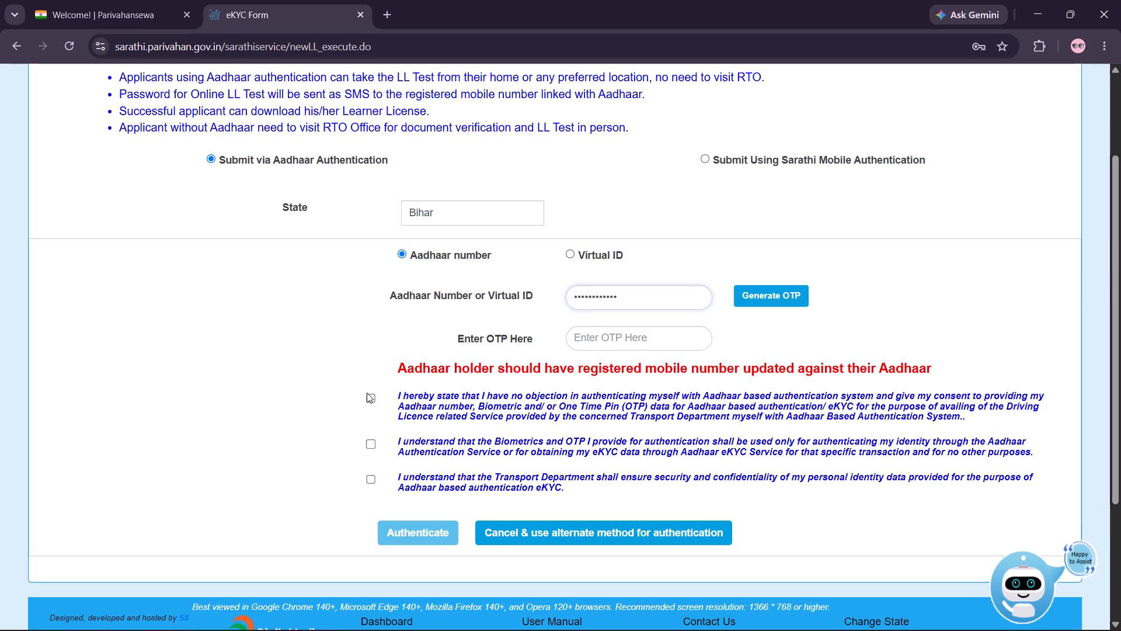
Accept all three Aadhaar consent declarations and generate an OTP for the entered Aadhaar number.
click(371, 395)
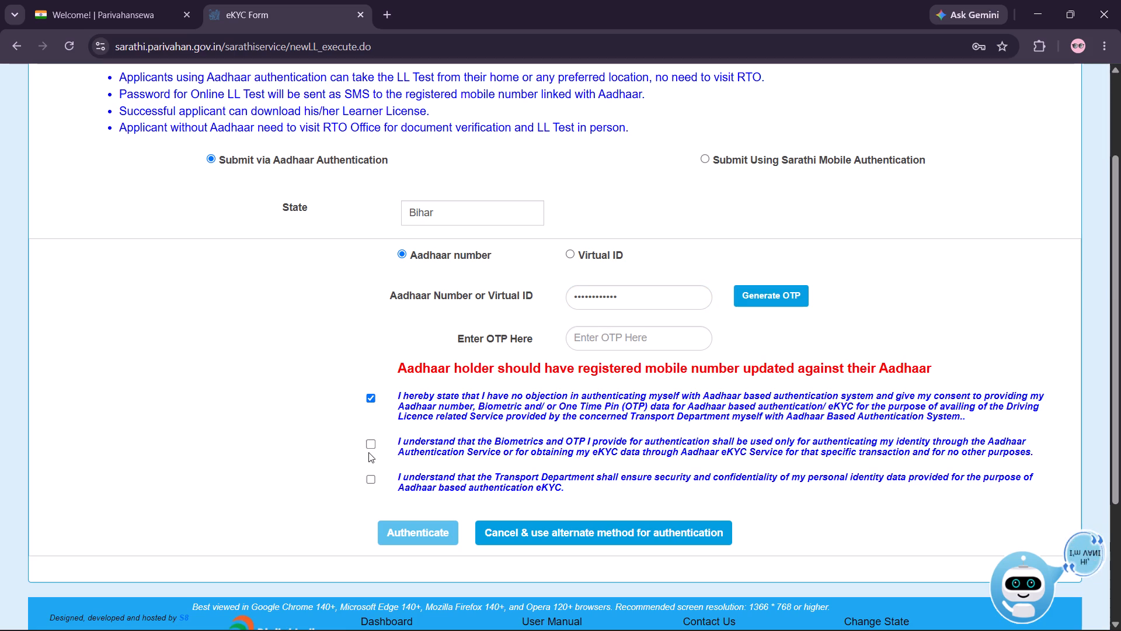
click(372, 447)
click(369, 477)
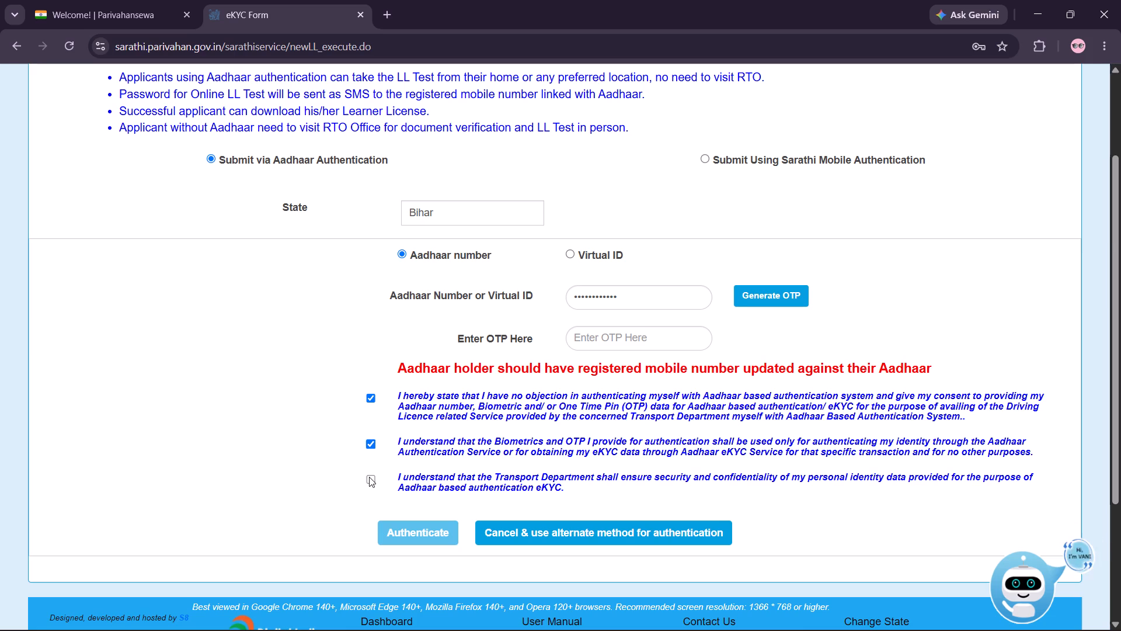
click(775, 295)
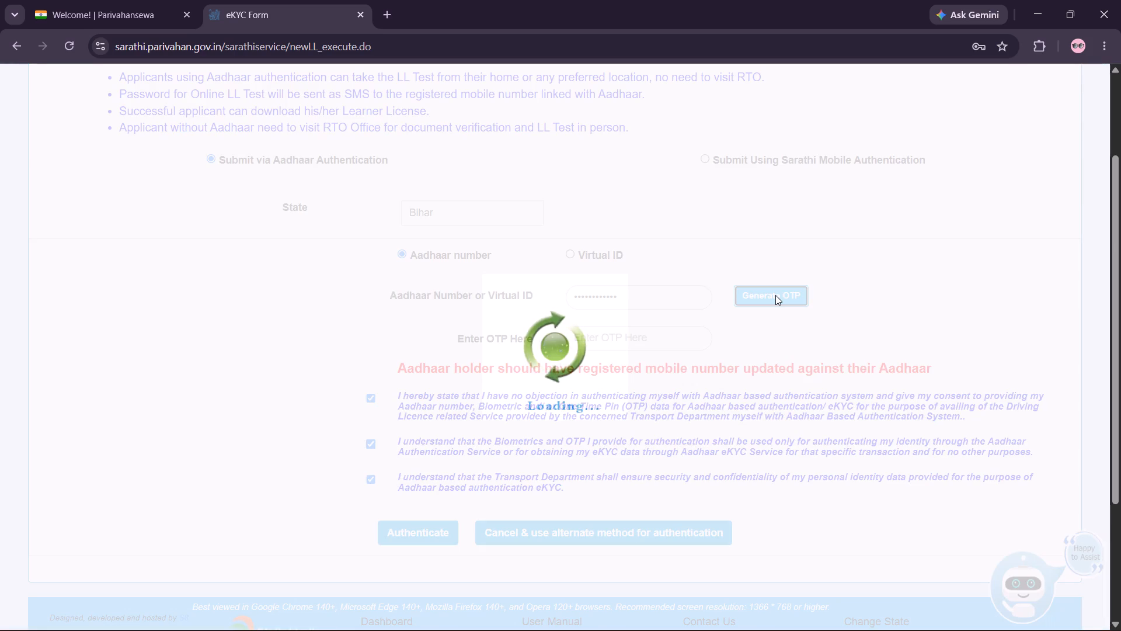
Activate the OTP entry field in the Aadhaar e-KYC form, ready for the one-time password.
click(604, 350)
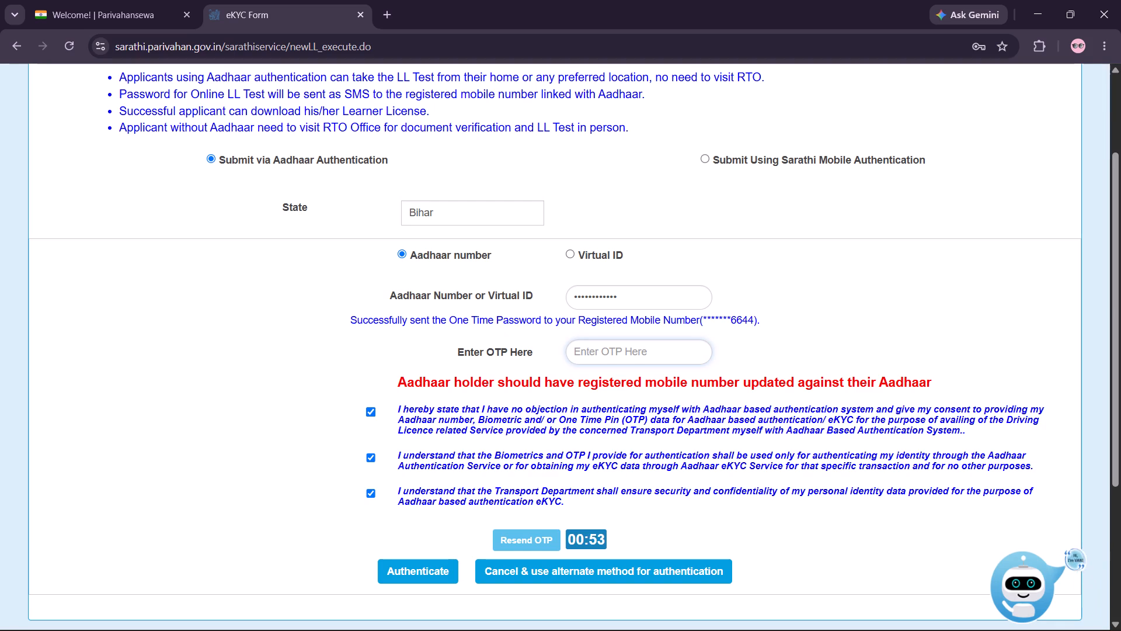
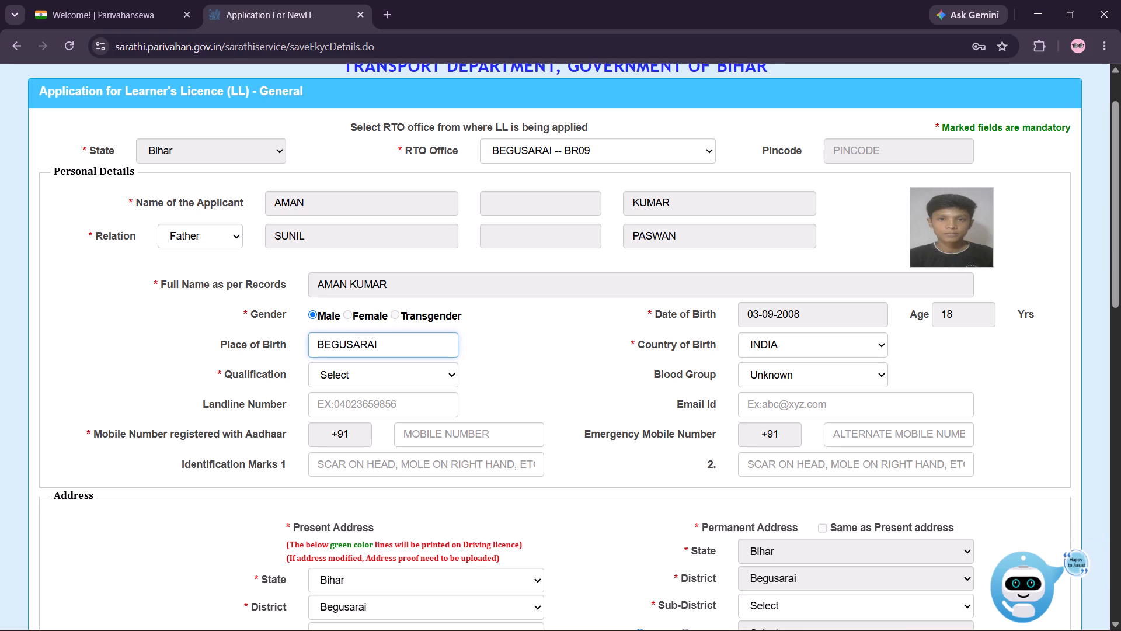
Set the applicant's blood group to A+ in the personal details of the learner's licence application.
click(761, 368)
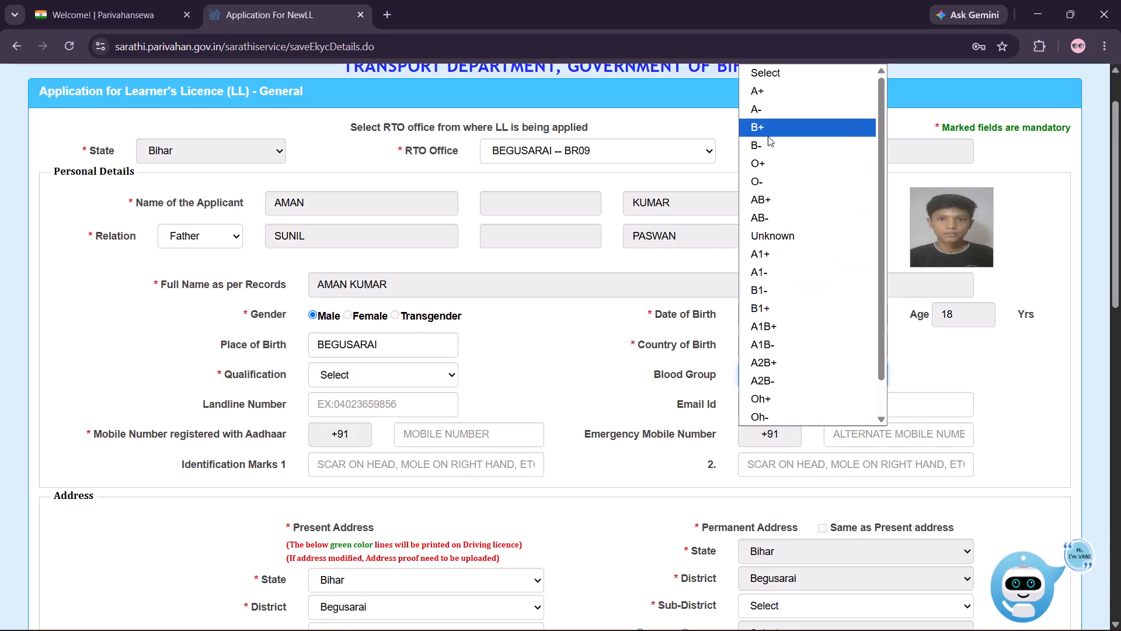
click(758, 89)
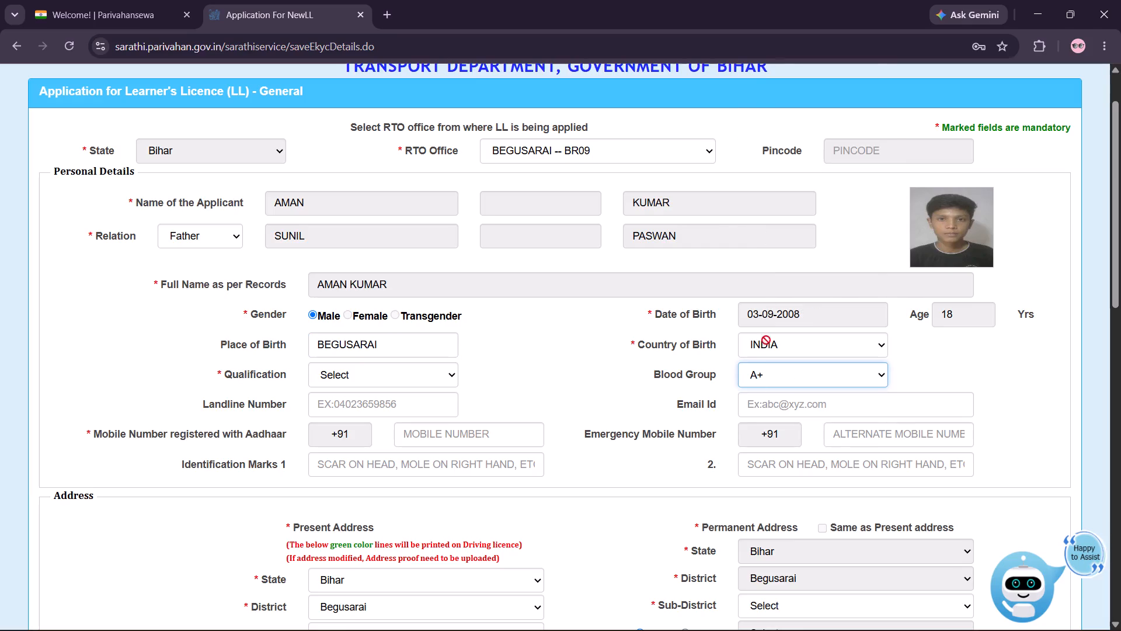
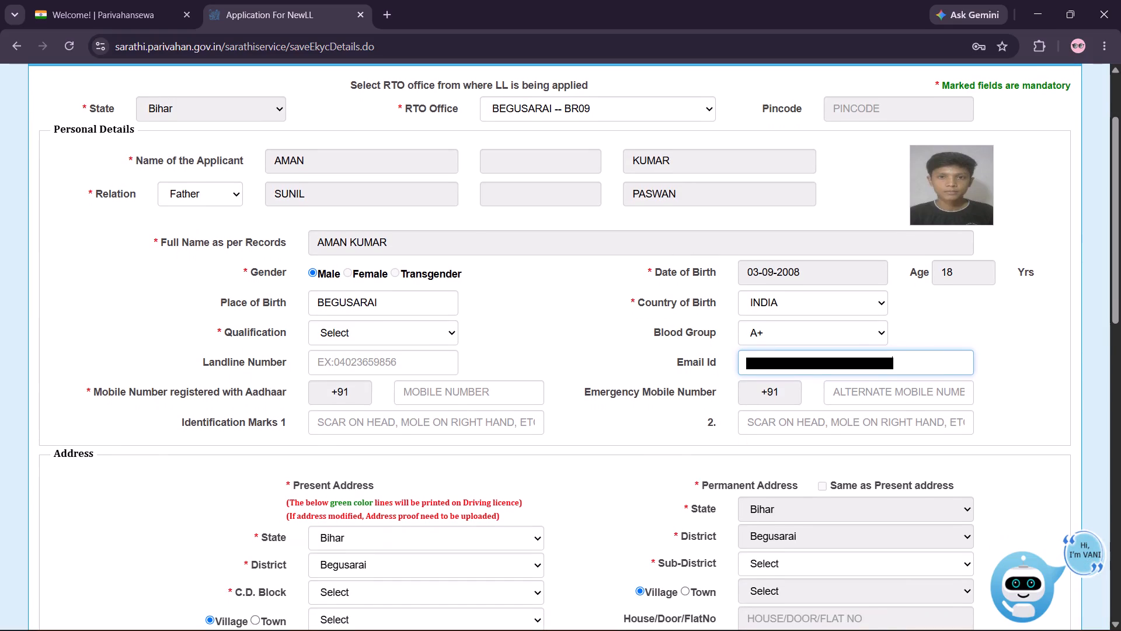
Enter the applicant's Aadhaar-registered mobile number in the personal details of the learner's licence application.
click(424, 404)
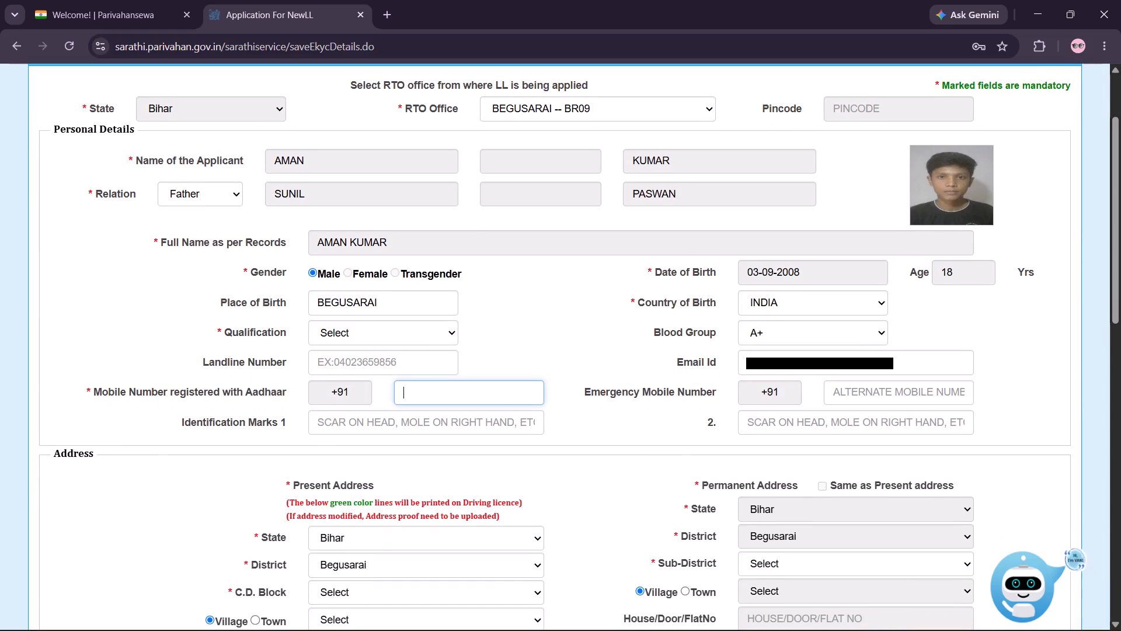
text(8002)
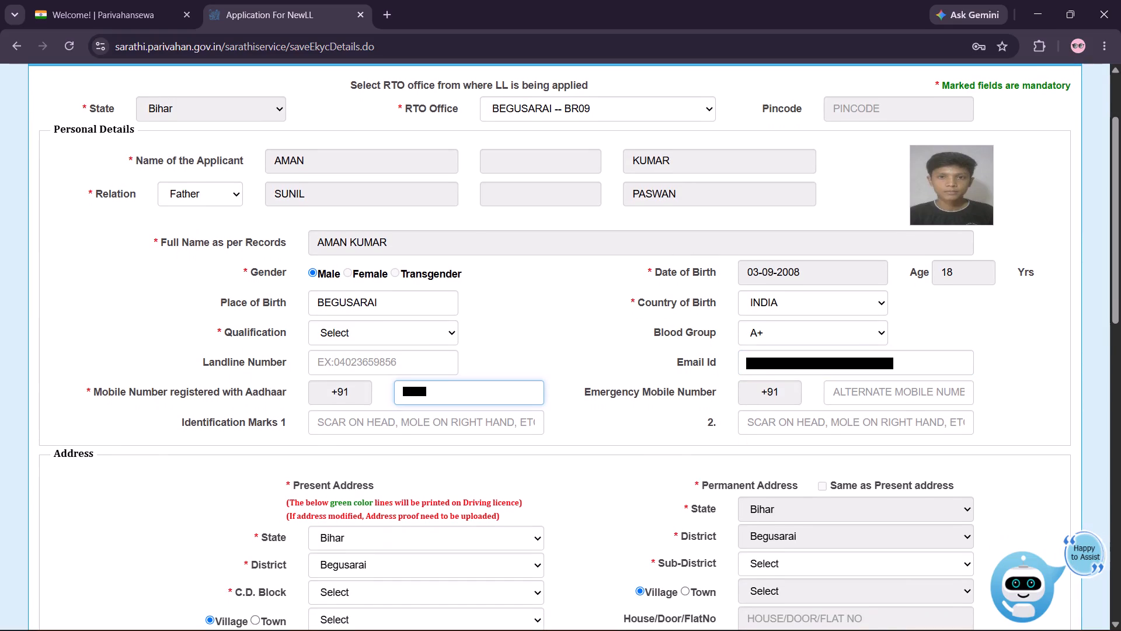
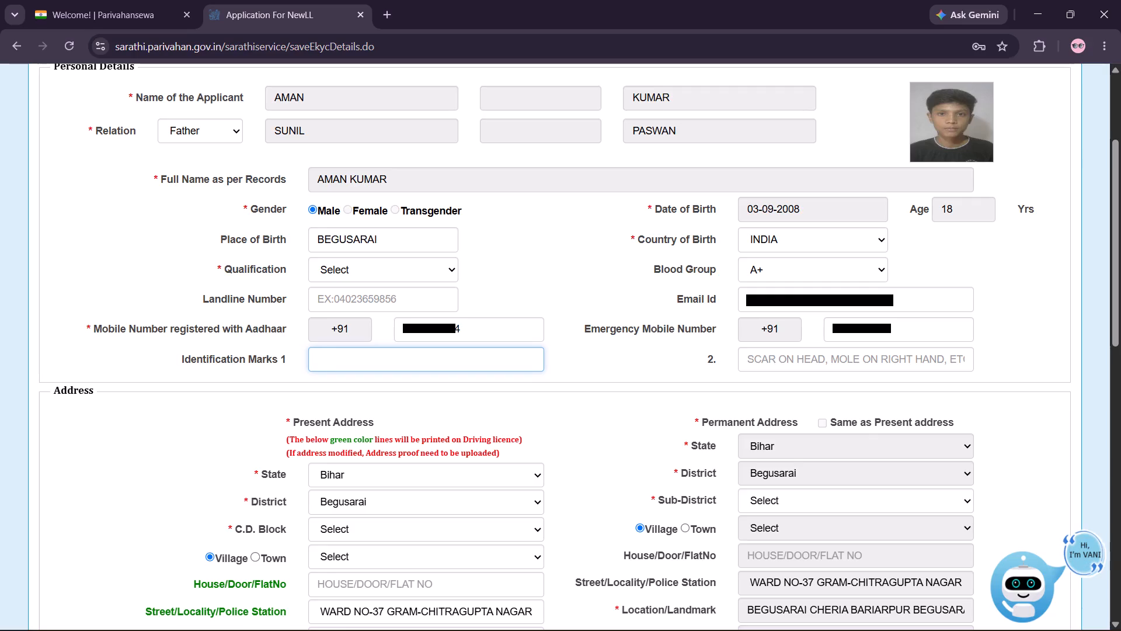
Enter "left side mole on face" as identification mark 1 and "mole on right hand" as identification mark 2.
text(le)
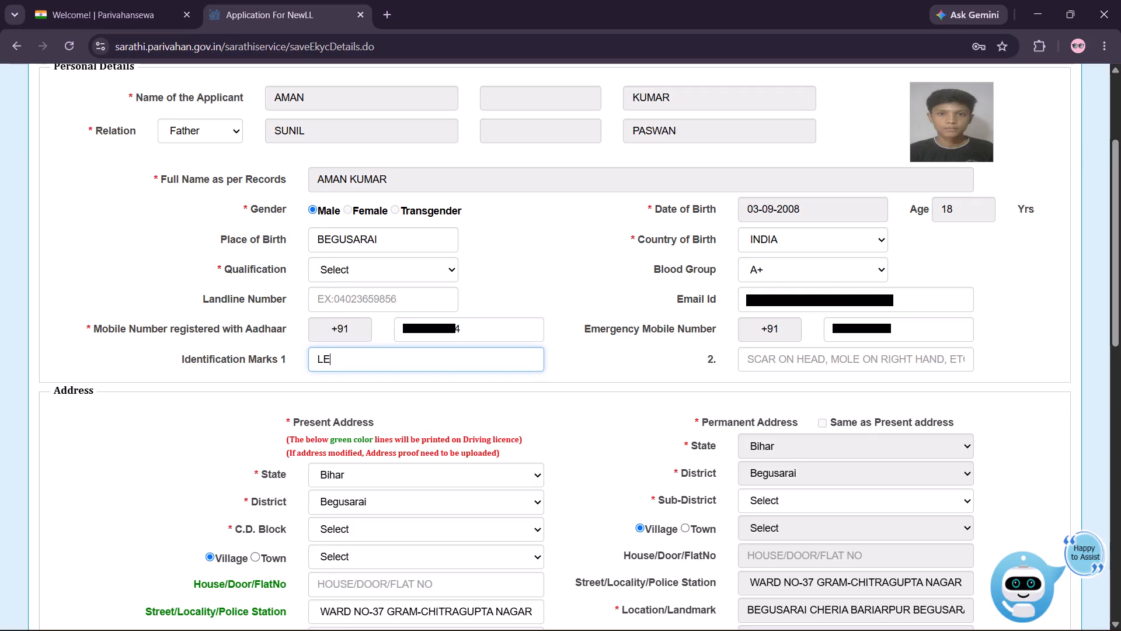
text(ft side mole on fa)
text(ce)
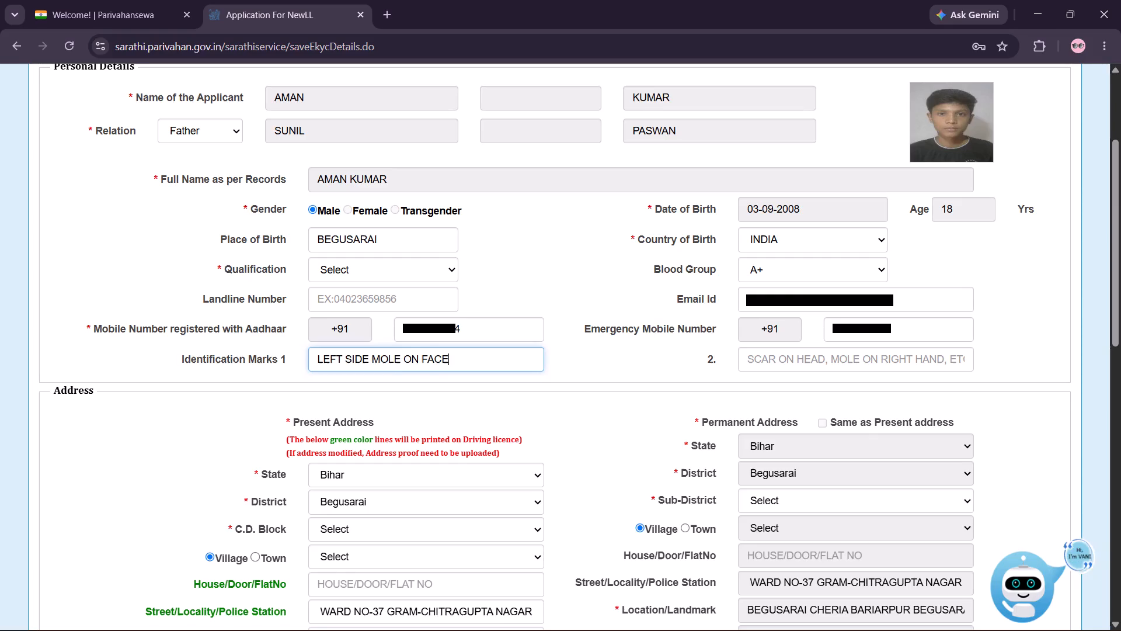
key(space)
click(844, 363)
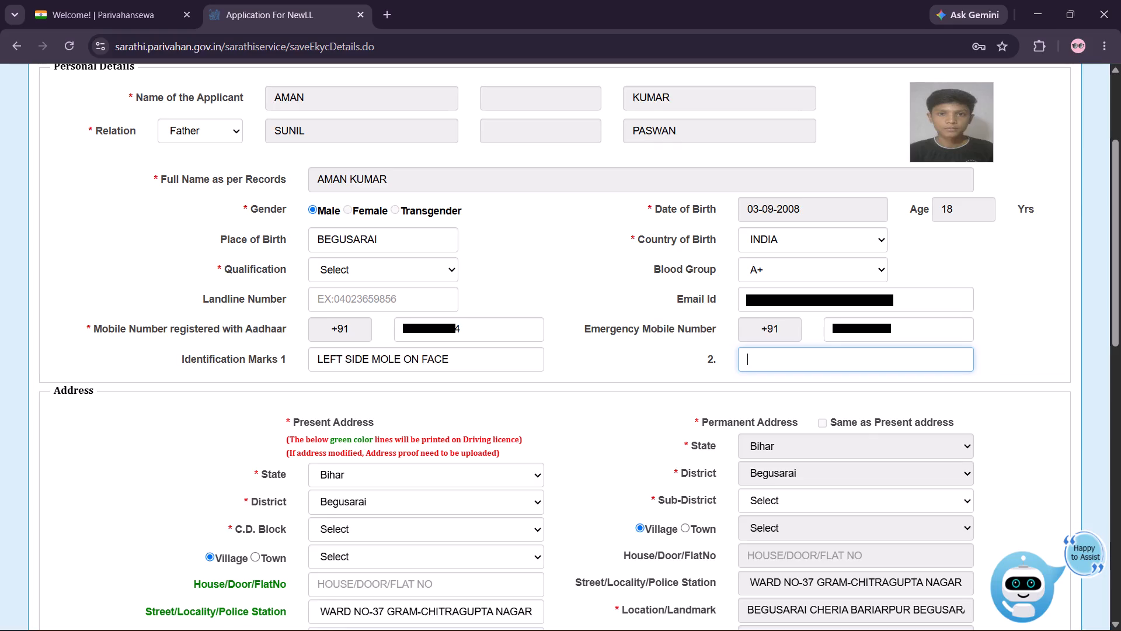
text(mole o)
key(space)
key(BackSpace)
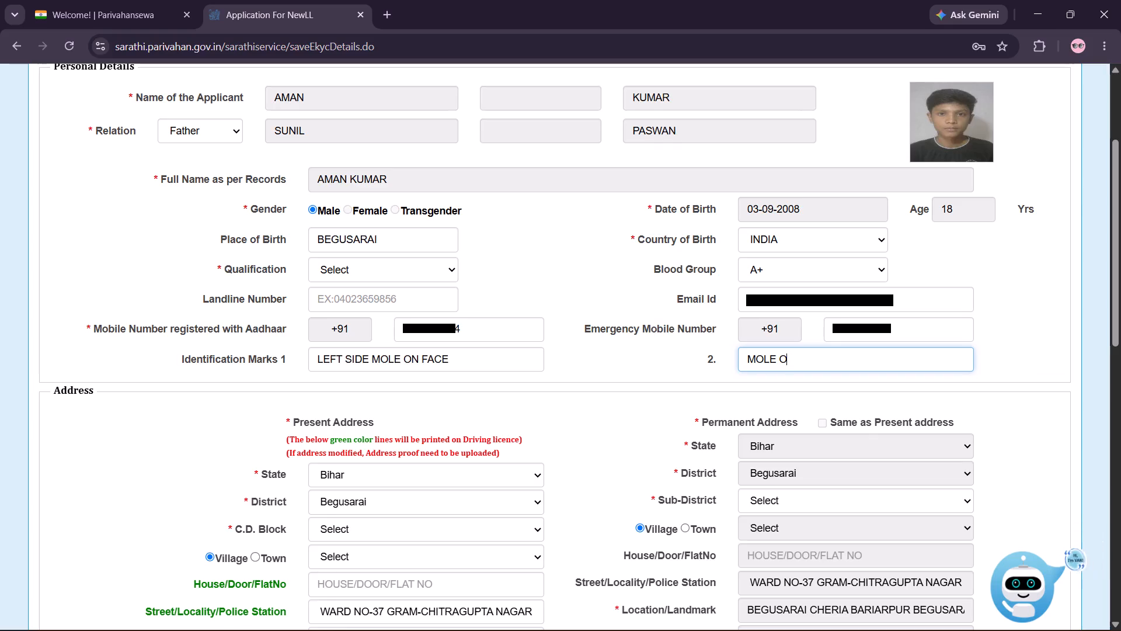
text(n)
key(space)
text(right hand)
key(space)
Set the present address's C.D. Block to Begusarai and its town to Begusarai (M Corp.).
scroll(844, 363, down, 2)
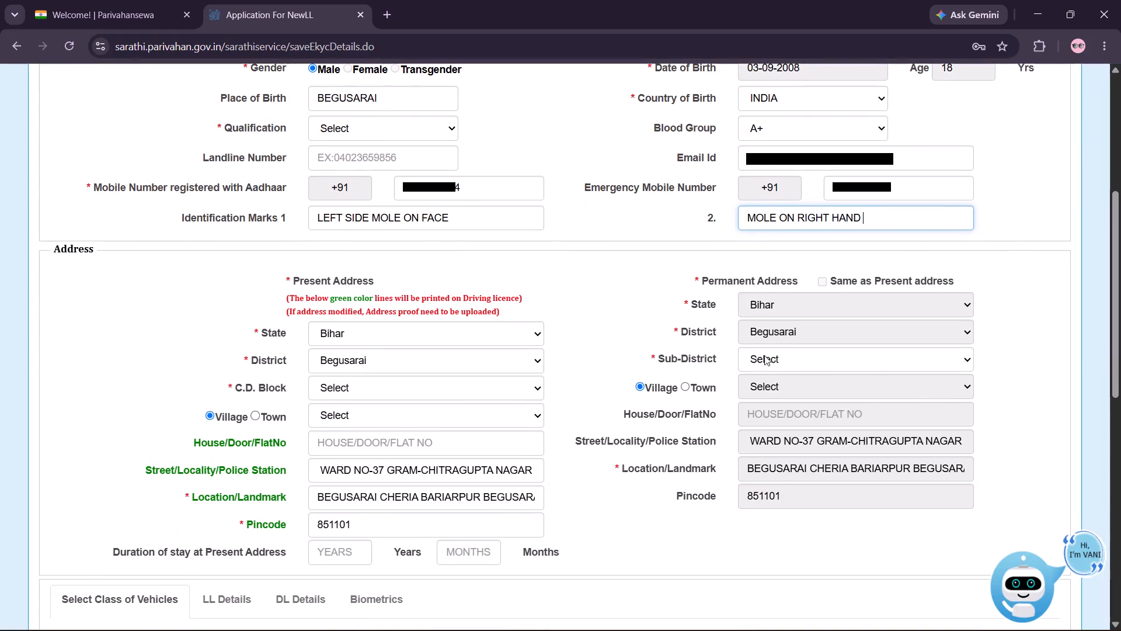
click(782, 358)
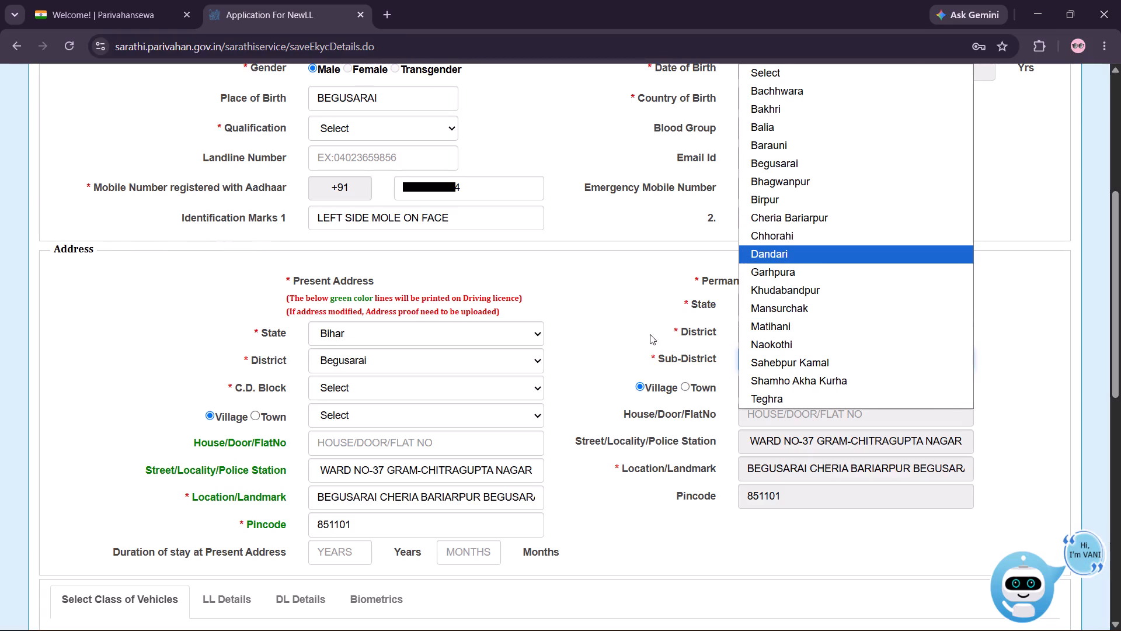
click(612, 340)
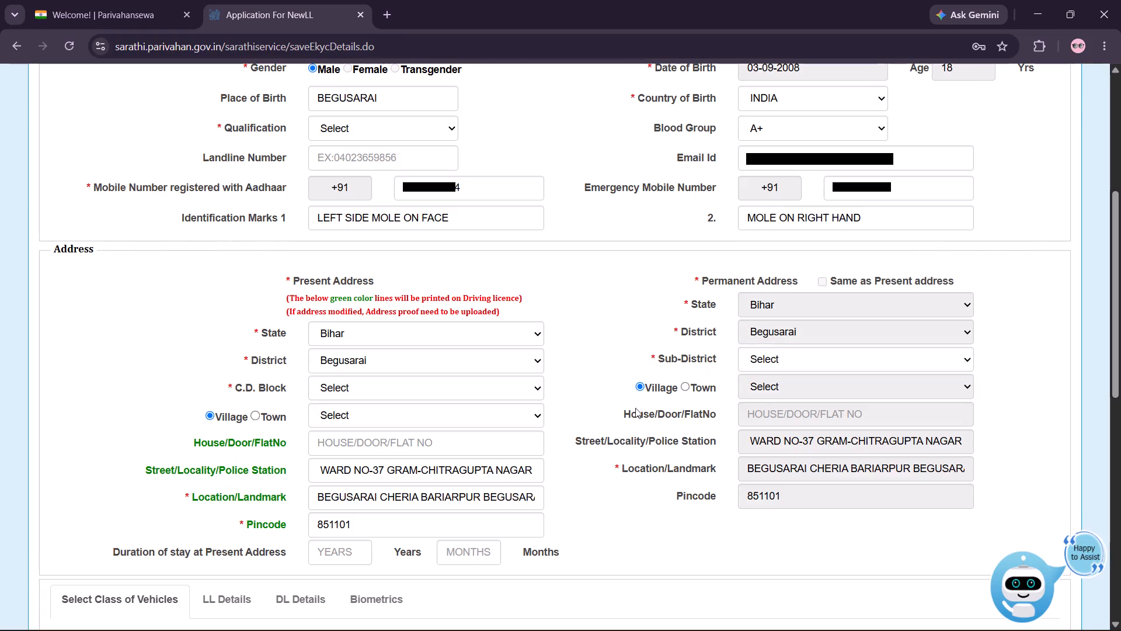
click(424, 386)
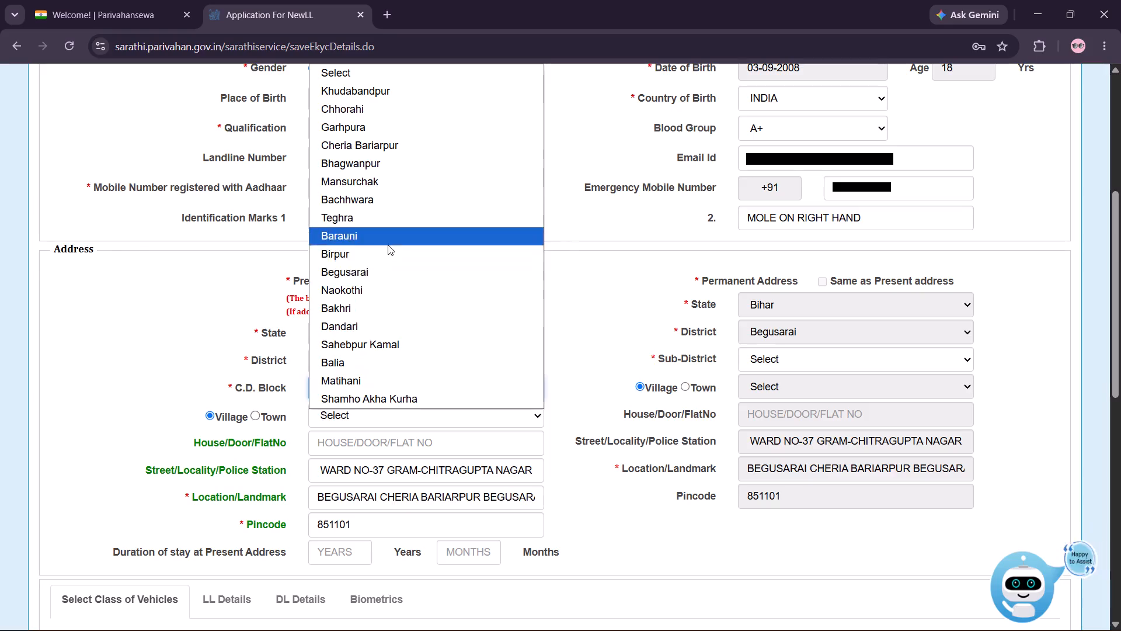
click(371, 276)
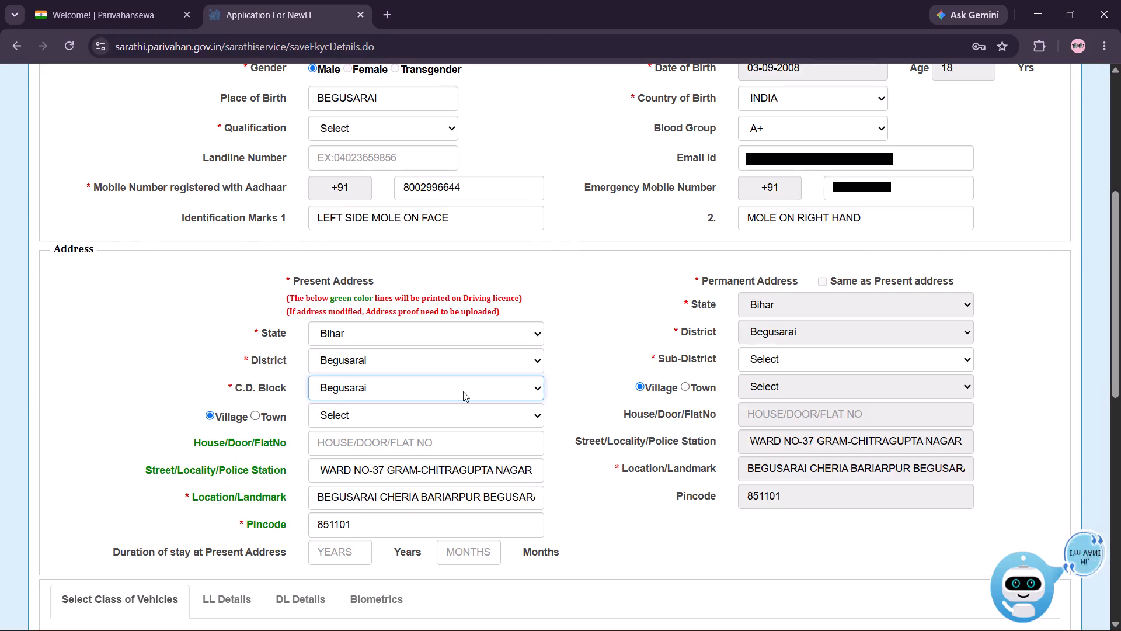
click(255, 414)
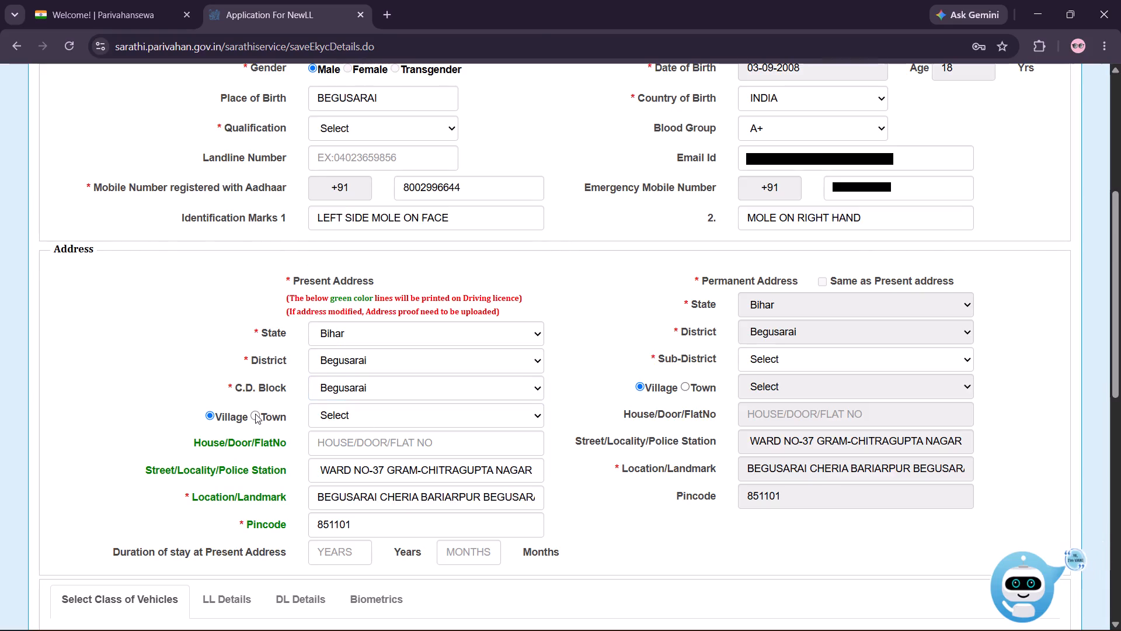
click(365, 415)
click(359, 453)
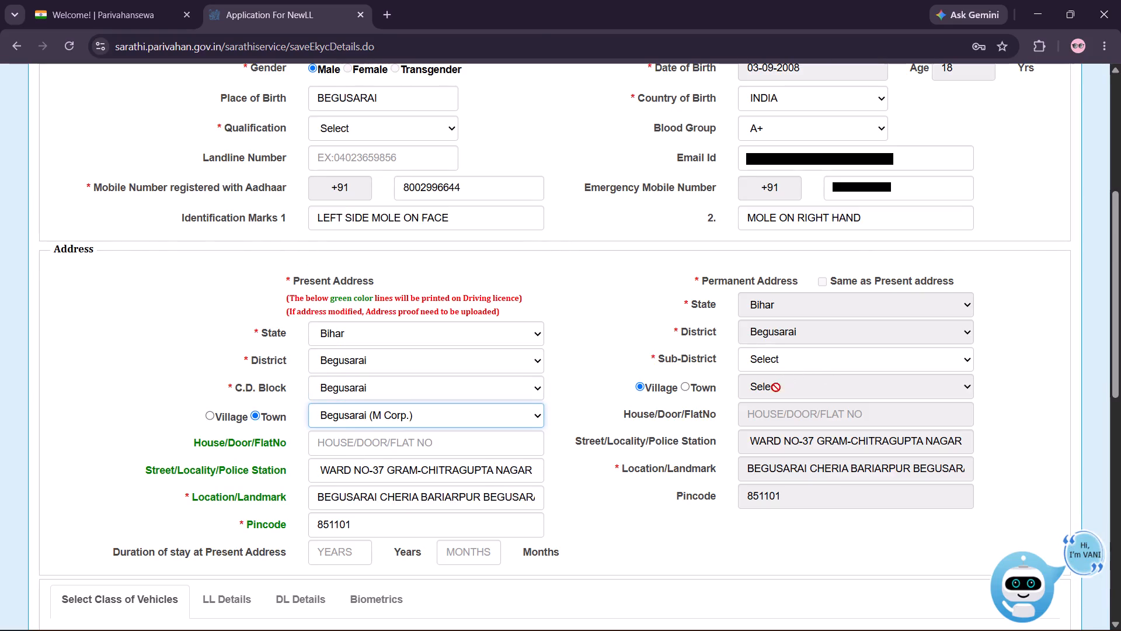
Switch the permanent address from Village to Town and check the available sub-district options.
click(688, 384)
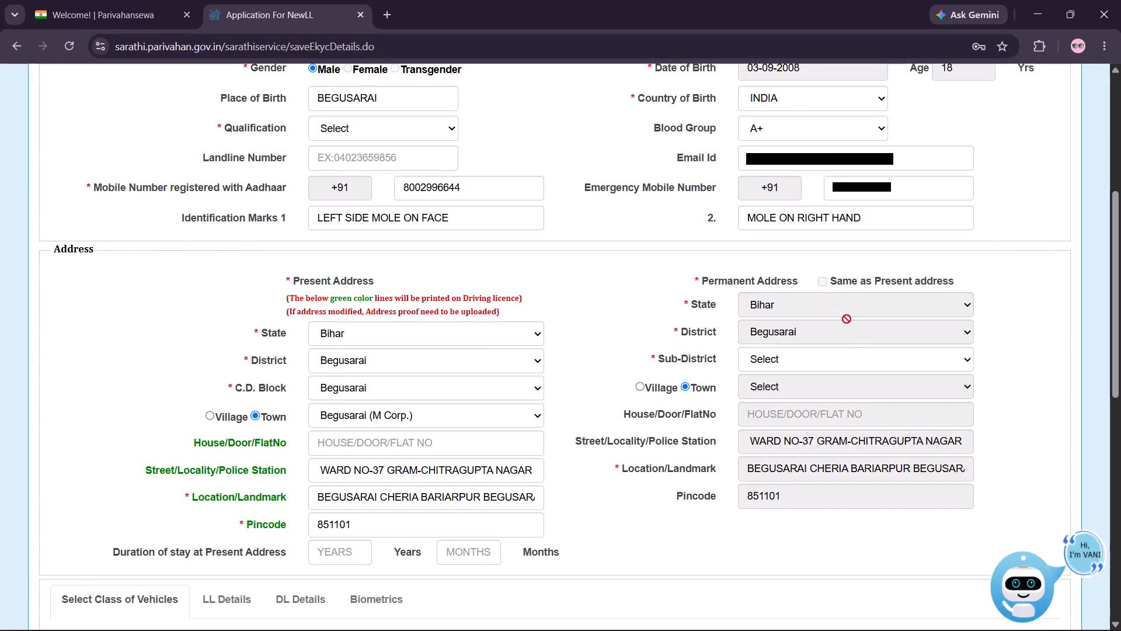
click(820, 365)
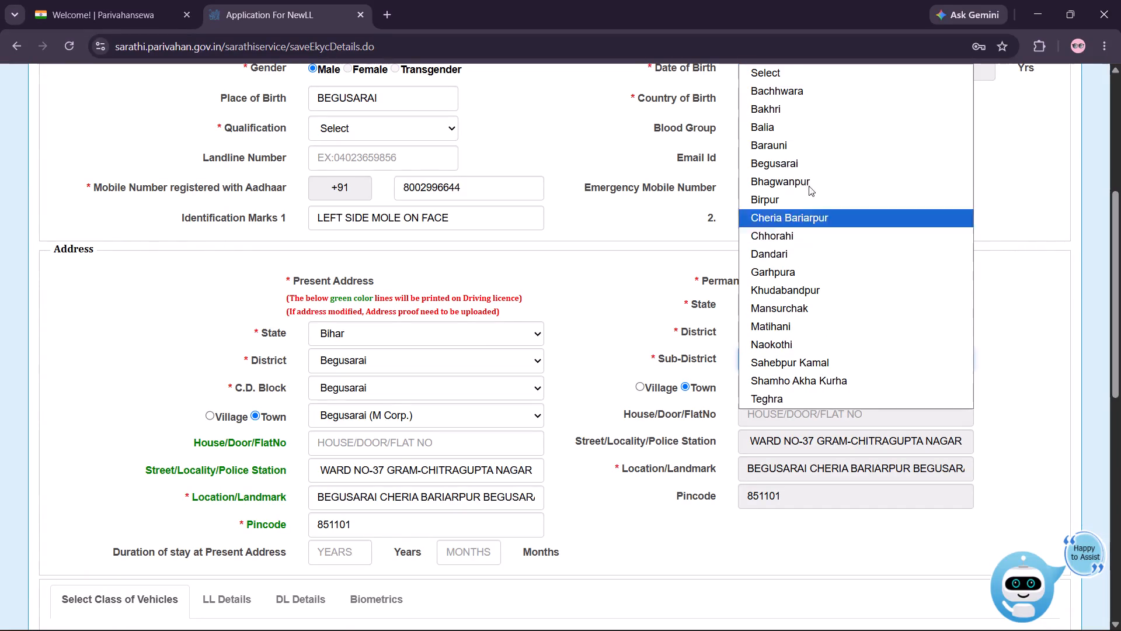
click(1019, 193)
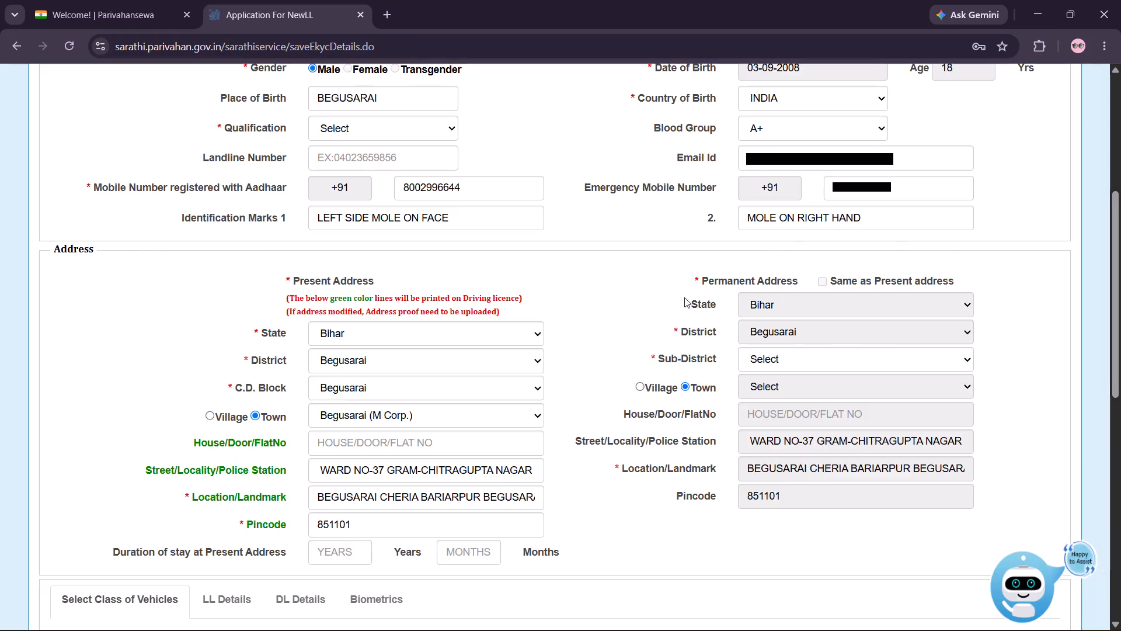
Search Google in a new tab for "begusarai sub district name" and expand the overview to read the sub-division and block names.
click(380, 10)
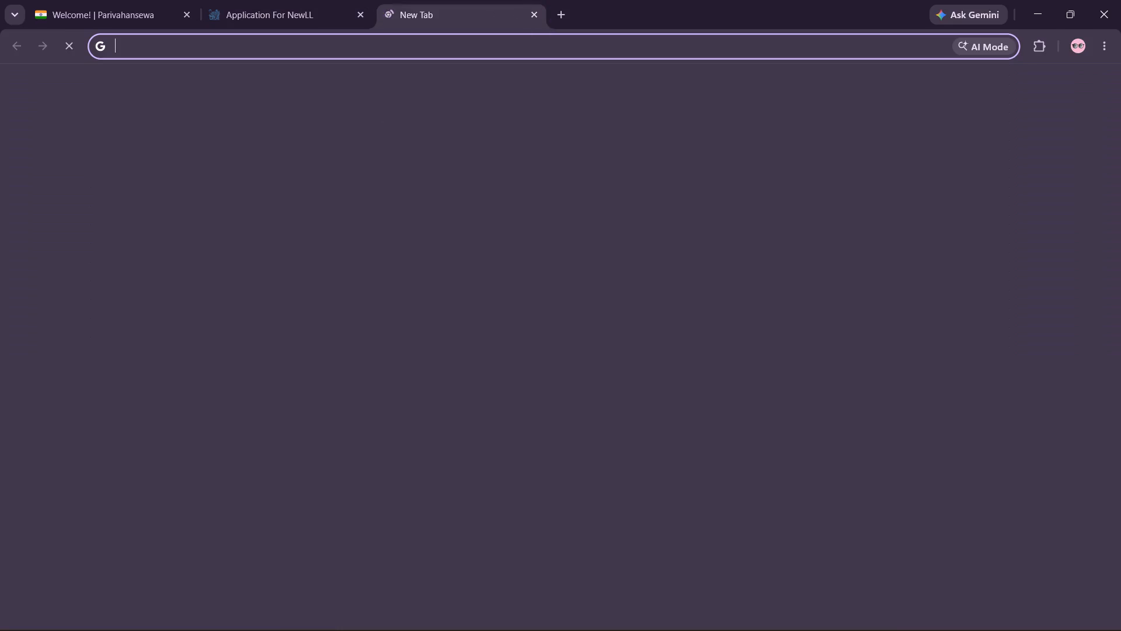
click(404, 277)
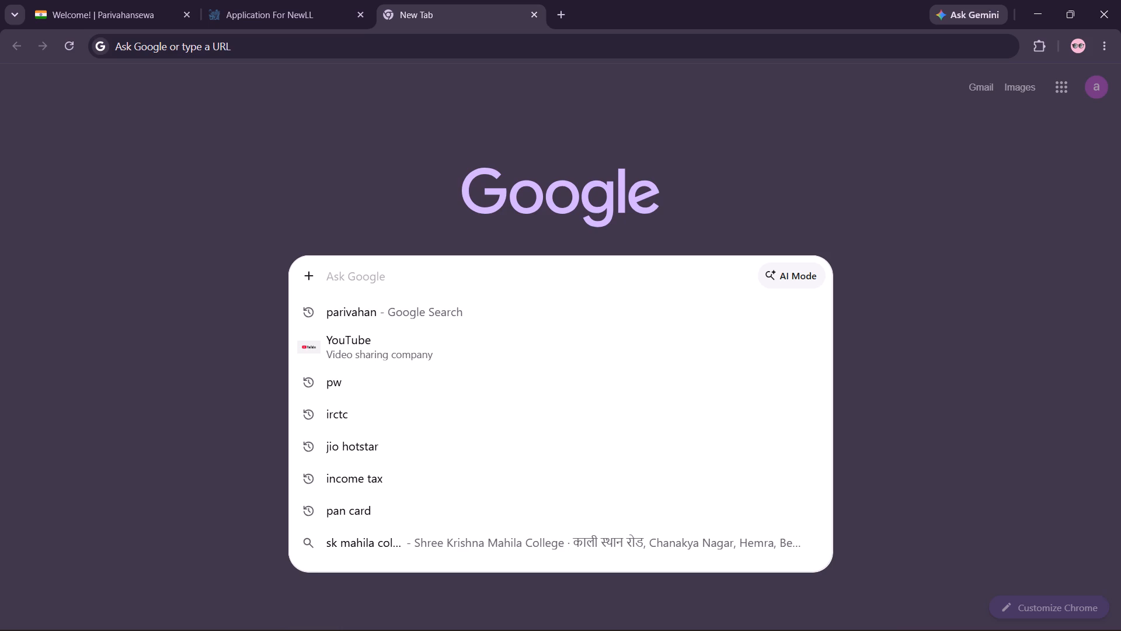
text(begusarai)
key(space)
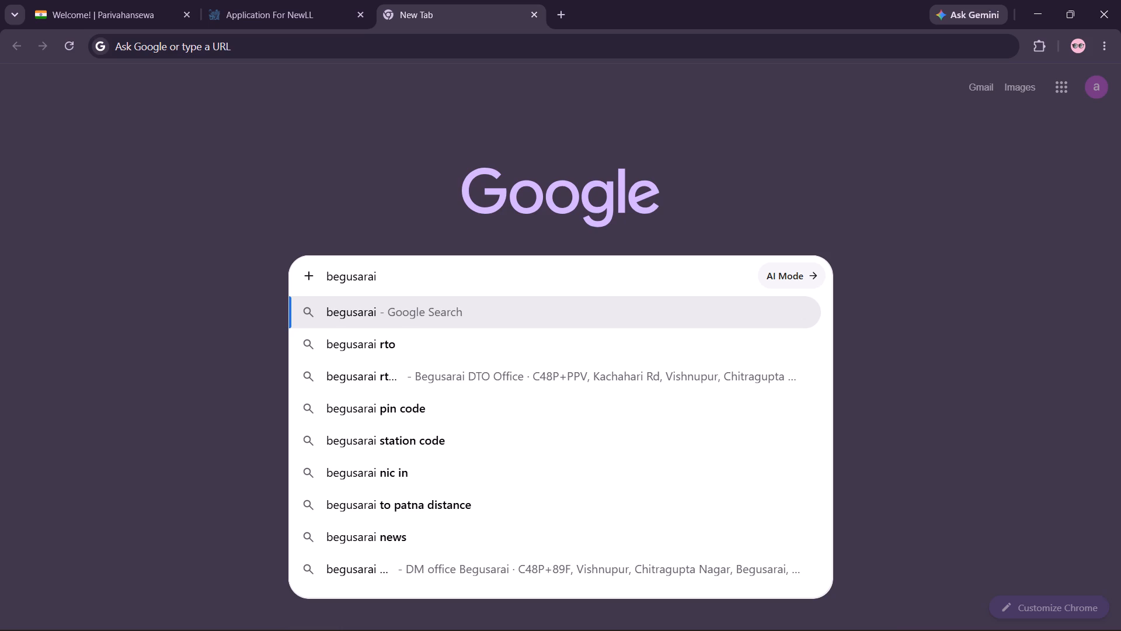
text(sub)
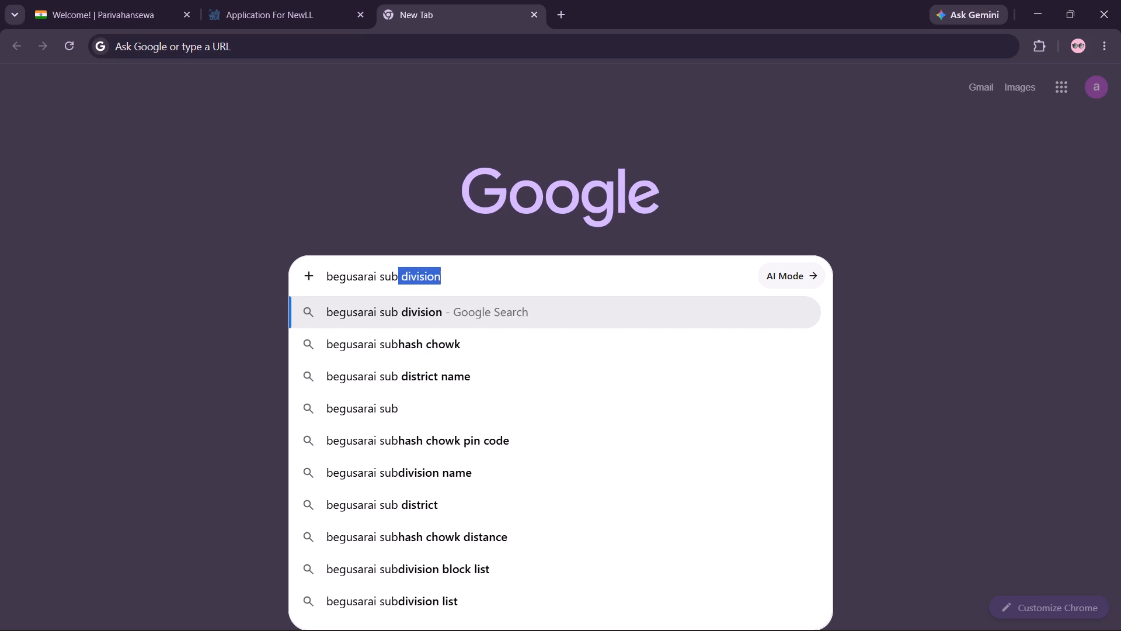
key(space)
text(di)
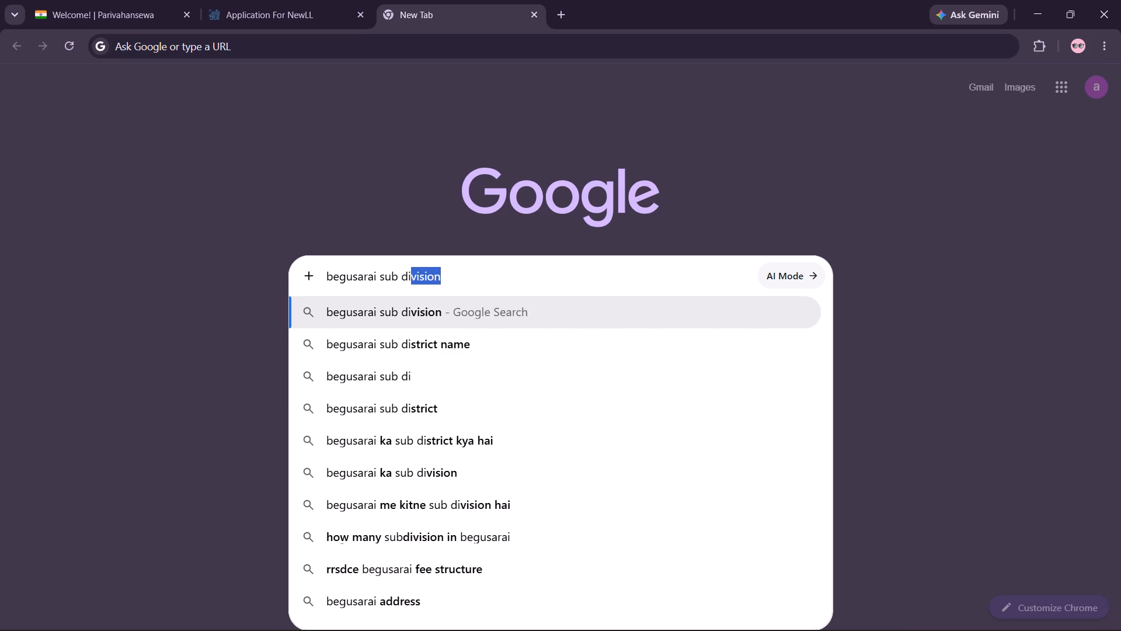
key(s)
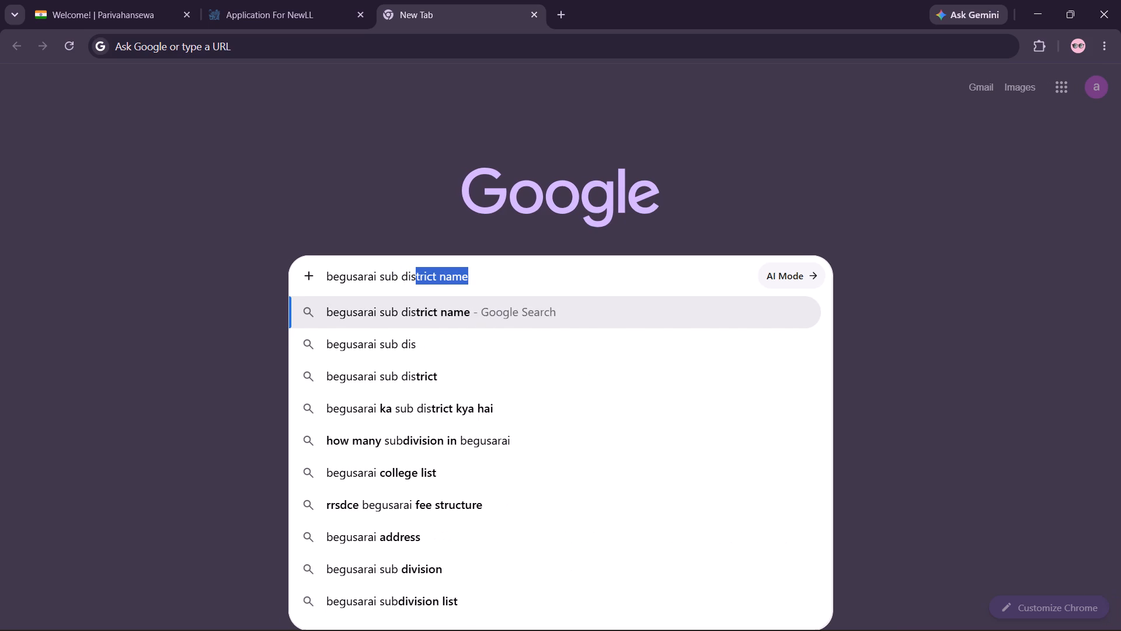
click(384, 309)
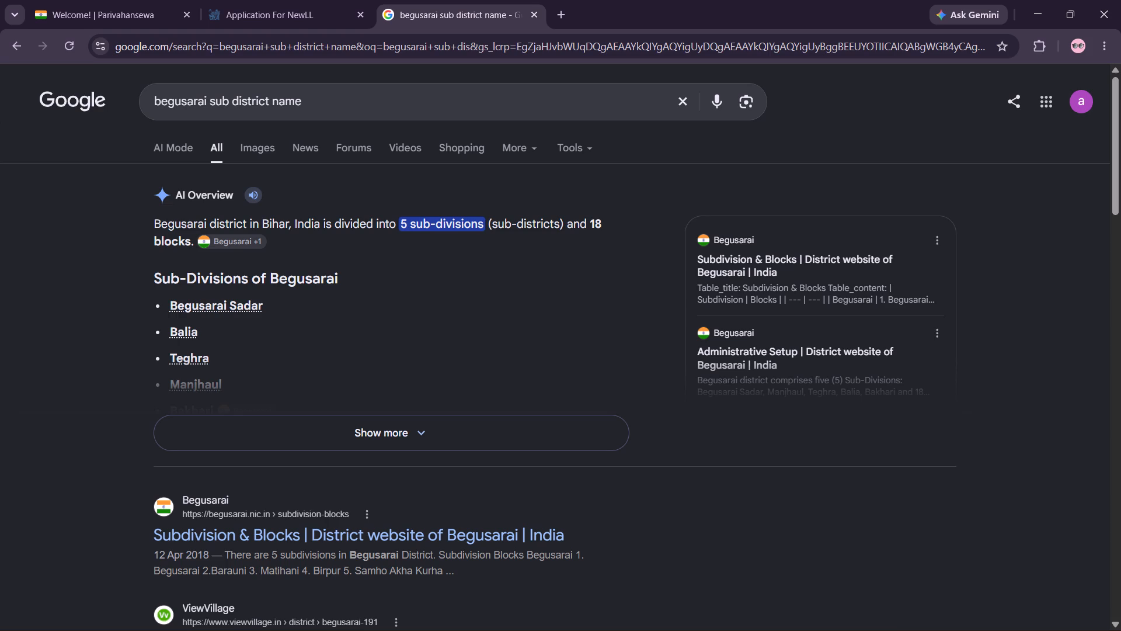
click(319, 429)
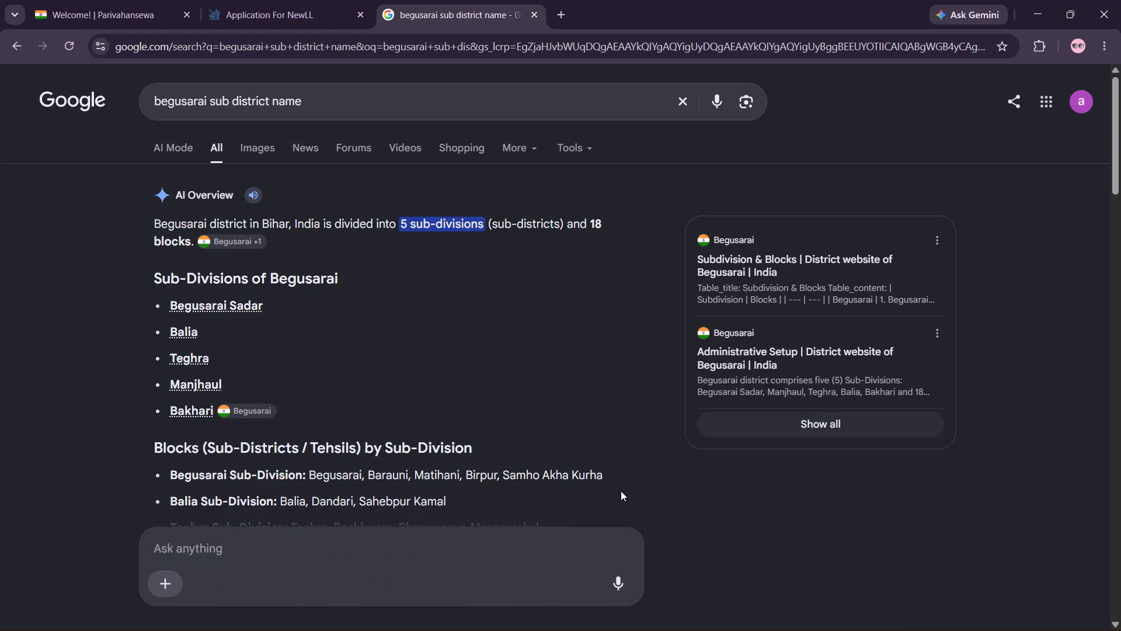
Return to the learner's licence application and select Begusarai as the permanent address's sub-district.
click(235, 5)
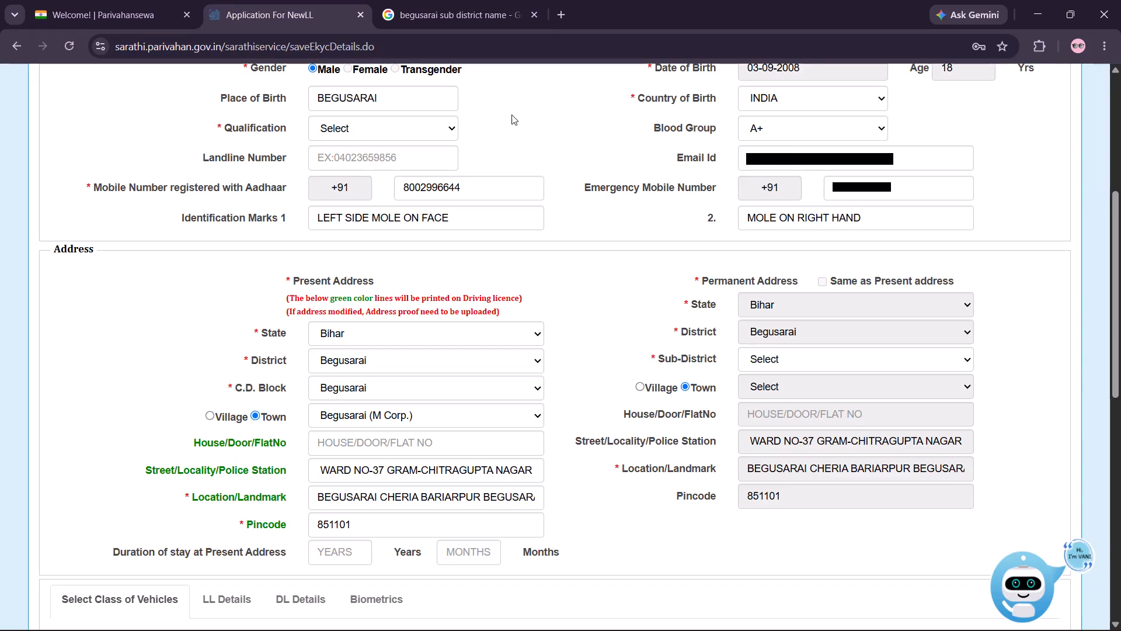
click(876, 363)
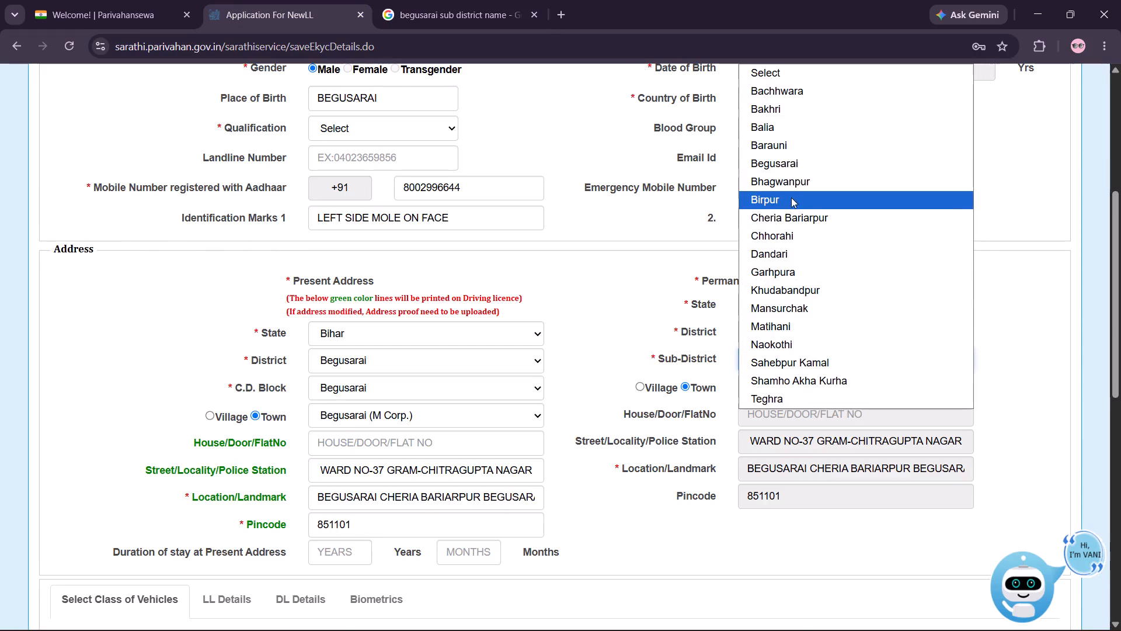
click(1006, 342)
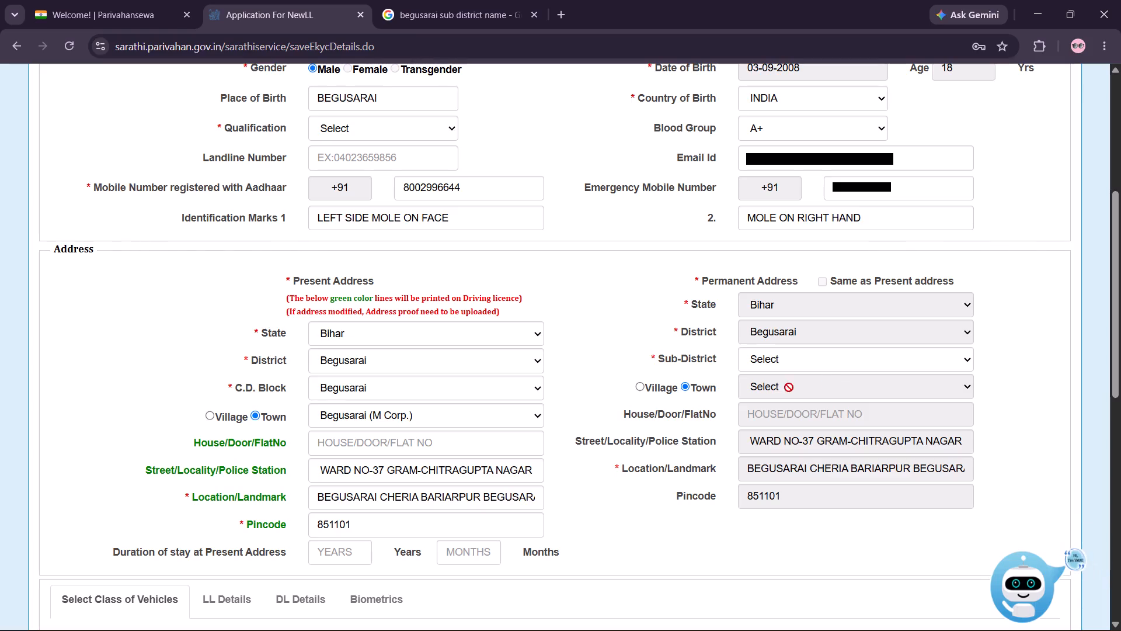
click(838, 383)
click(823, 363)
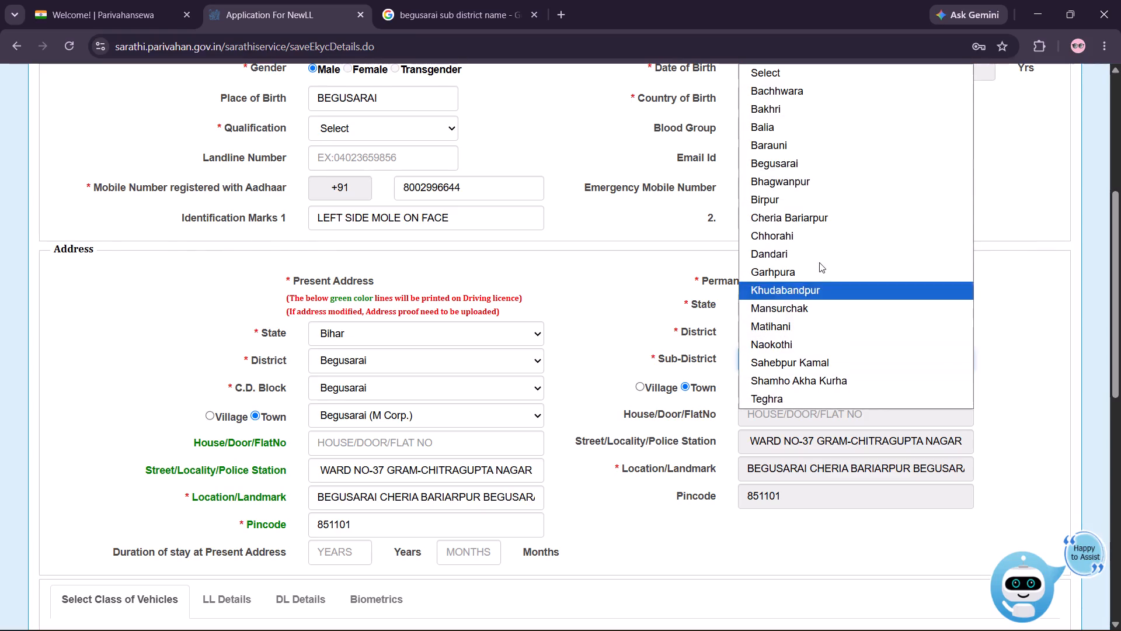
click(807, 169)
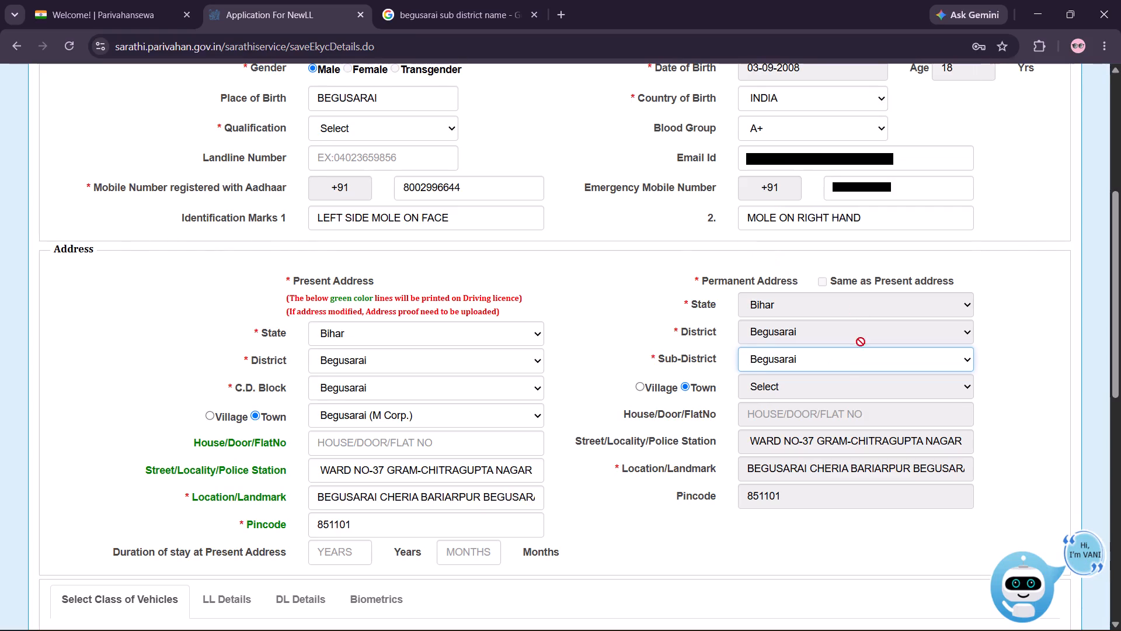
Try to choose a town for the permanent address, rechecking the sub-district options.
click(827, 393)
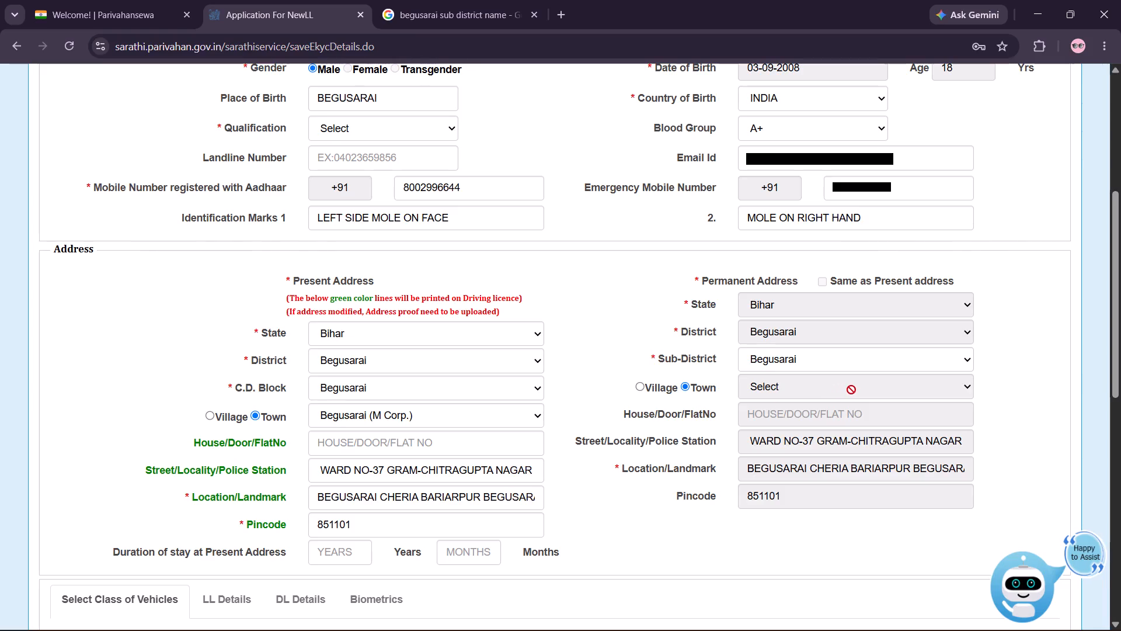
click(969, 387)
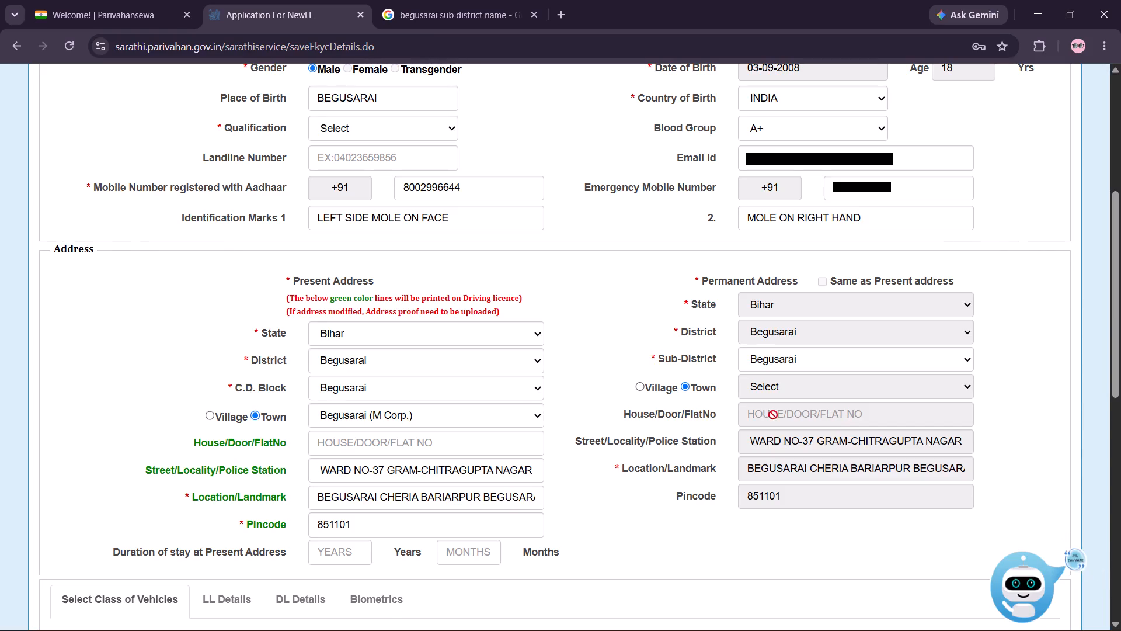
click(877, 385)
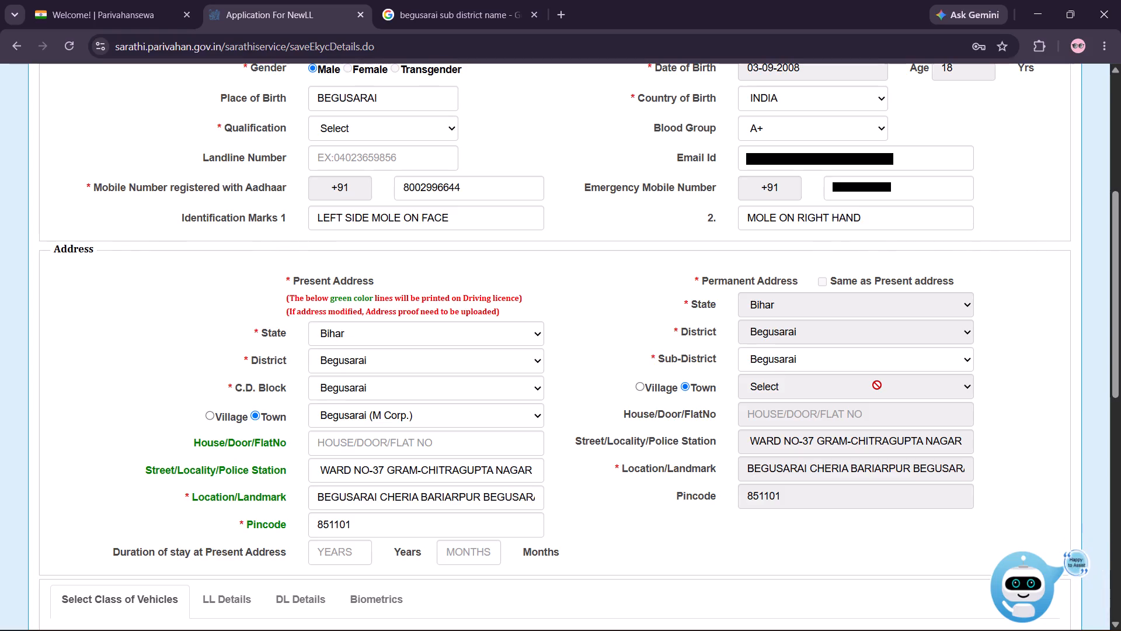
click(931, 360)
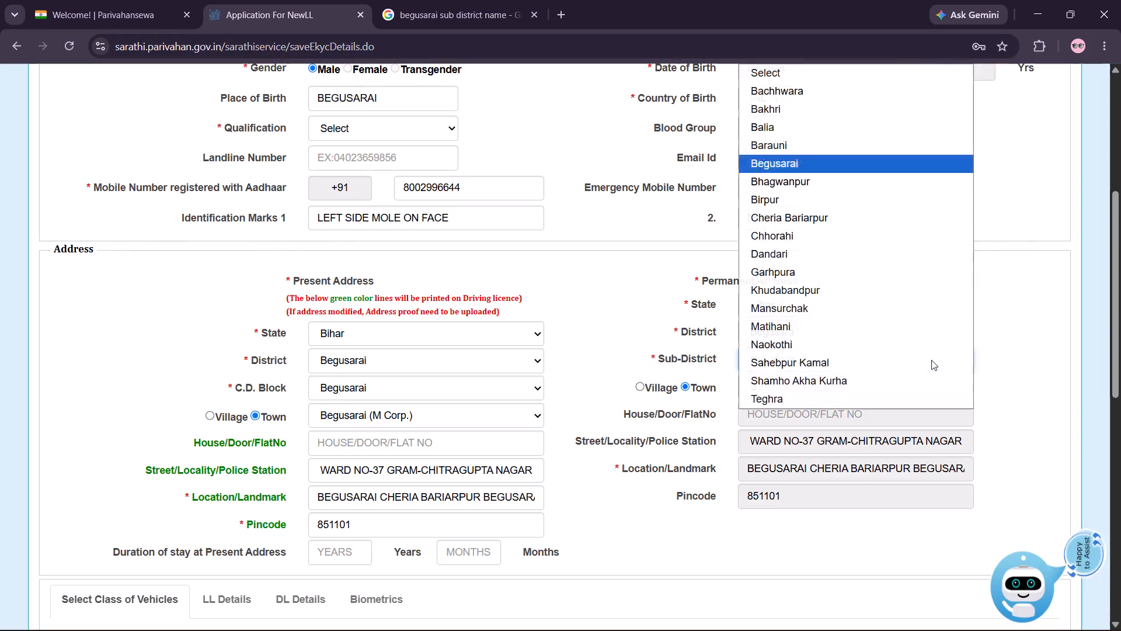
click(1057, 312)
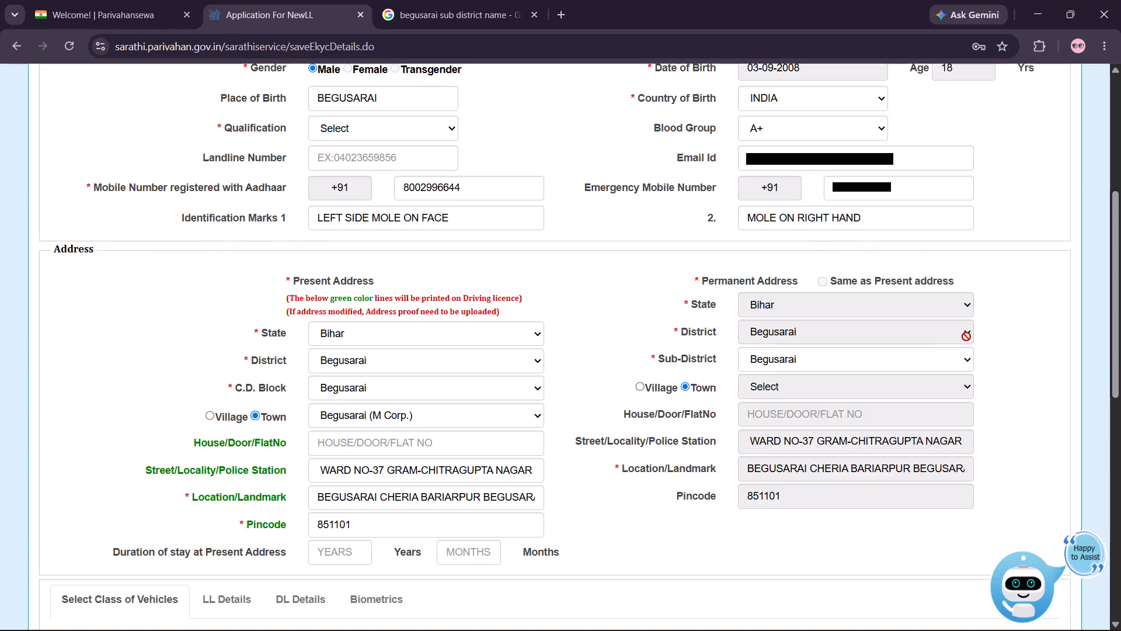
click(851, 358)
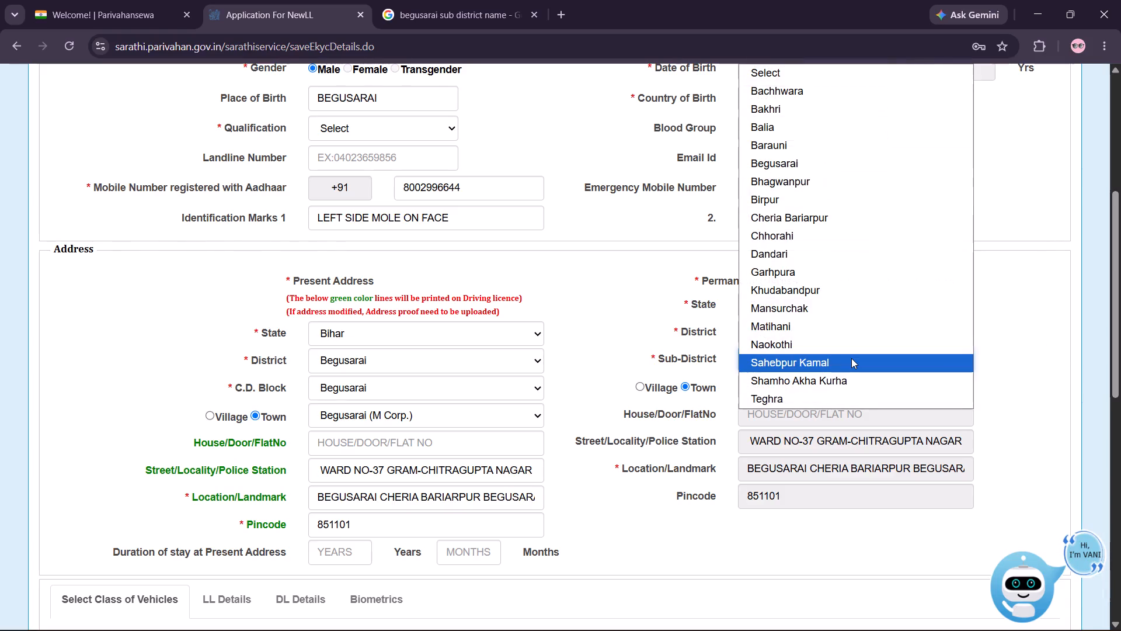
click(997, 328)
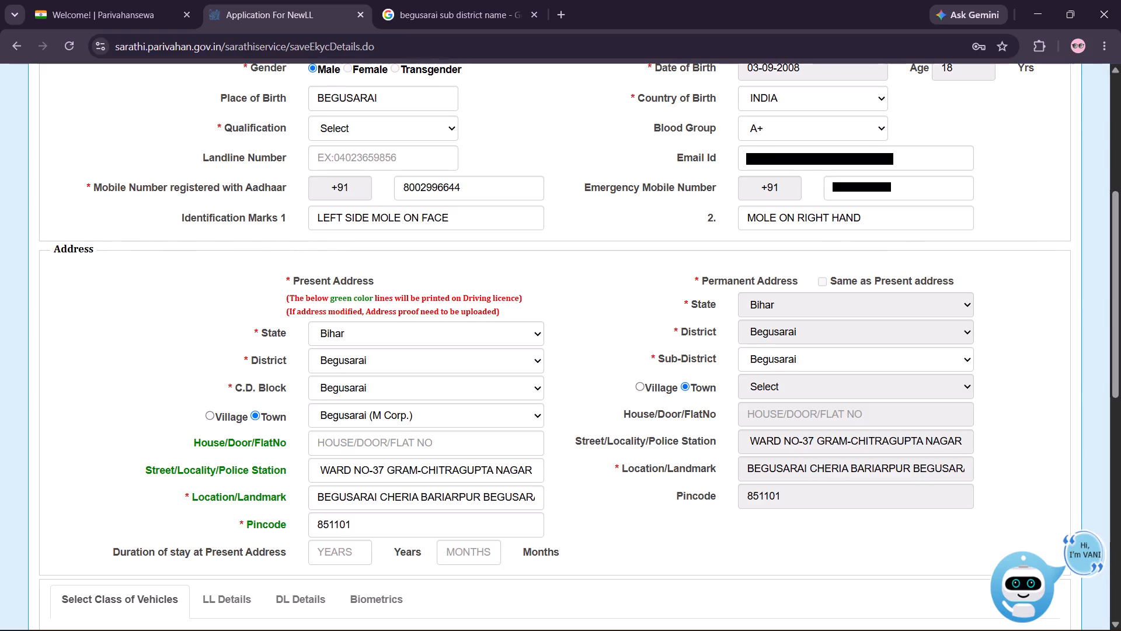
Set the duration of stay at the present address to 18 years and 0 months.
click(342, 555)
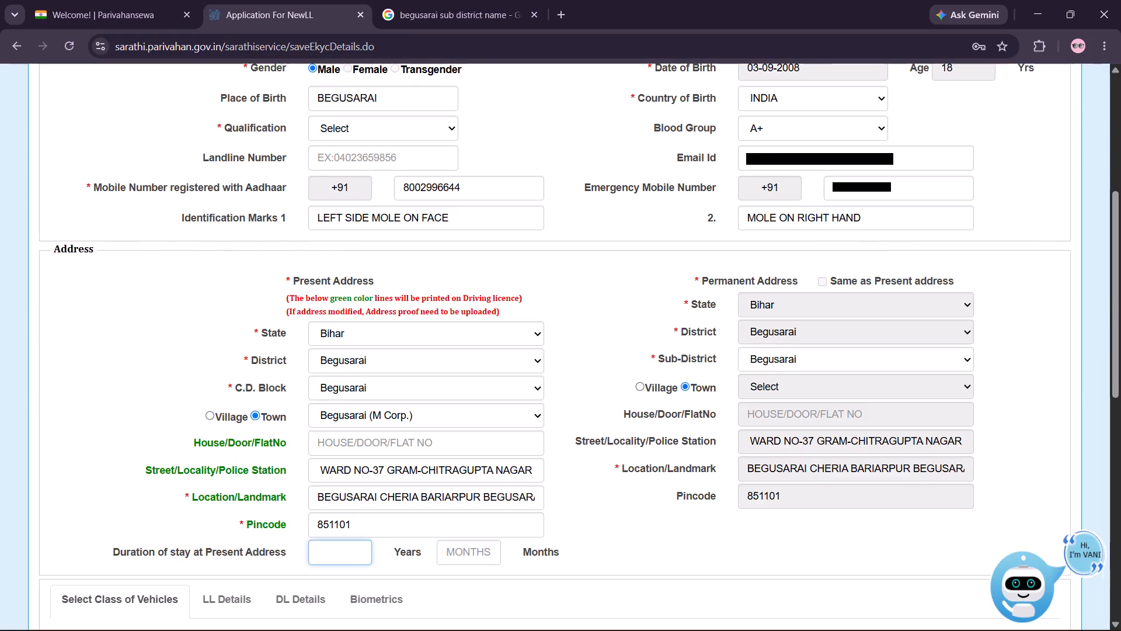
text(18)
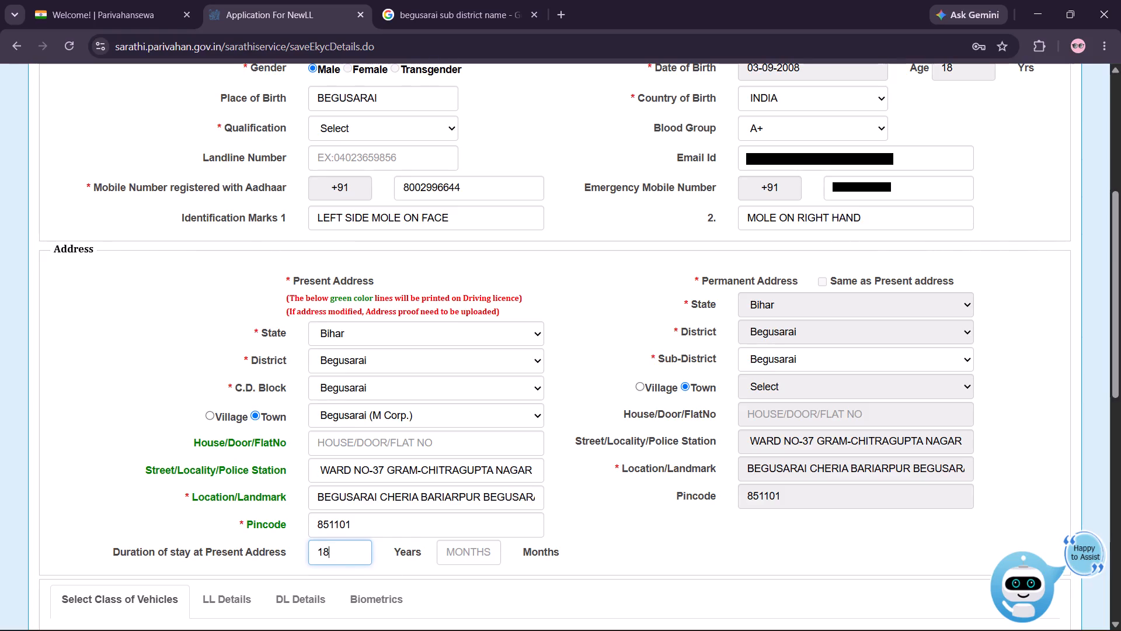
click(454, 554)
key(0)
Look through the available classes of vehicles and highlight Motor Cycle with Gear (Non Transport) (MCWG).
scroll(417, 554, down, 2)
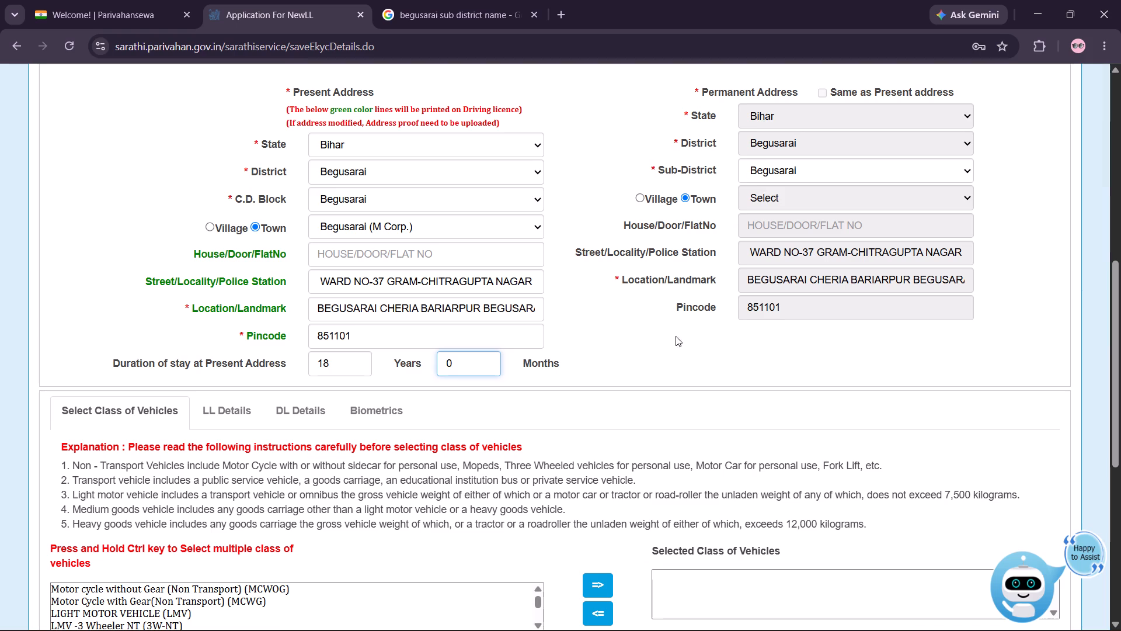
scroll(649, 443, down, 2)
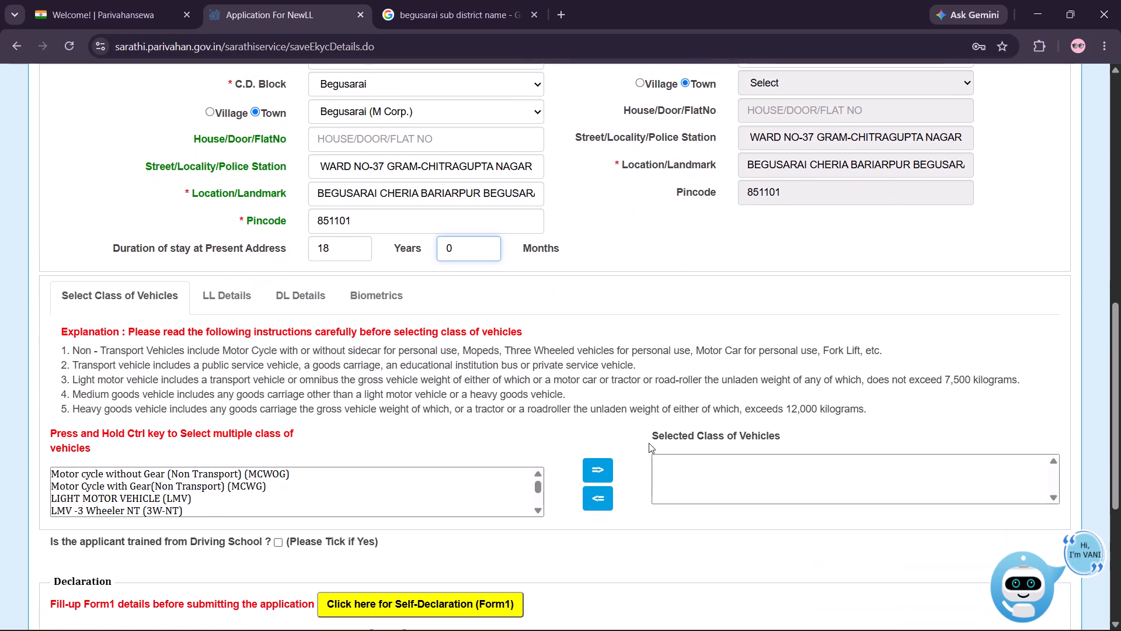
scroll(649, 443, down, 1)
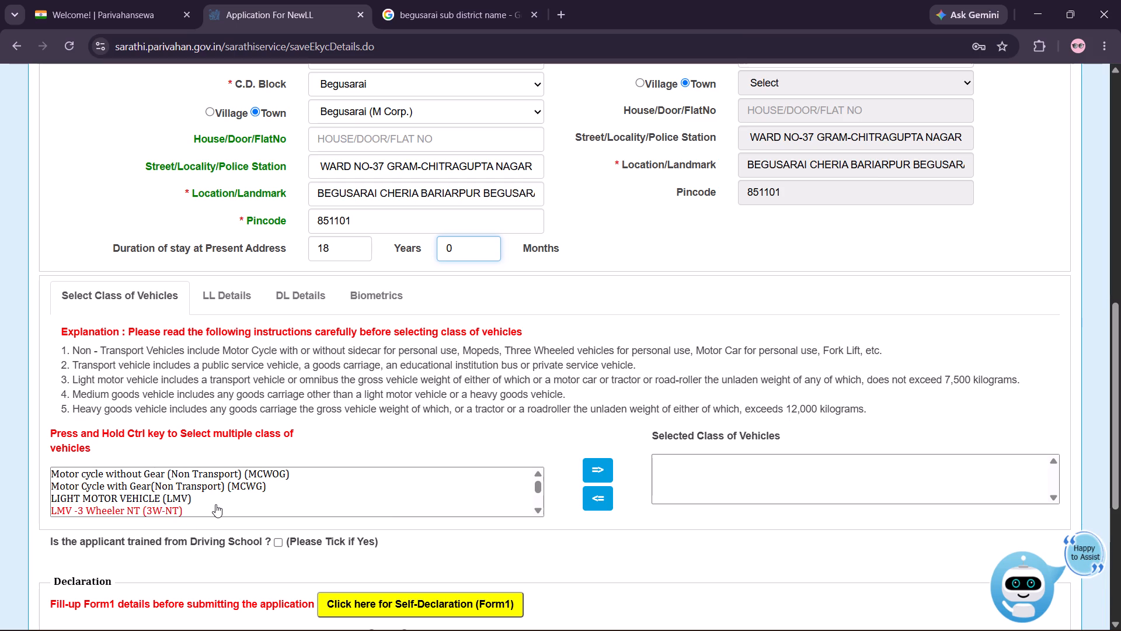
scroll(215, 504, right, 1)
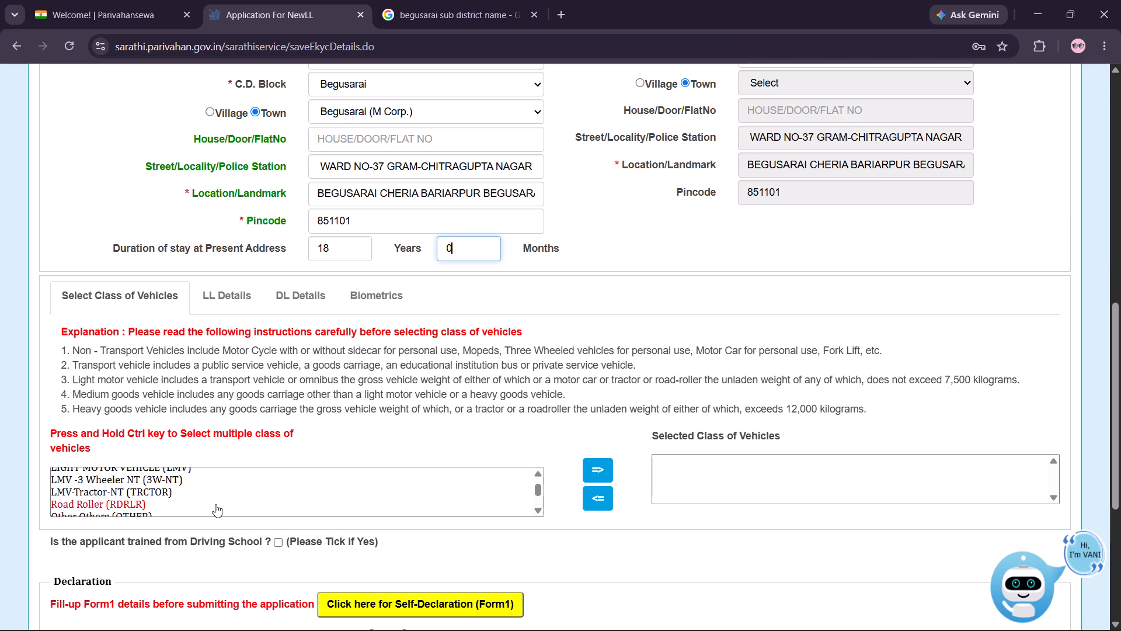
scroll(215, 504, right, 1)
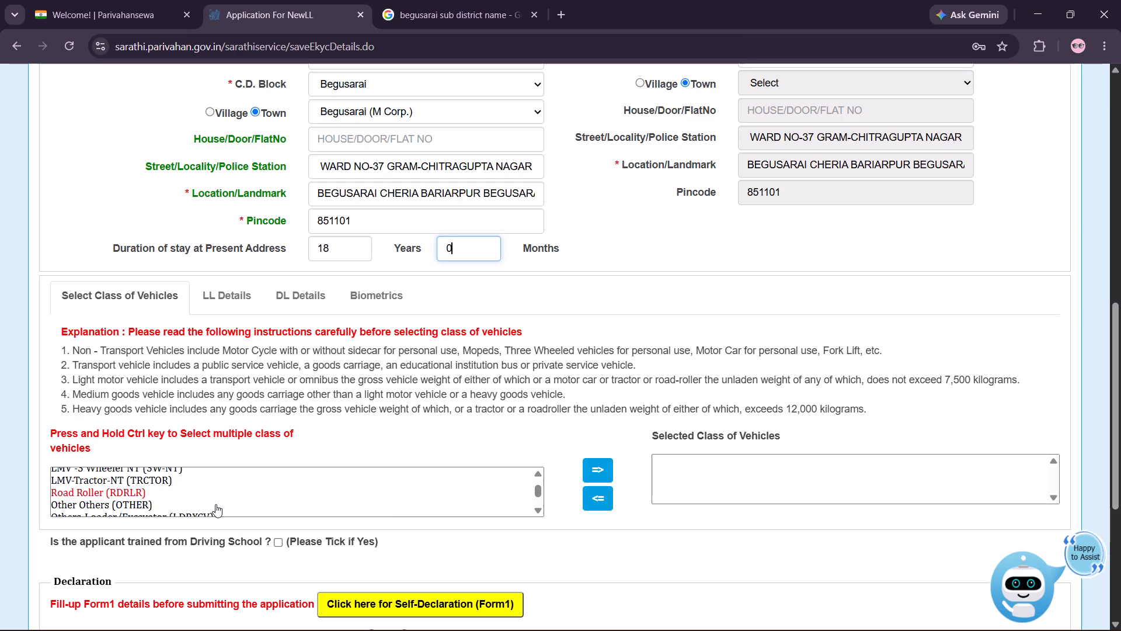
scroll(215, 504, right, 4)
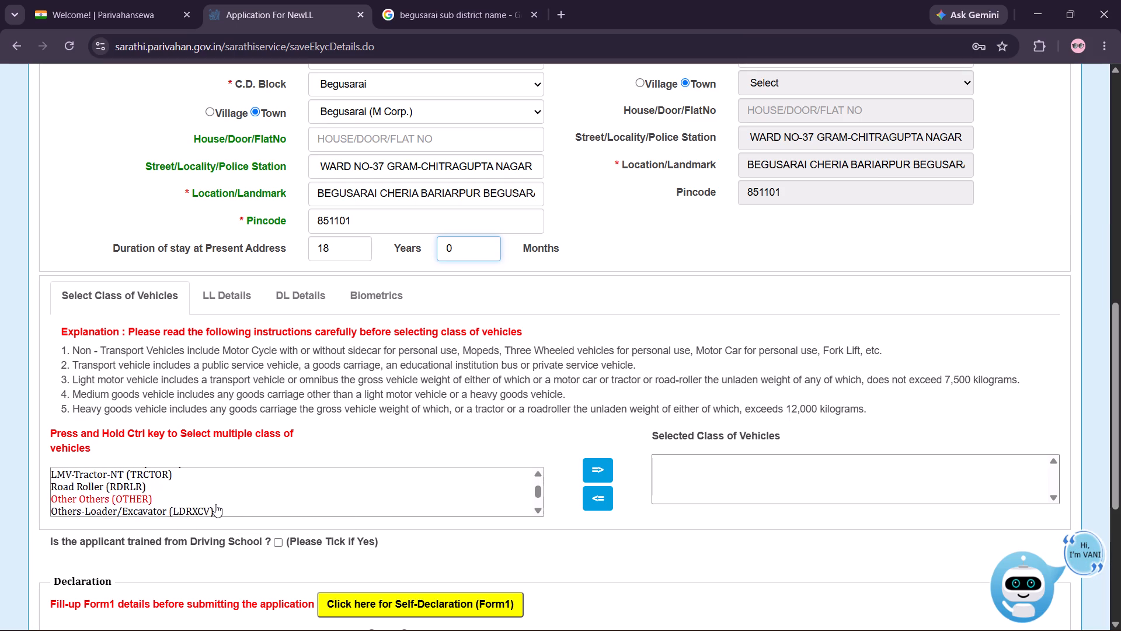
scroll(215, 504, right, 1)
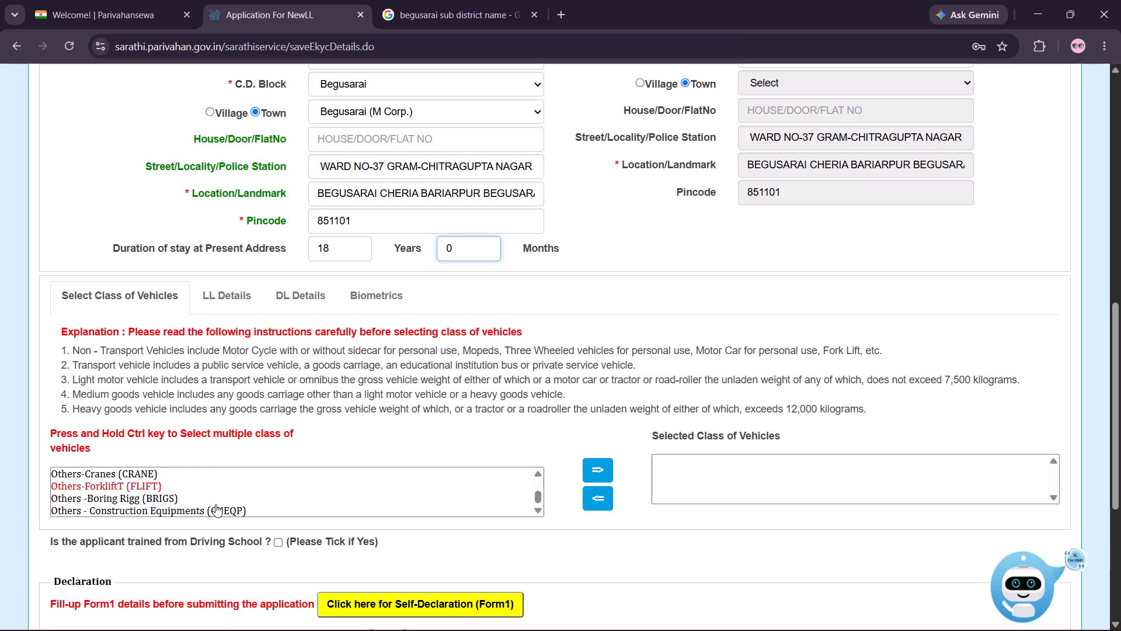
scroll(215, 504, right, 1)
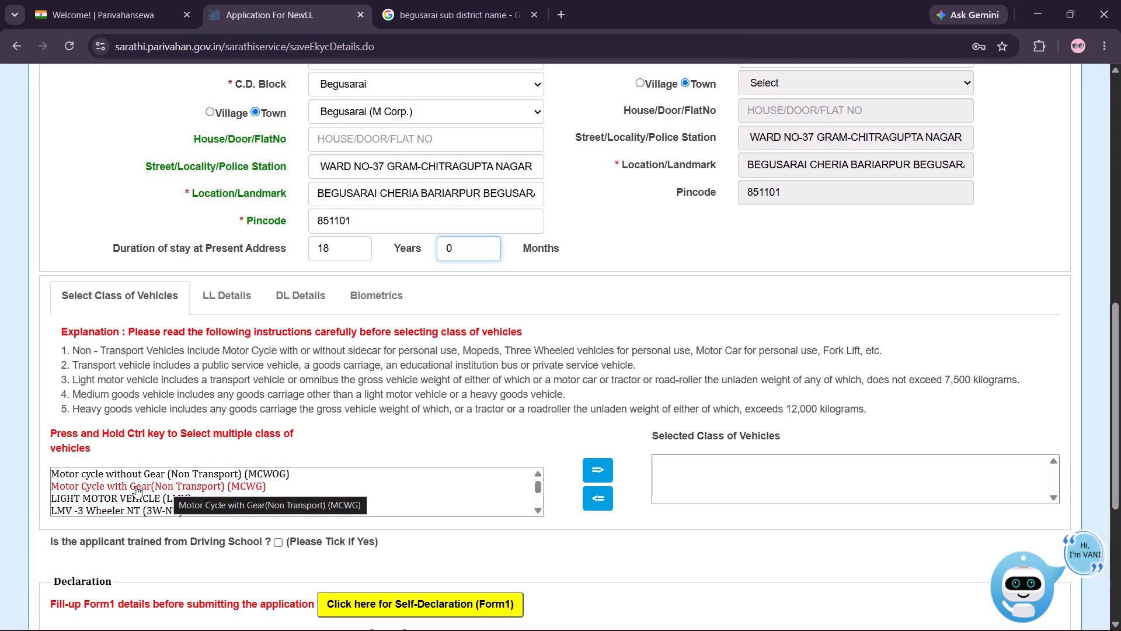
click(113, 488)
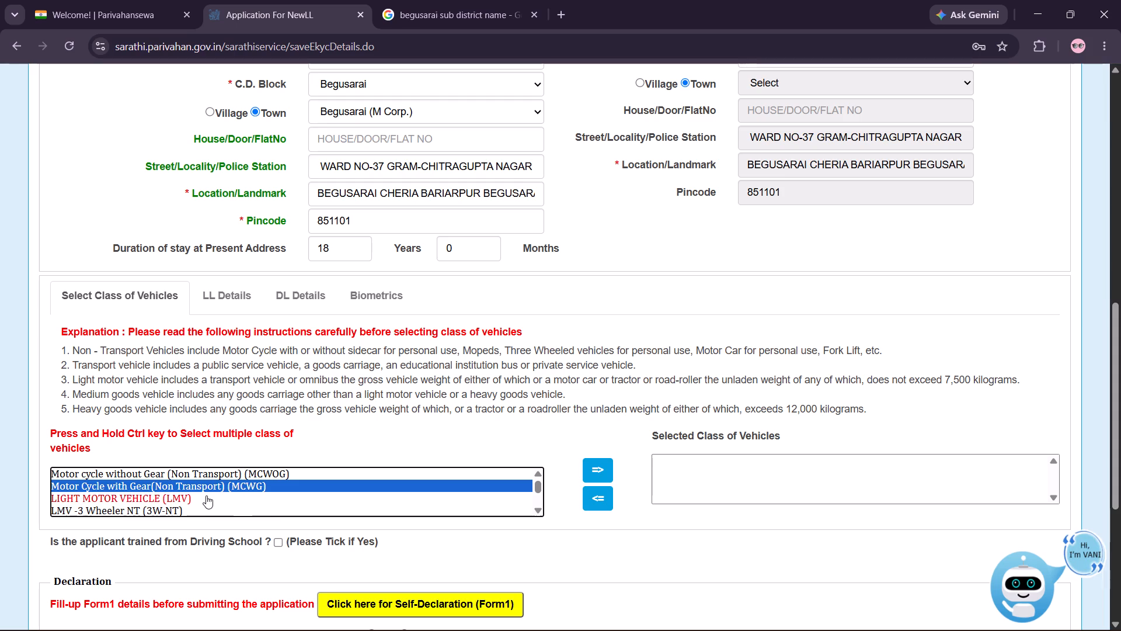
scroll(206, 495, up, 1)
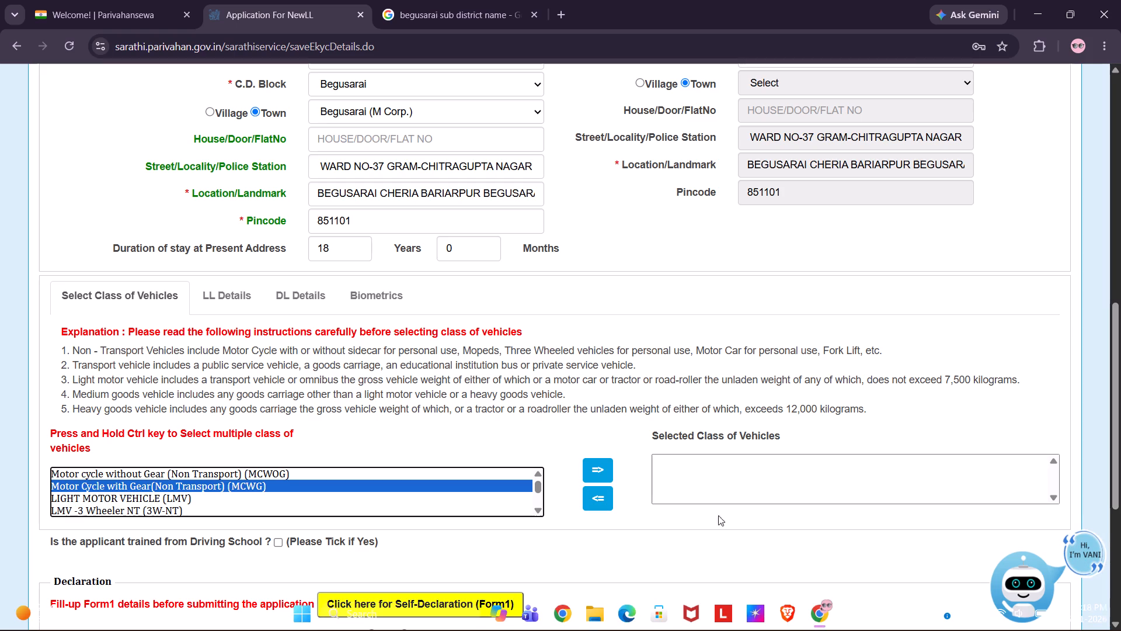
click(714, 465)
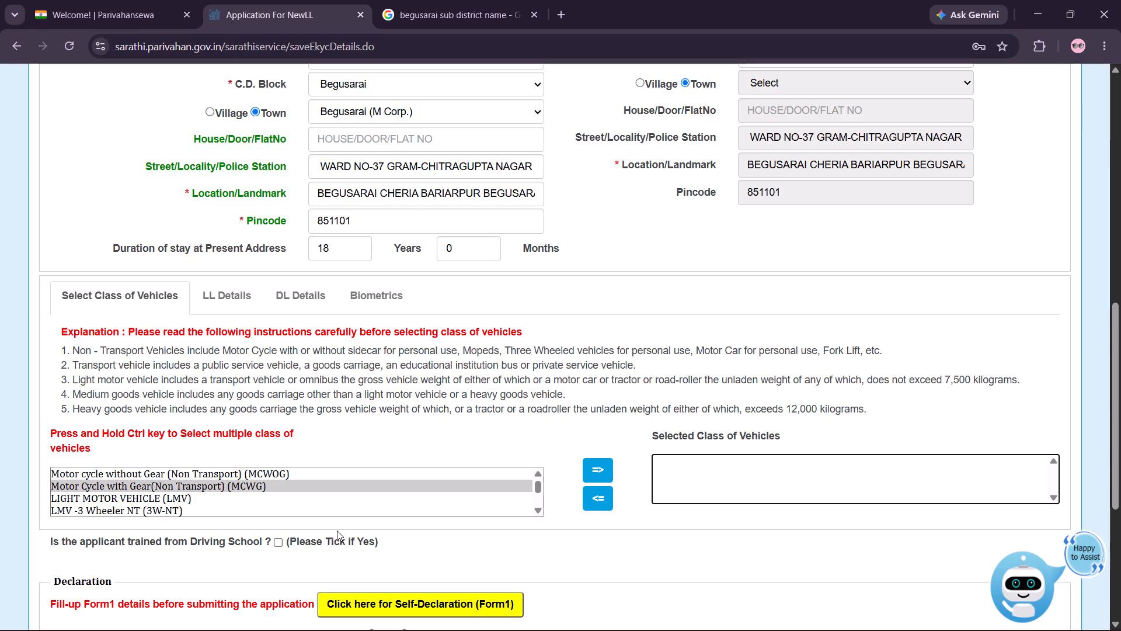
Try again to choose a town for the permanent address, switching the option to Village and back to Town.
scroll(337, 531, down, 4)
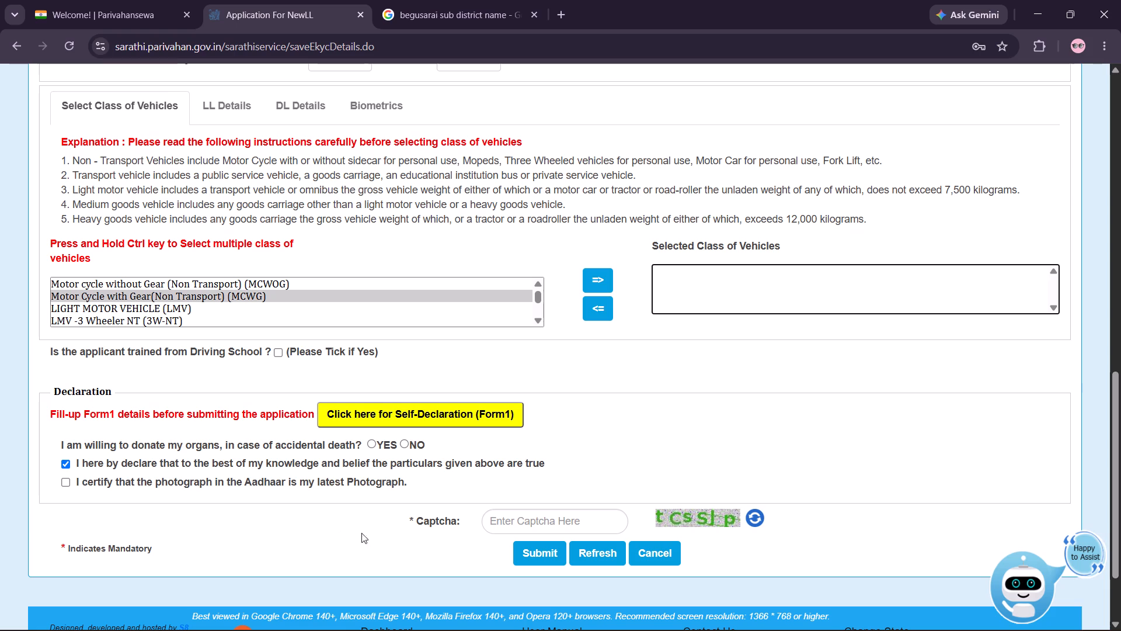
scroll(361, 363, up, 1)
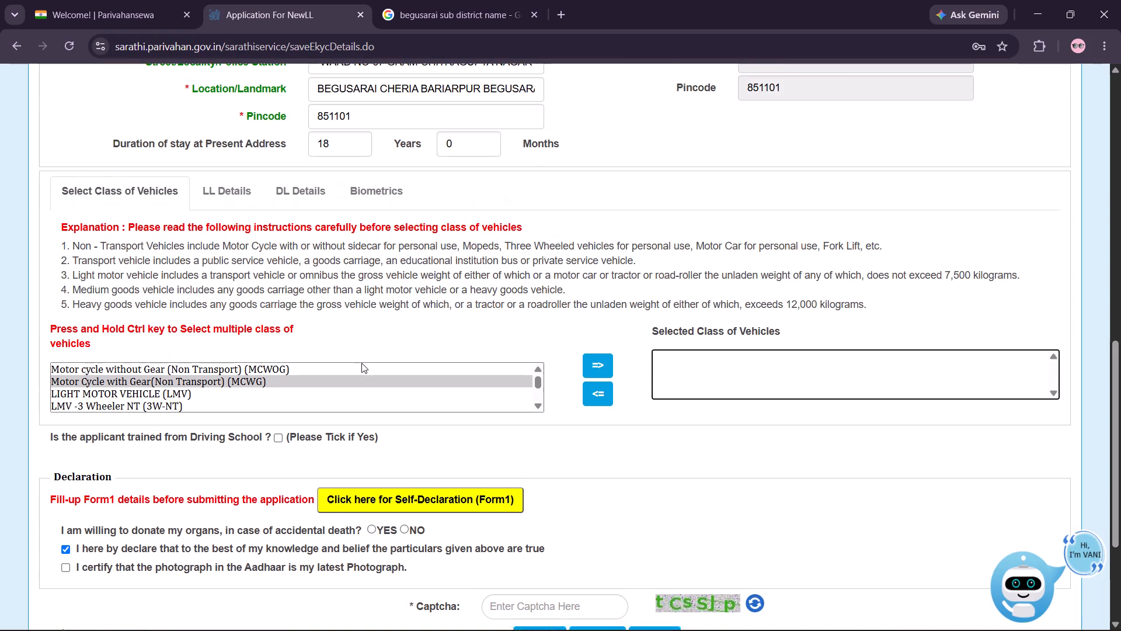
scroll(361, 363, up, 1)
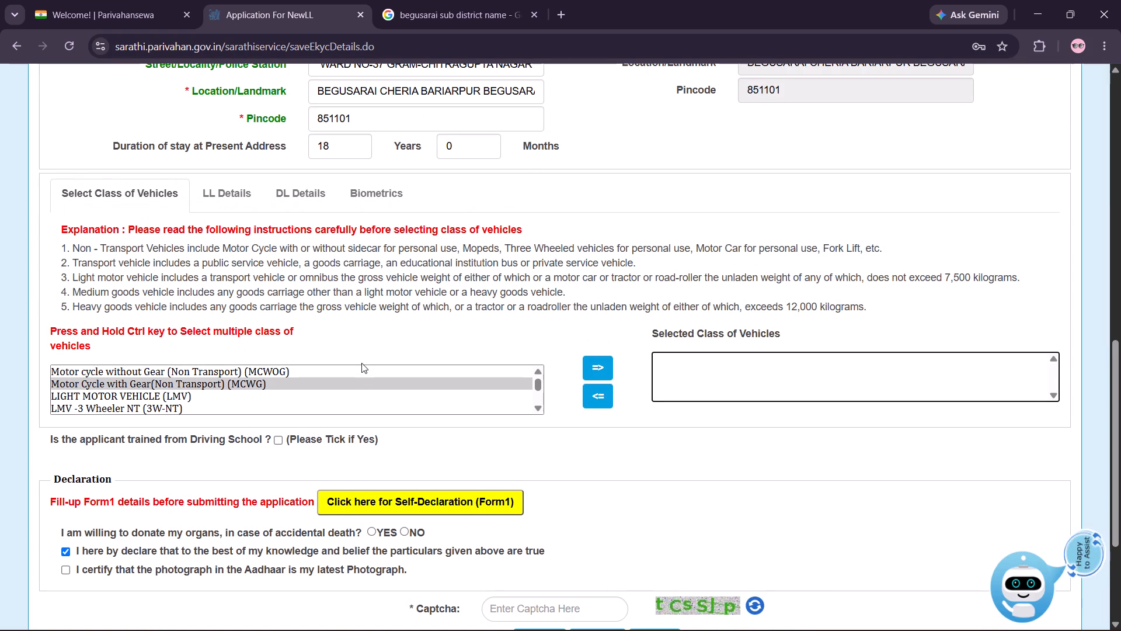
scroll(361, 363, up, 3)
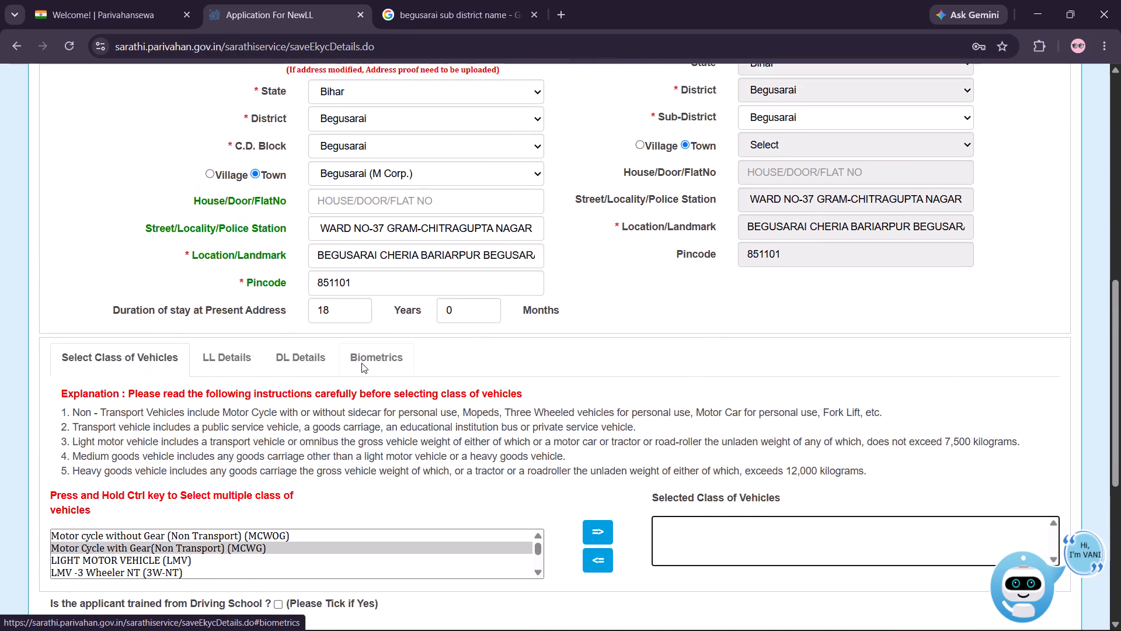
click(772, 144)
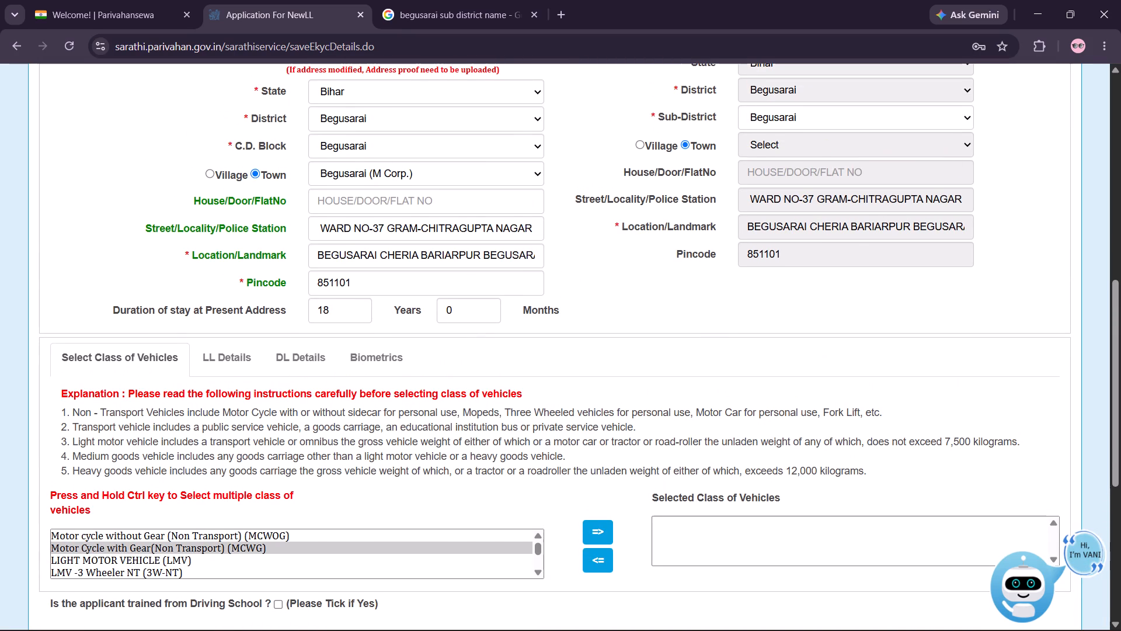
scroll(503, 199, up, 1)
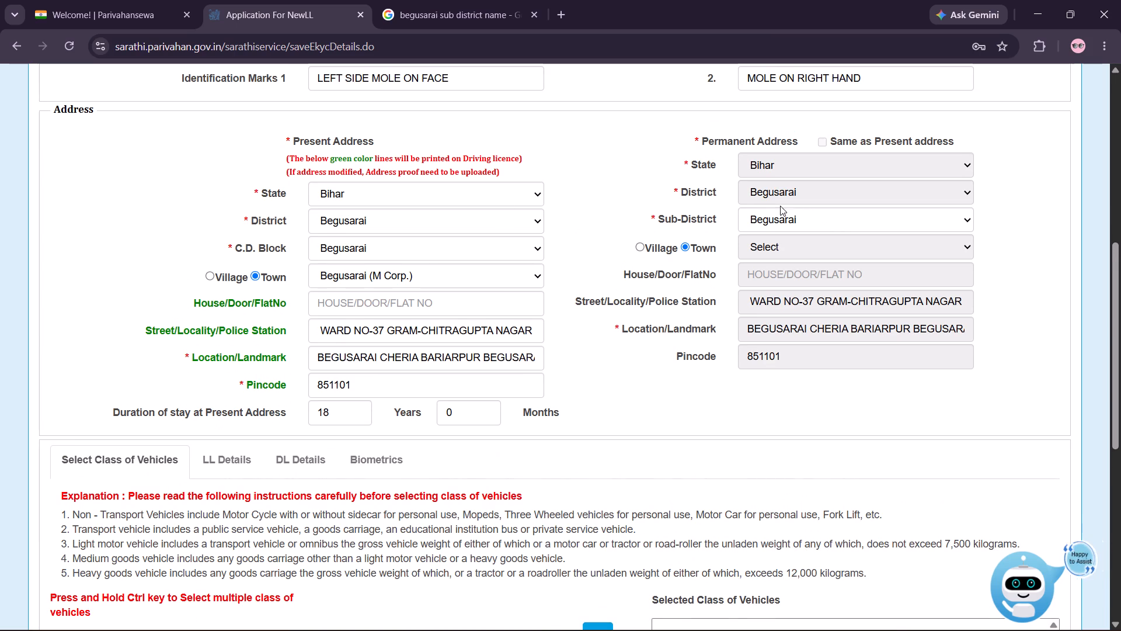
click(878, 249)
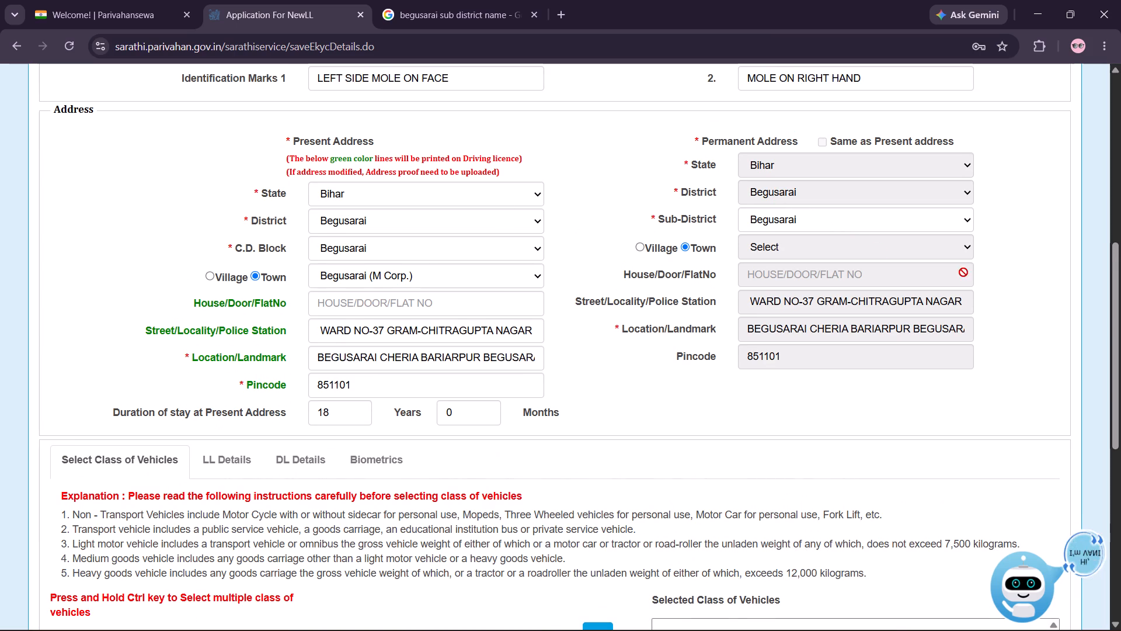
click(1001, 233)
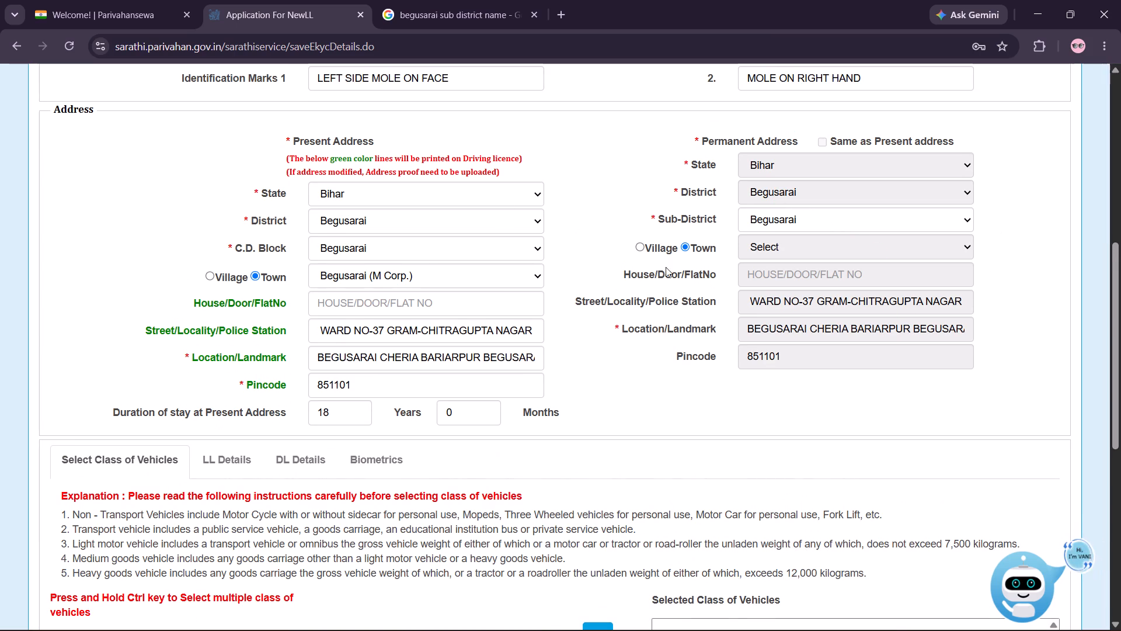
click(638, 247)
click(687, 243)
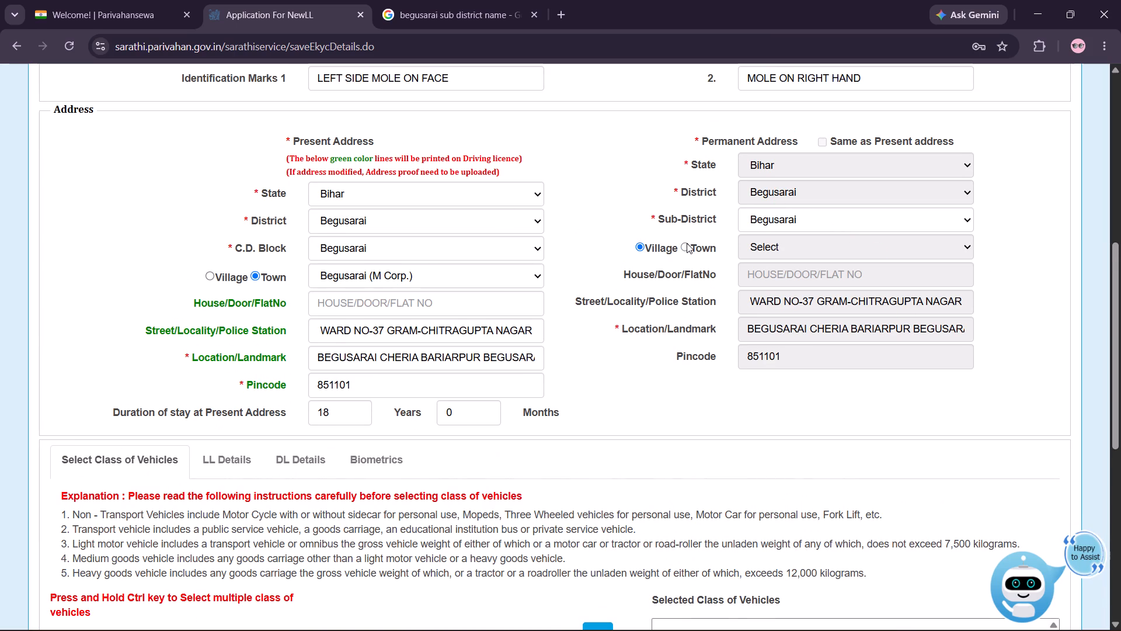
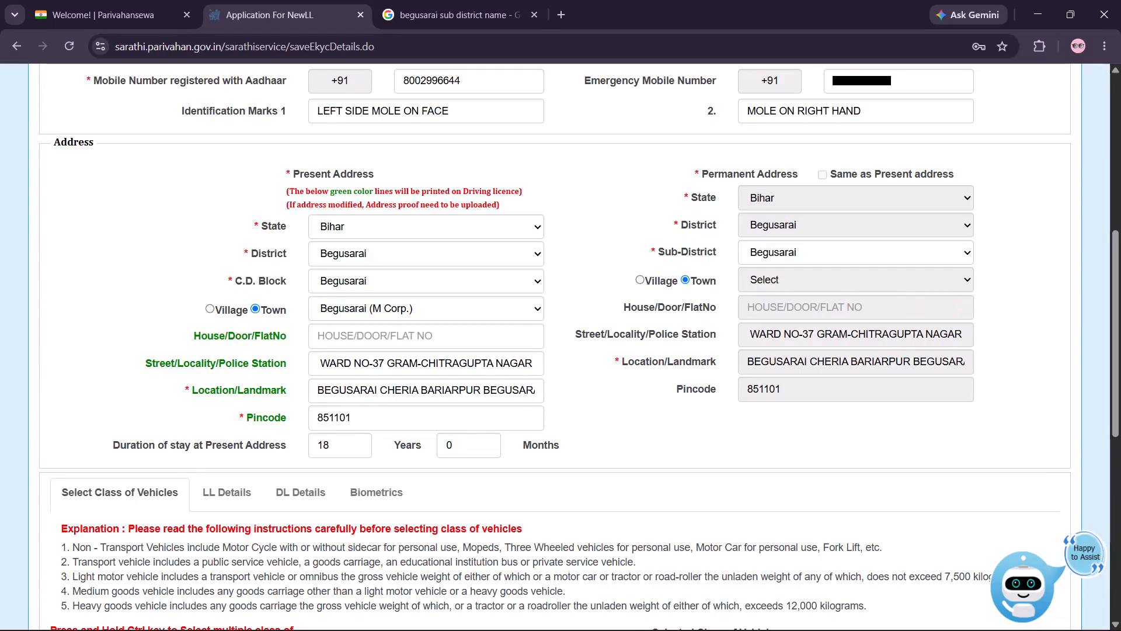
Set the months part of the duration of stay at the present address to 00.
click(458, 454)
key(0)
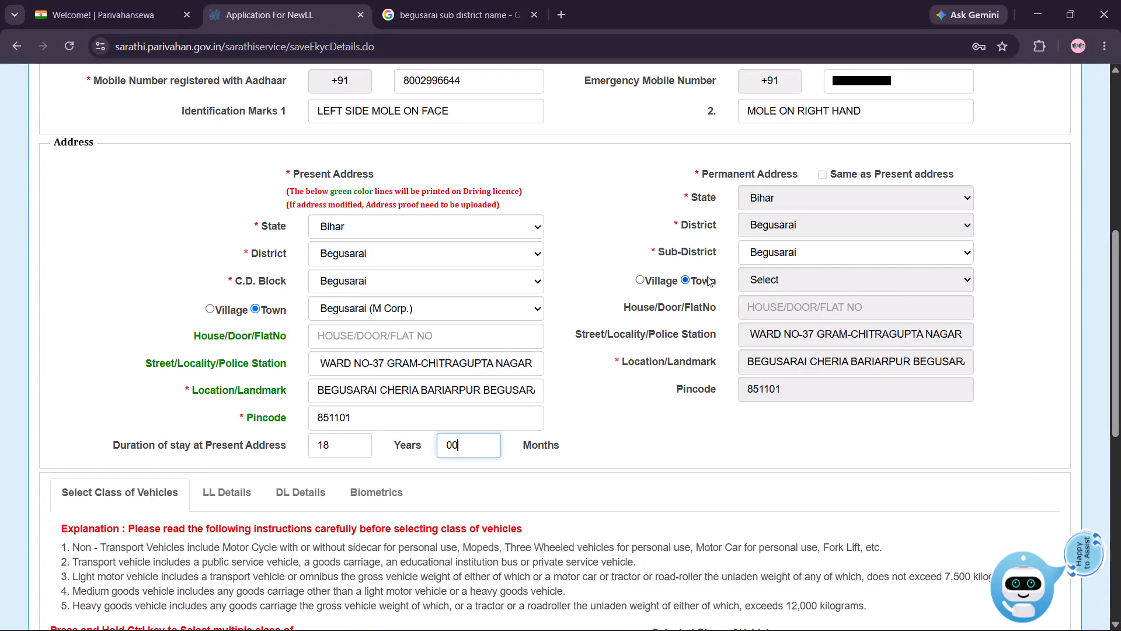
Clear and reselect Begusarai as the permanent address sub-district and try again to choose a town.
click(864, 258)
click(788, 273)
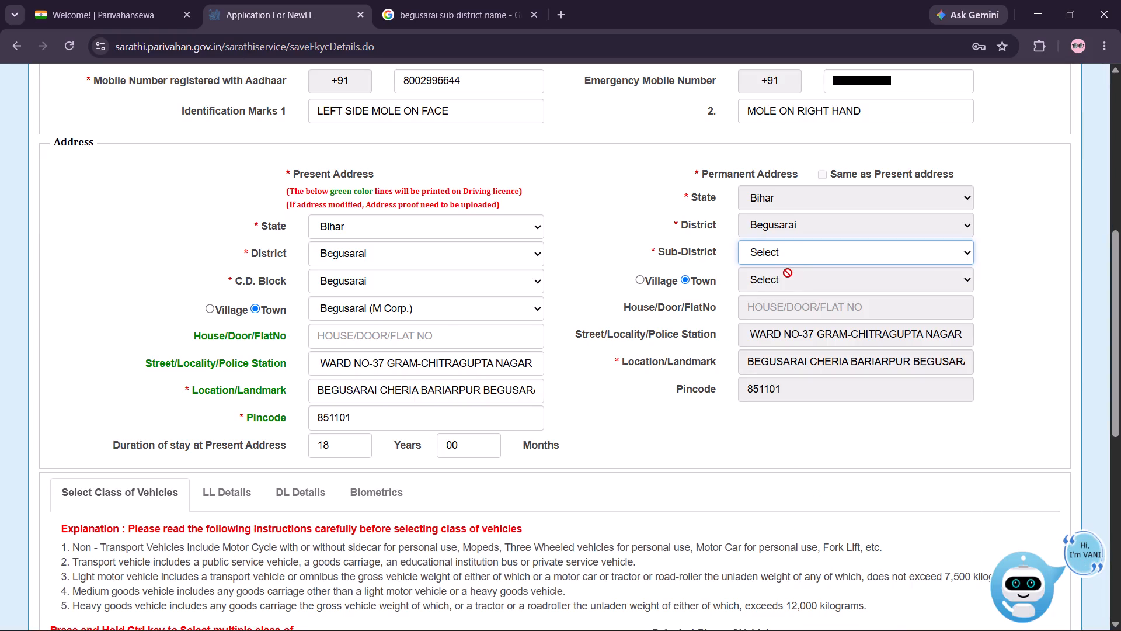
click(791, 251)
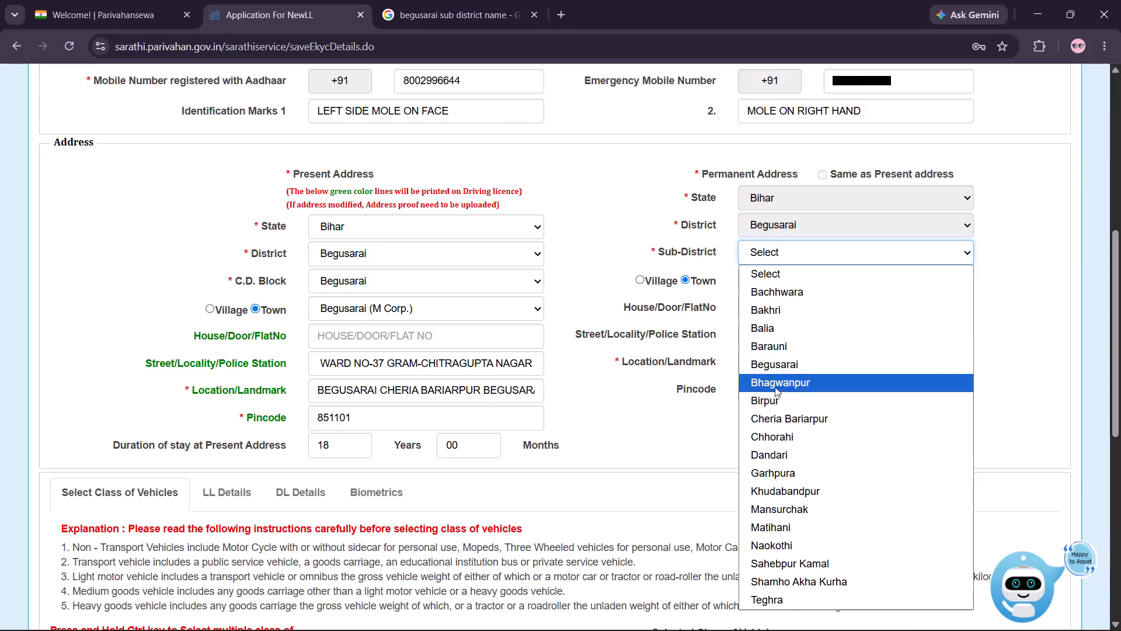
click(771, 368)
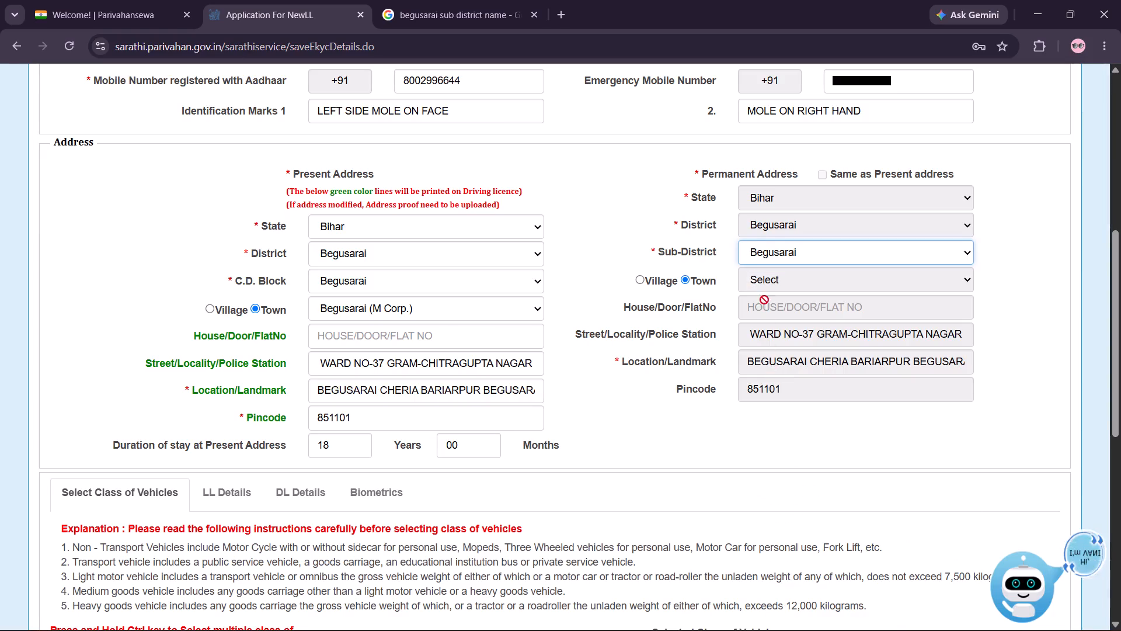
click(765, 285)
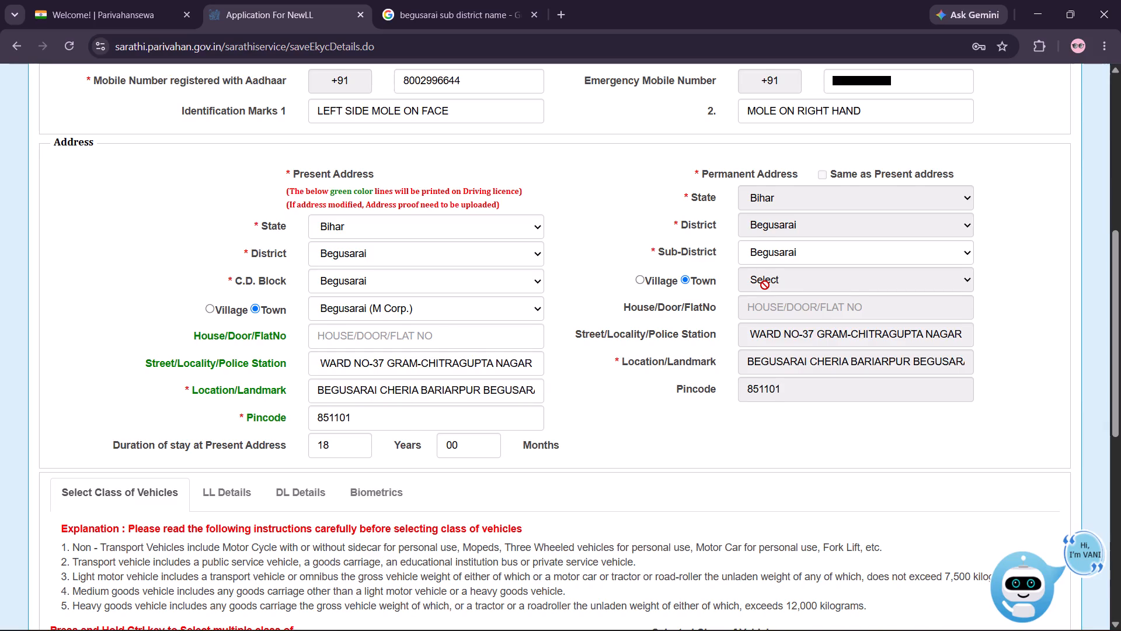
Add Motor Cycle with Gear (Non Transport) (MCWG) and Light Motor Vehicle (LMV) to the selected classes of vehicles.
scroll(765, 285, down, 3)
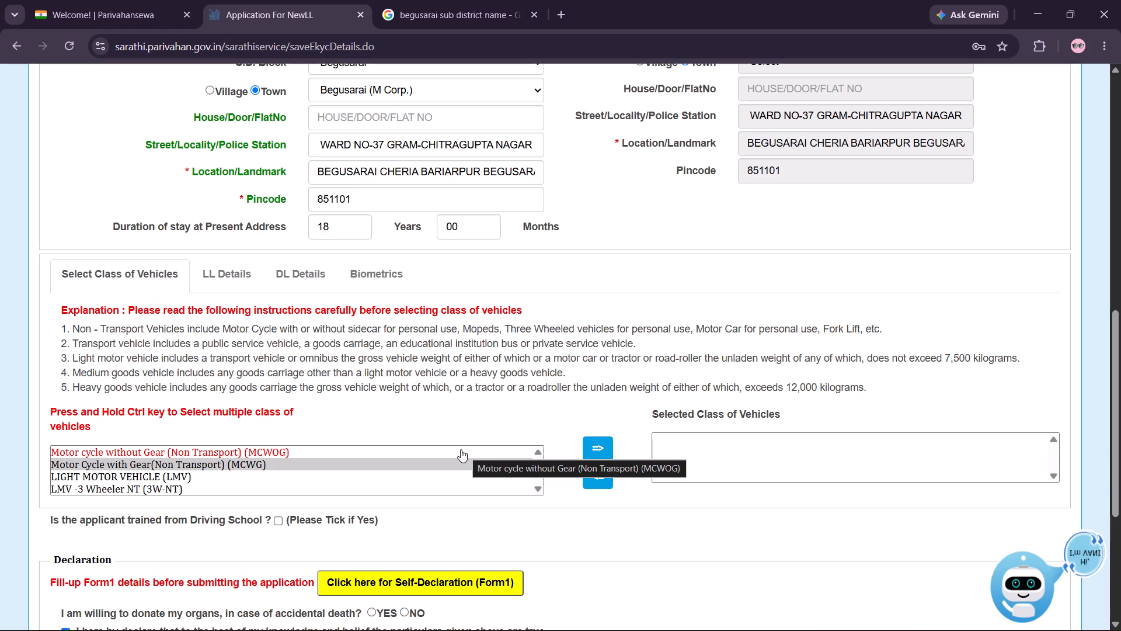
click(344, 465)
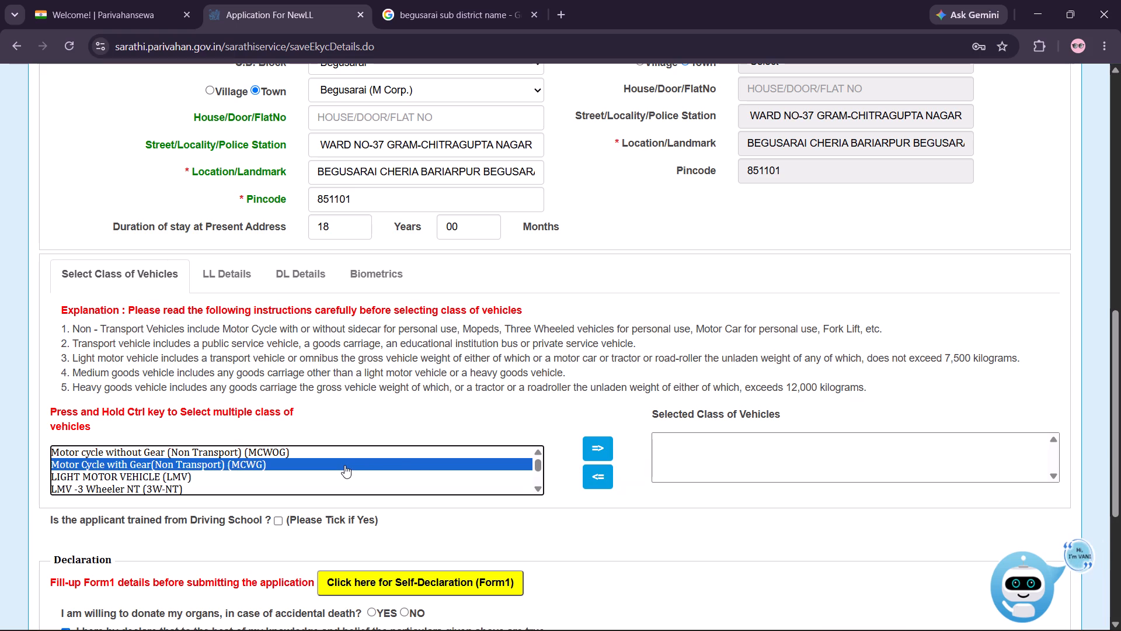
click(600, 444)
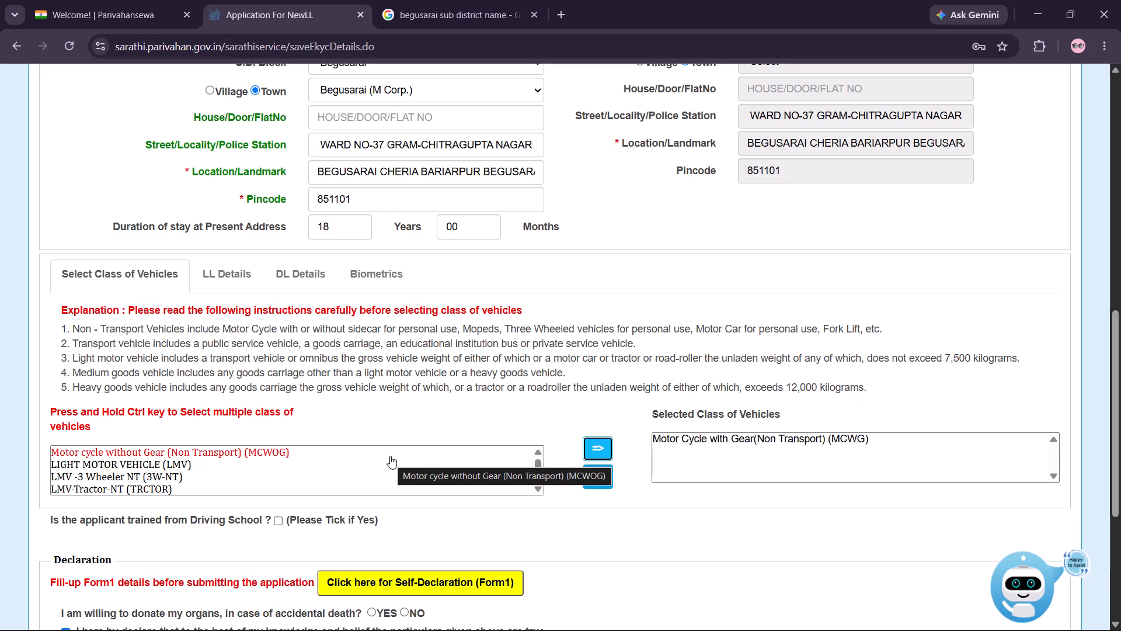
click(149, 463)
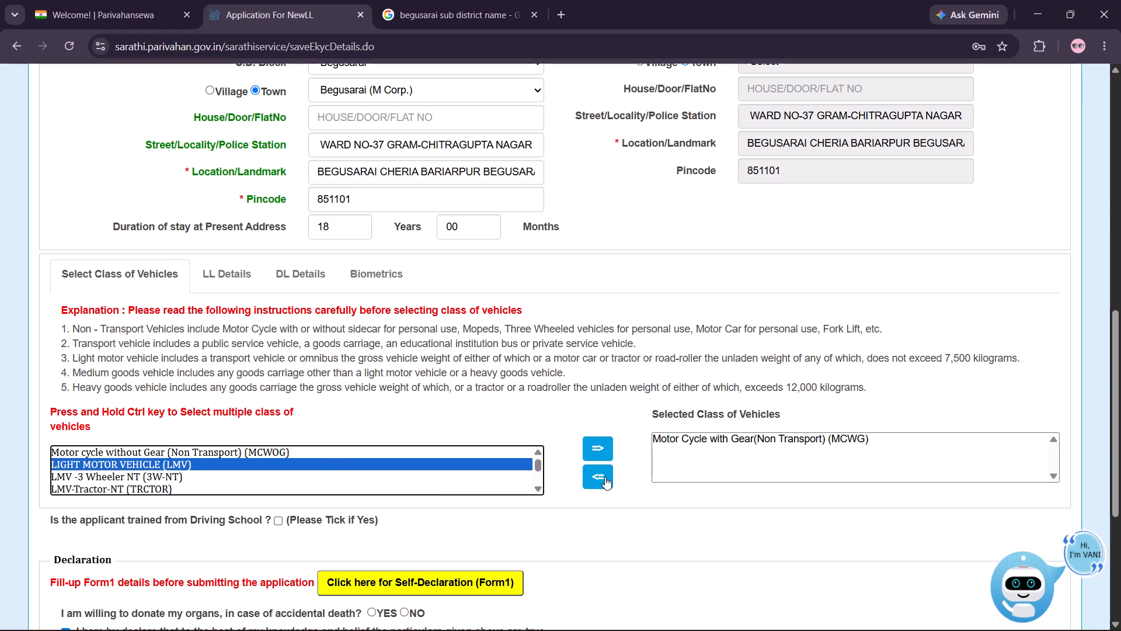
click(598, 441)
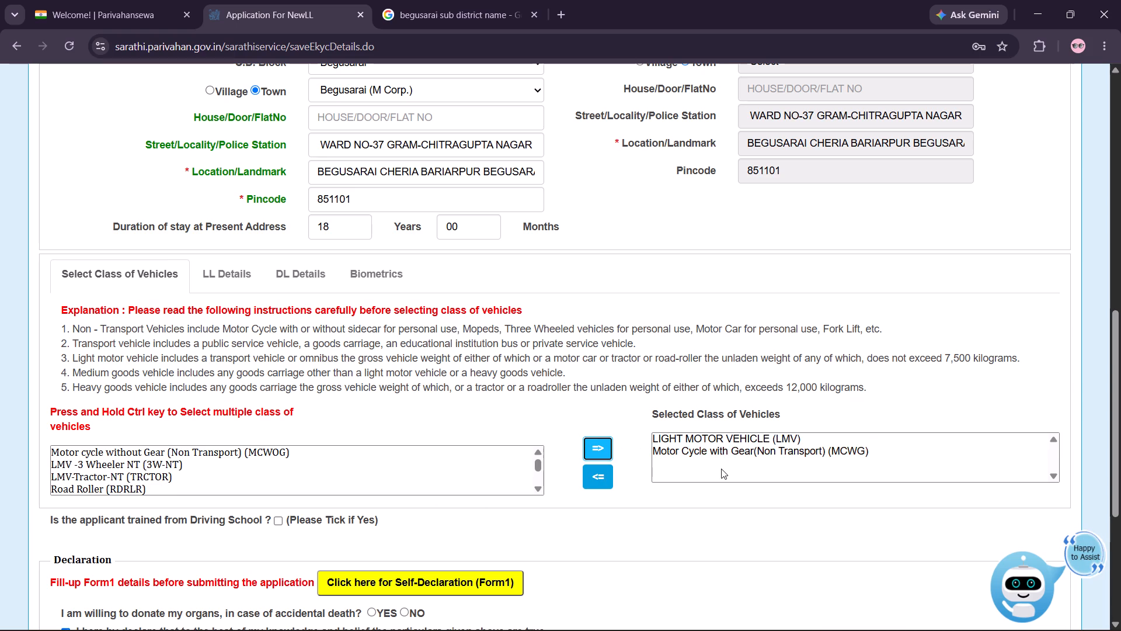
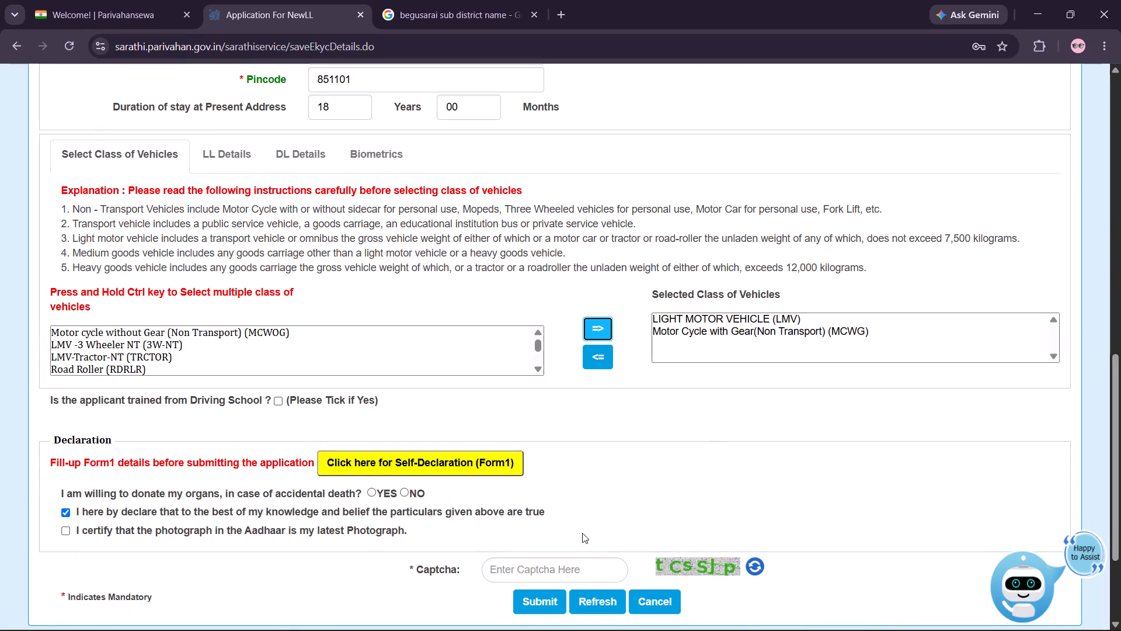
Enter the captcha code shown in the image at the end of the learner's licence application.
scroll(643, 491, down, 1)
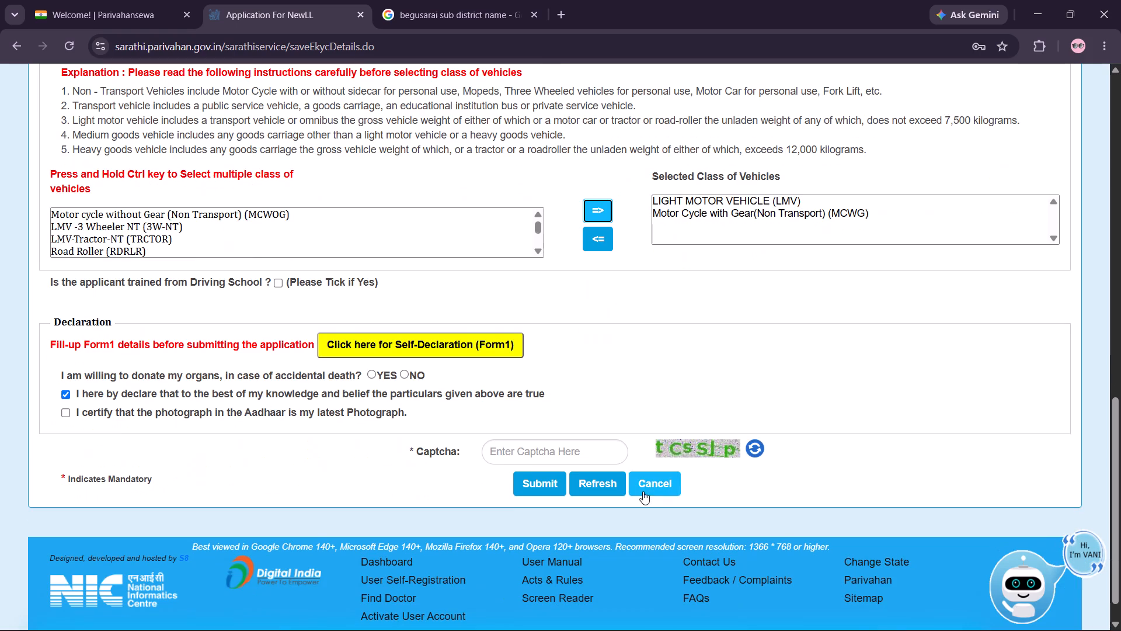
click(556, 455)
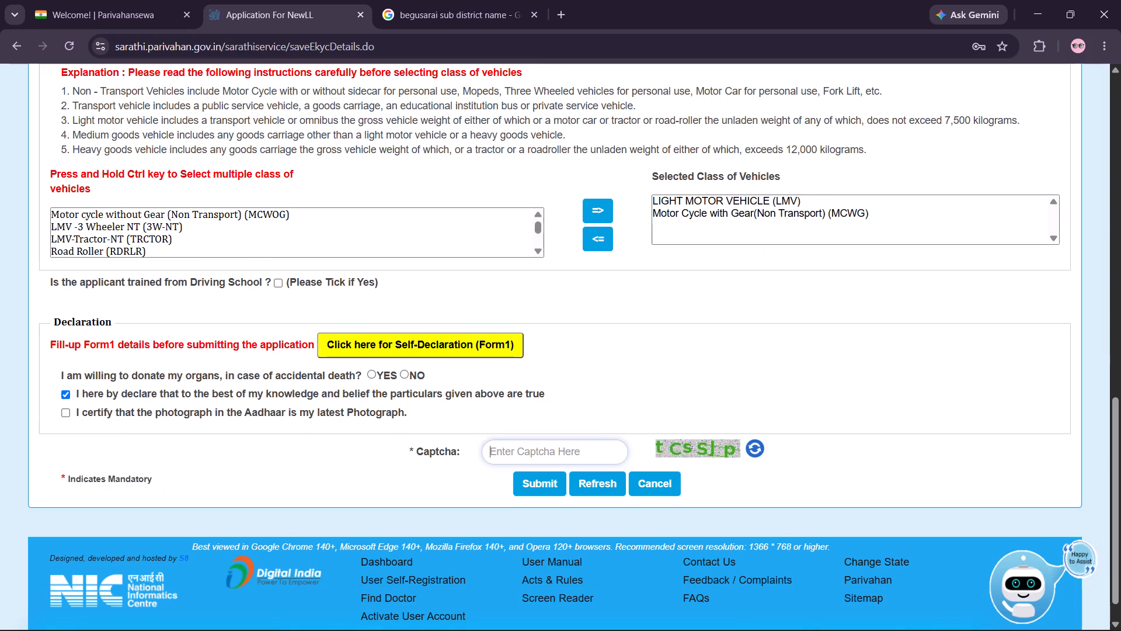
key(t)
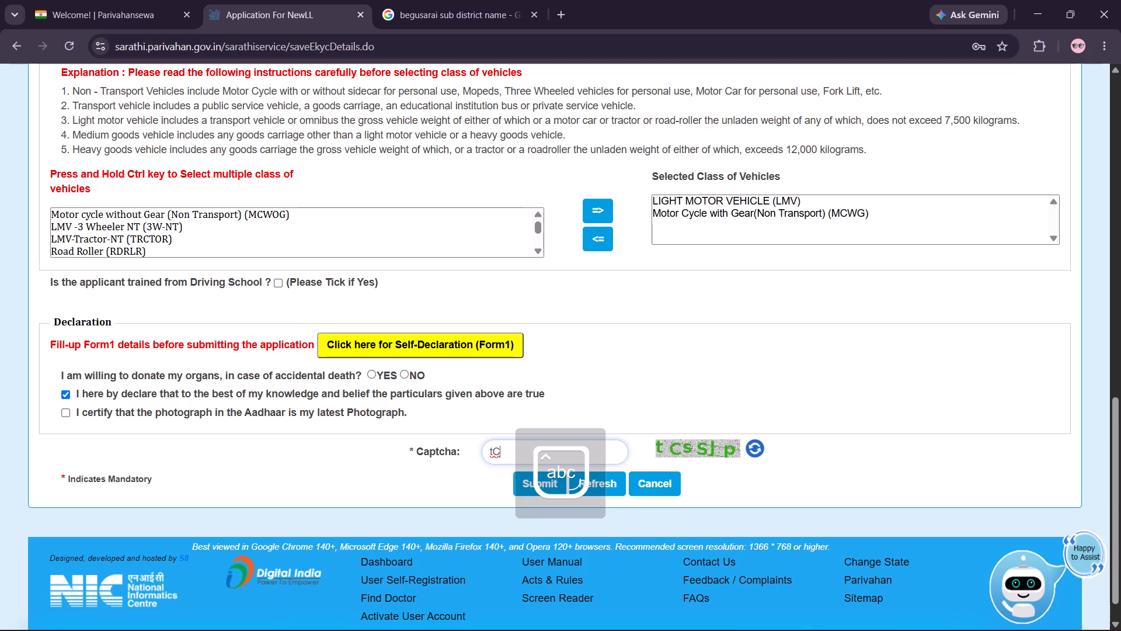
key(s)
key(s)
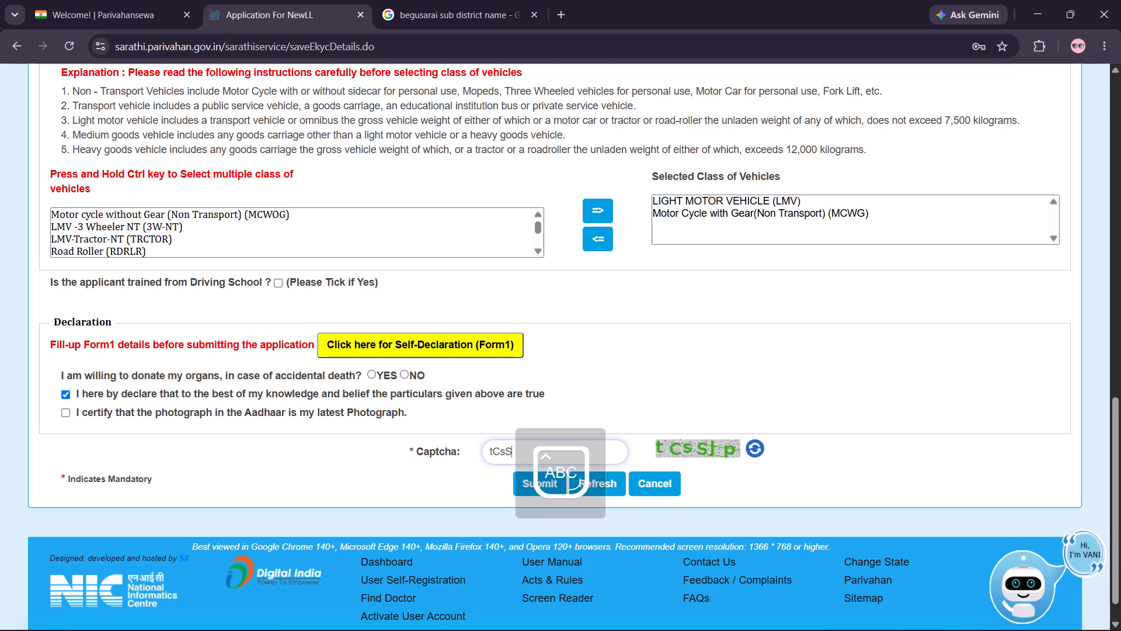
key(shift+j)
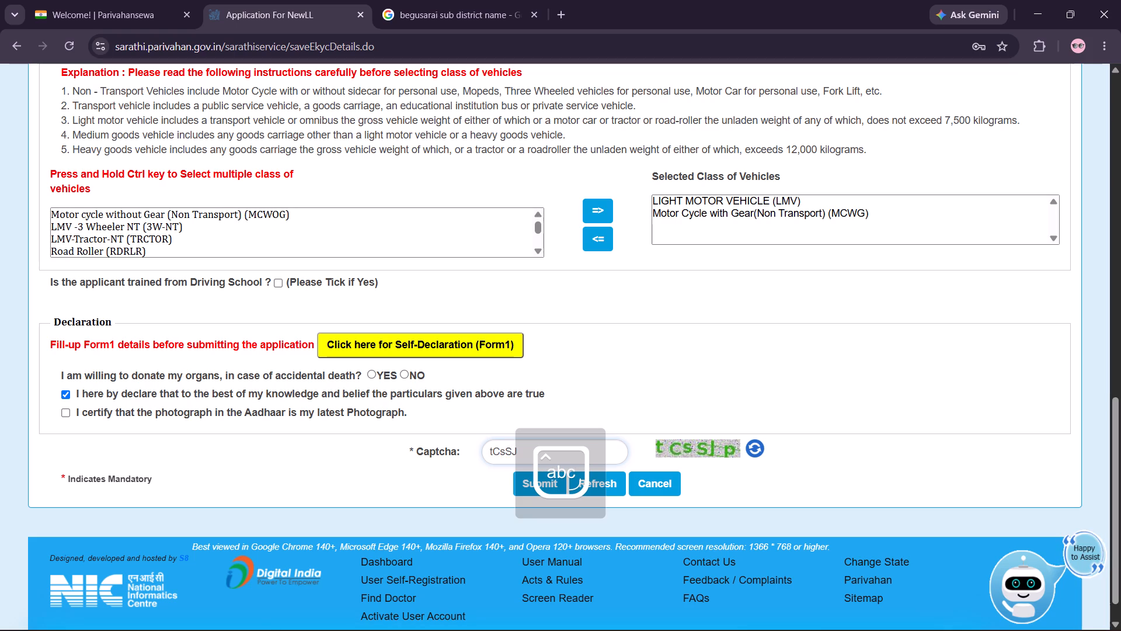
key(shift+p)
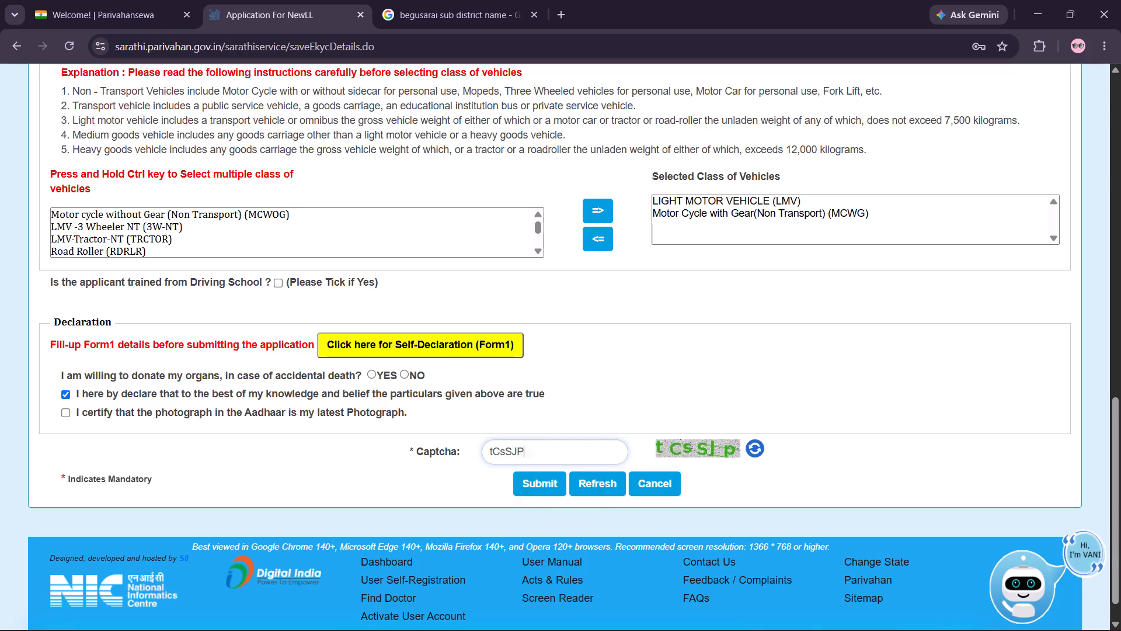
key(BackSpace)
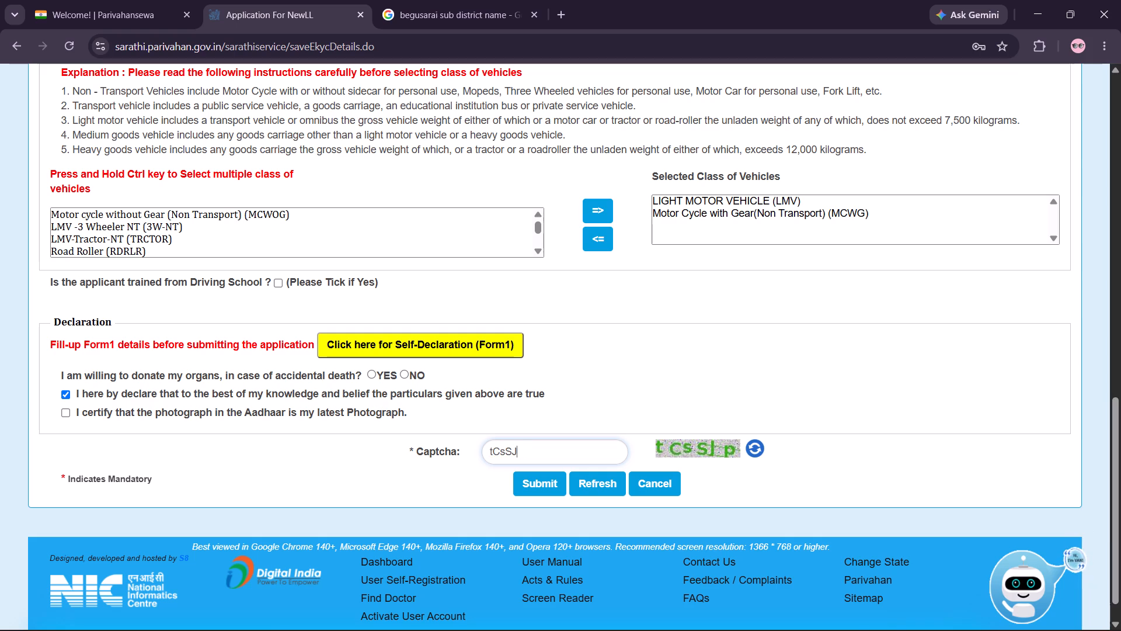
key(p)
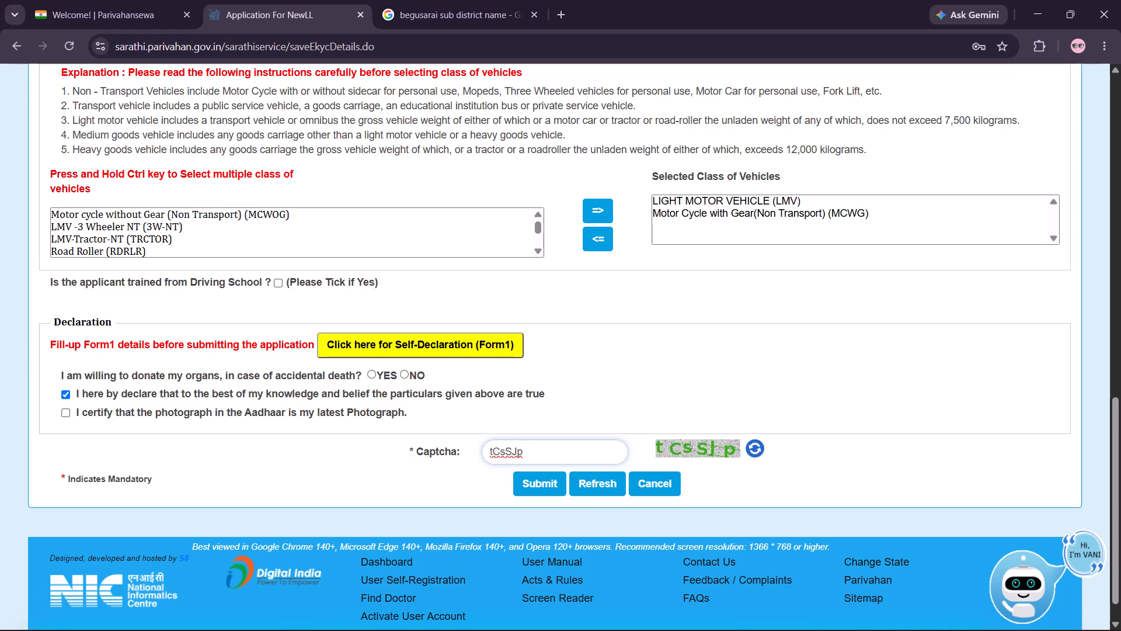
Open the Form1 self-declaration and answer YES to question (b) on distinguishing with each eye and NO to questions (a), (c), (d), (e) and (f).
click(452, 344)
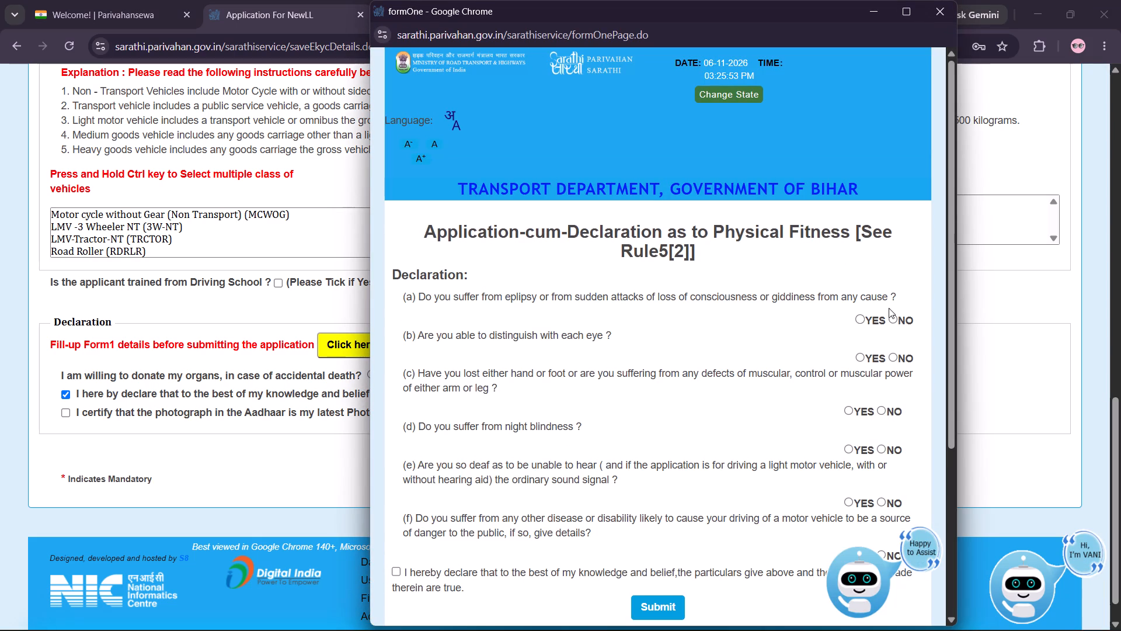
click(895, 317)
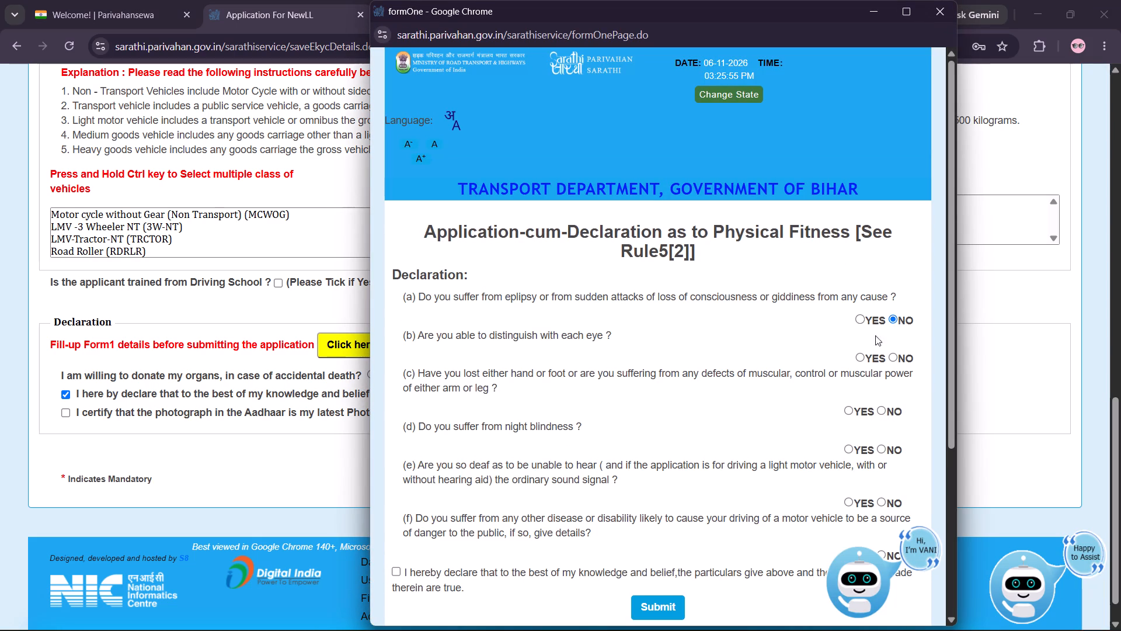
click(862, 358)
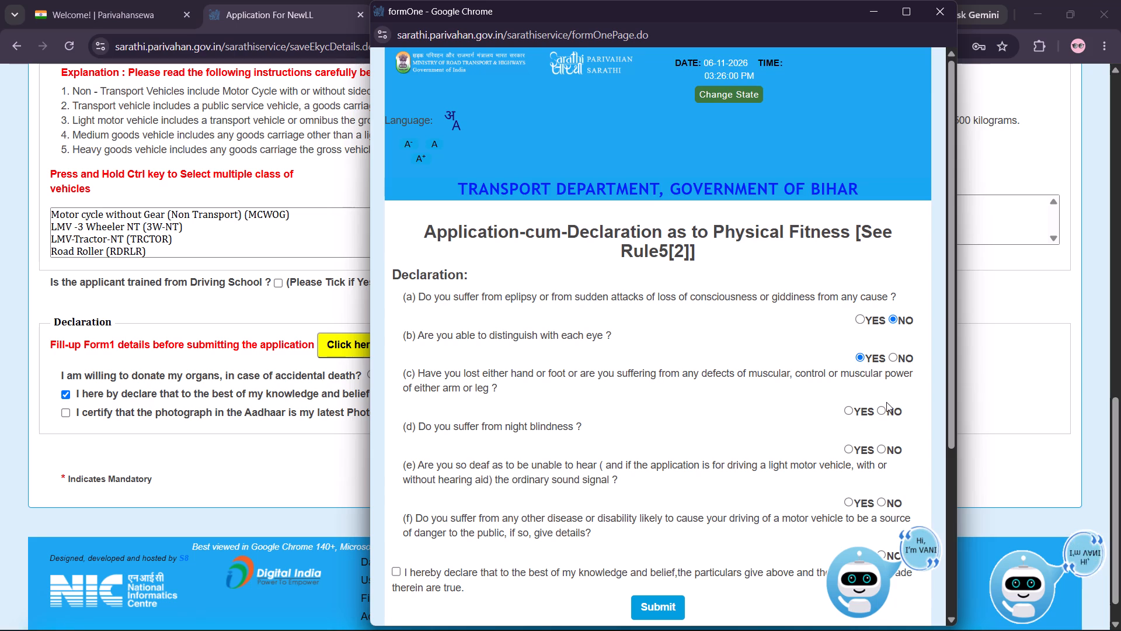
click(882, 414)
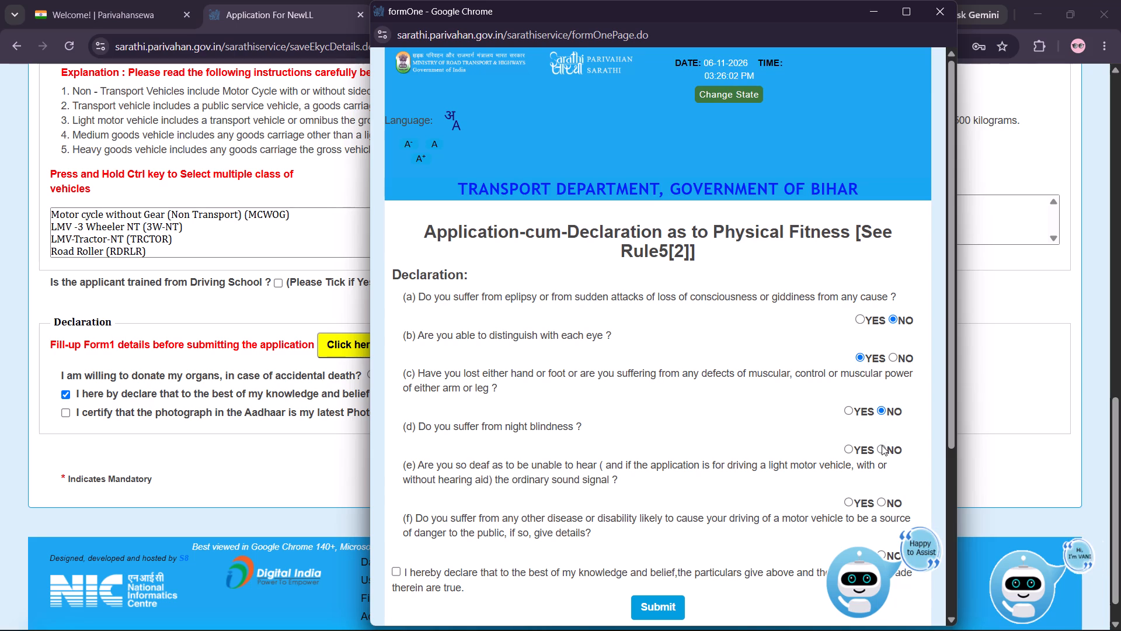
click(883, 448)
drag(876, 502, 883, 502)
click(883, 502)
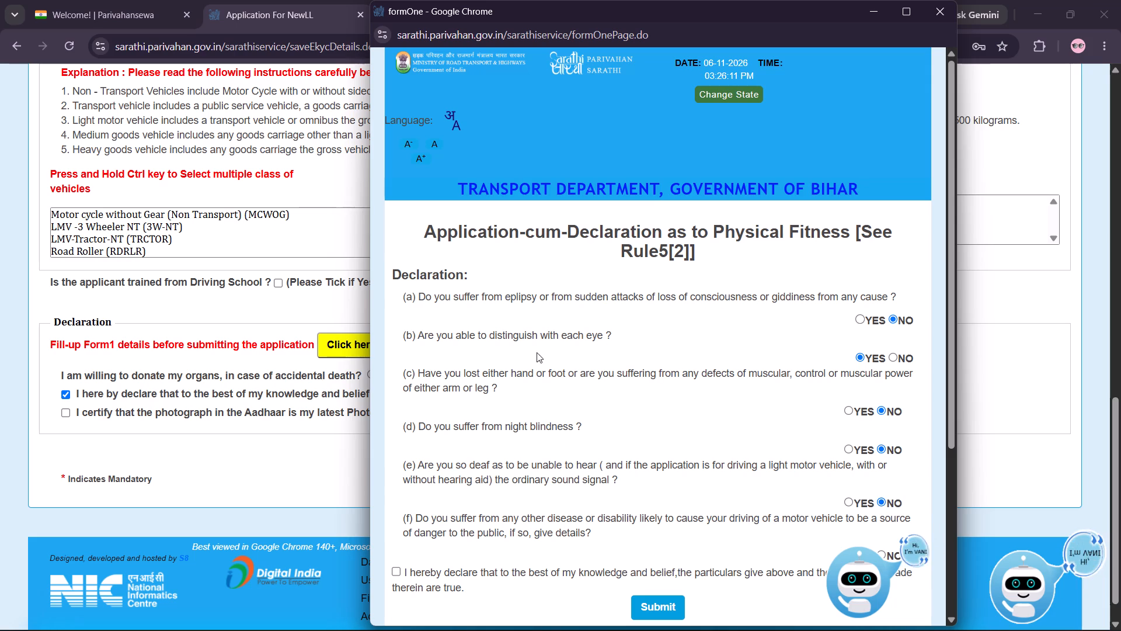
click(543, 381)
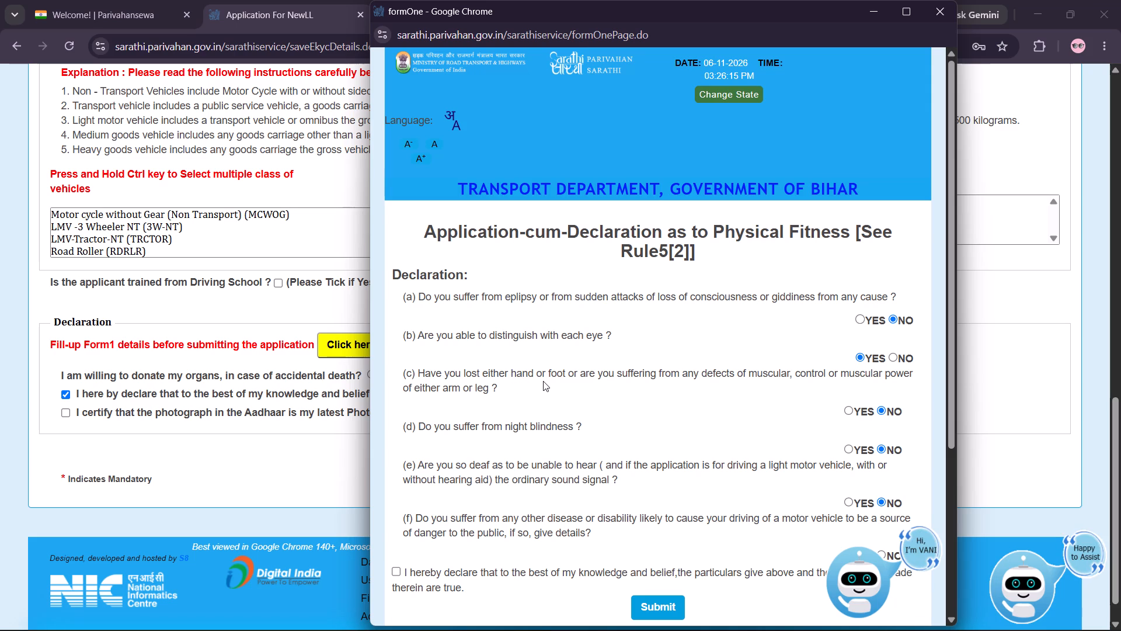
click(543, 381)
scroll(543, 381, down, 3)
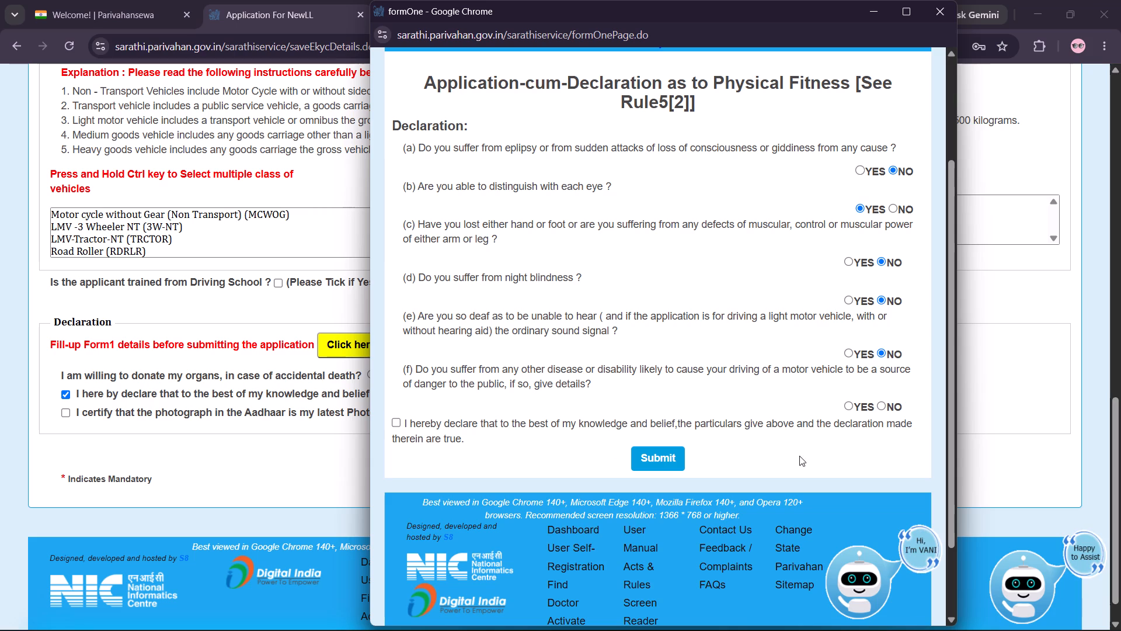
click(880, 404)
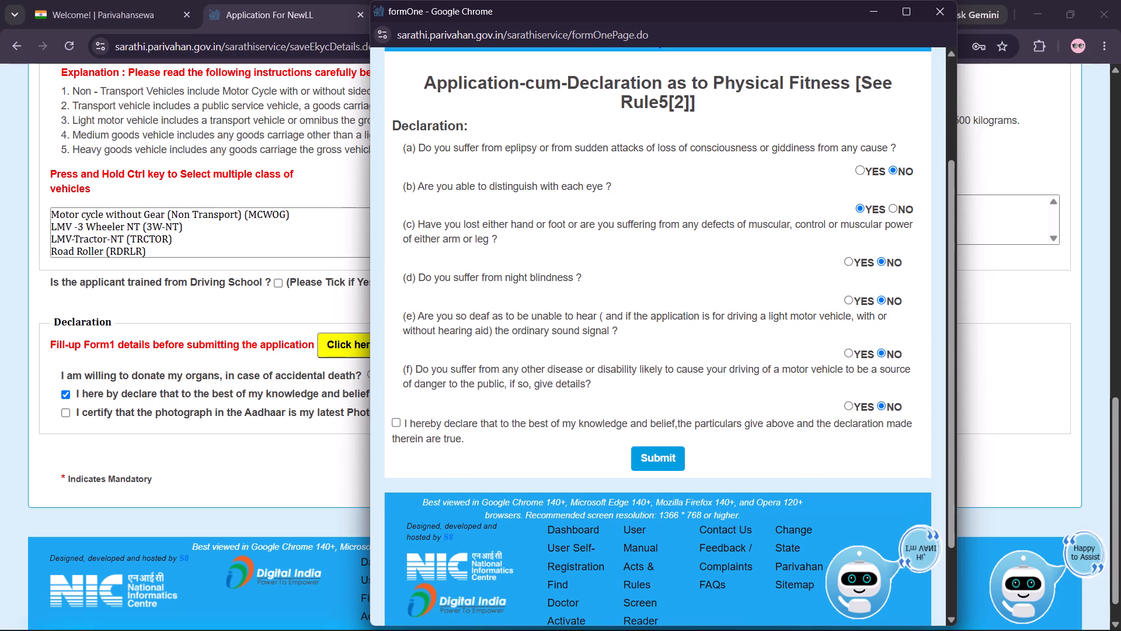
Declare the Form1 particulars true, submit the physical fitness self-declaration and return to the application.
click(397, 424)
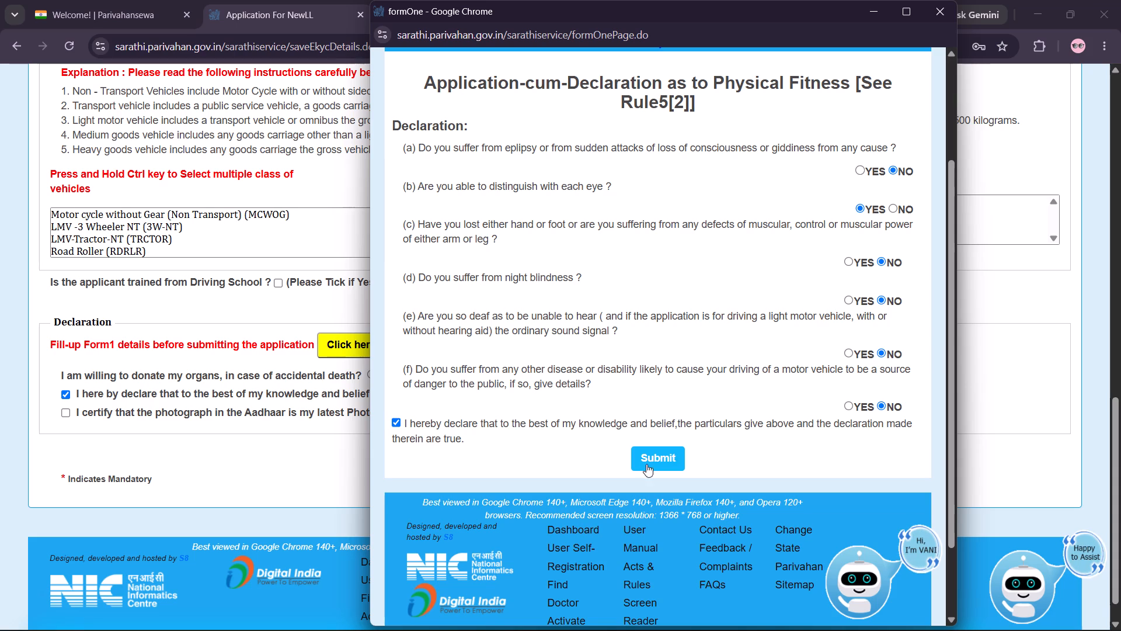
click(654, 462)
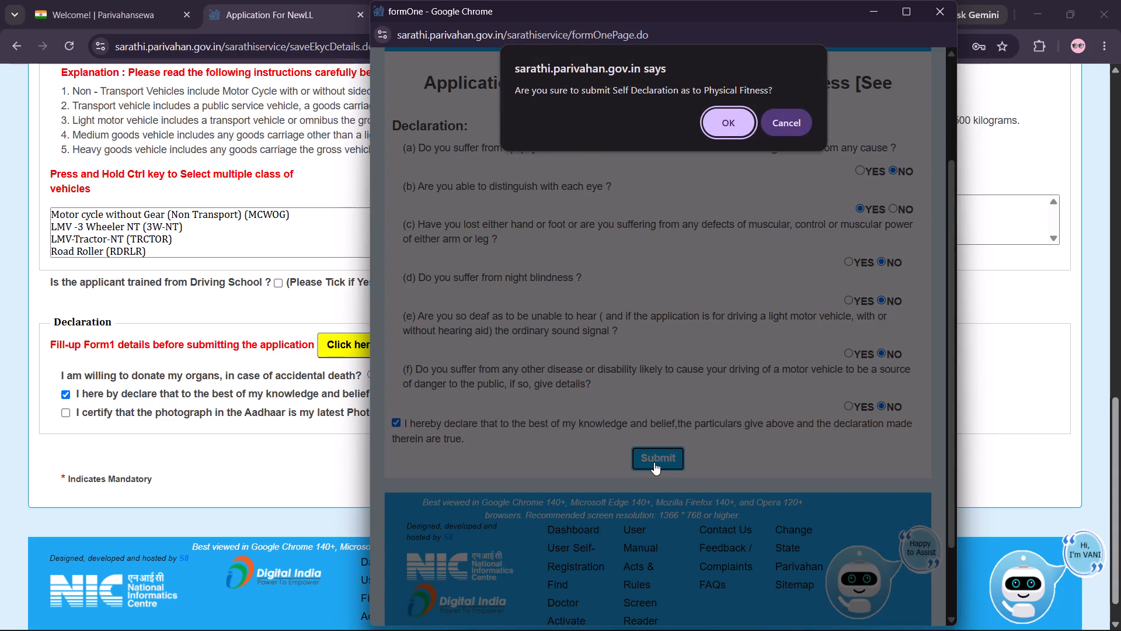
click(722, 123)
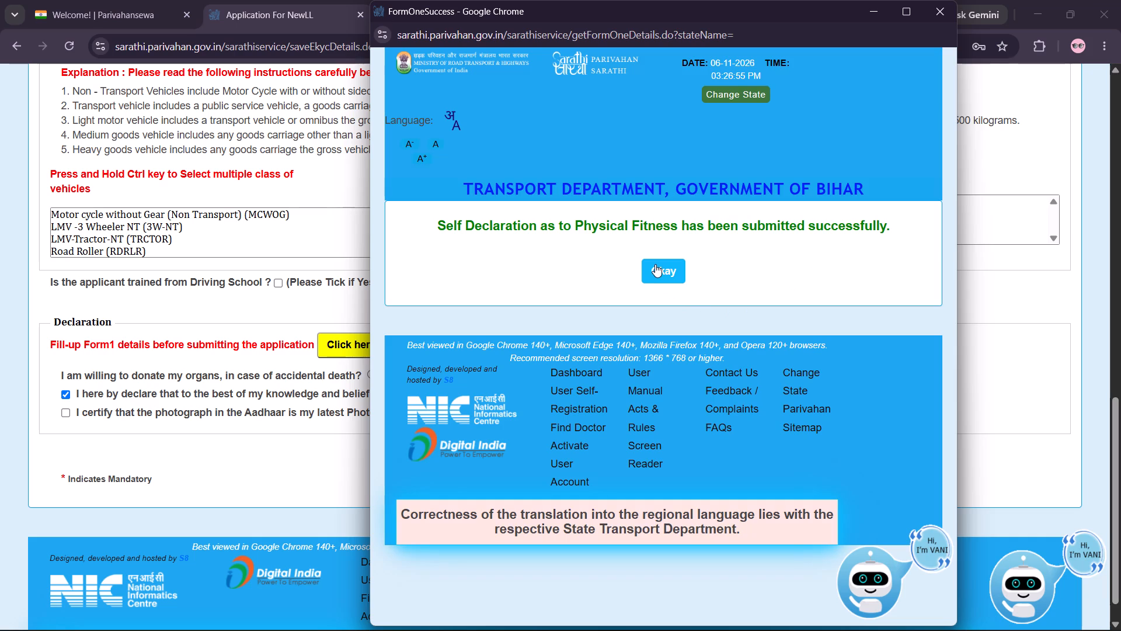
click(655, 264)
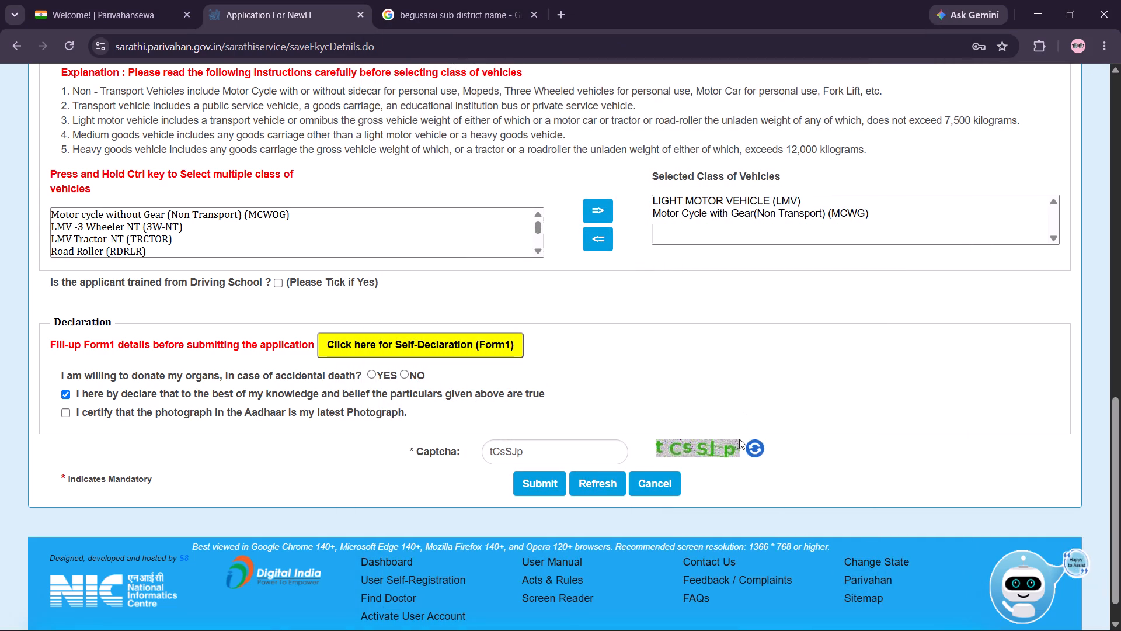
Answer NO to organ donation and certify that the Aadhaar photograph is the latest one.
scroll(739, 439, down, 1)
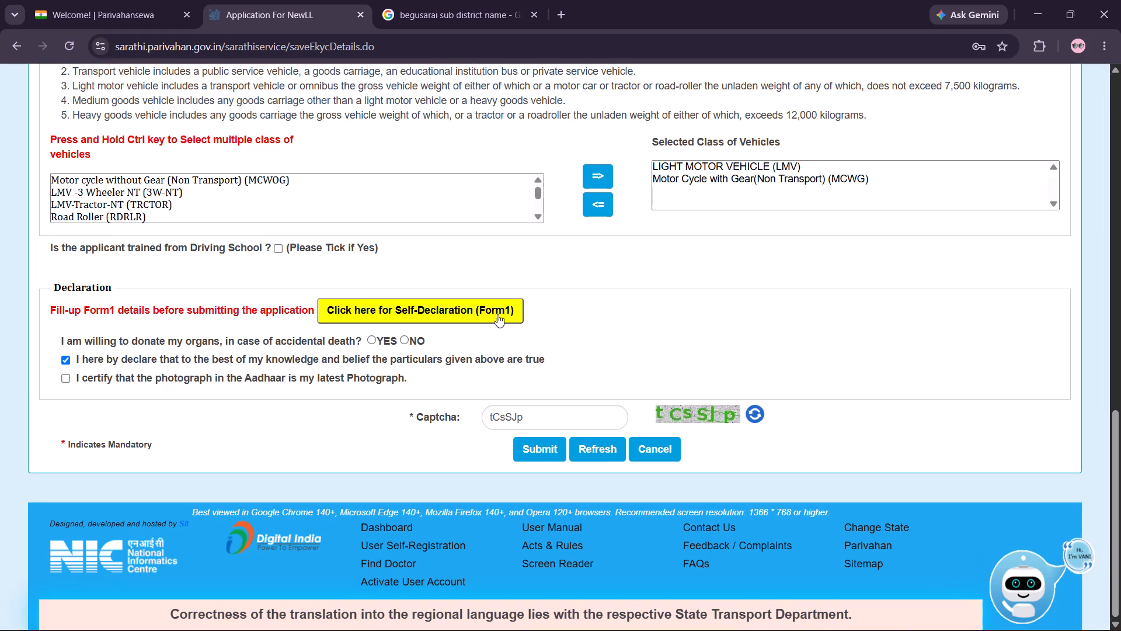
click(406, 340)
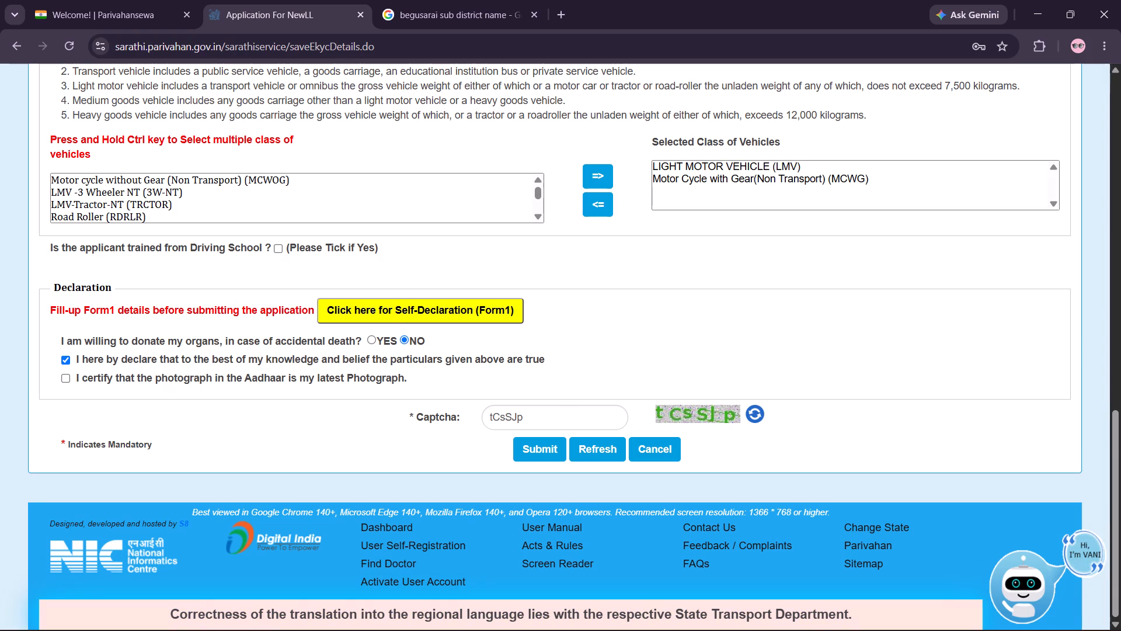
click(65, 377)
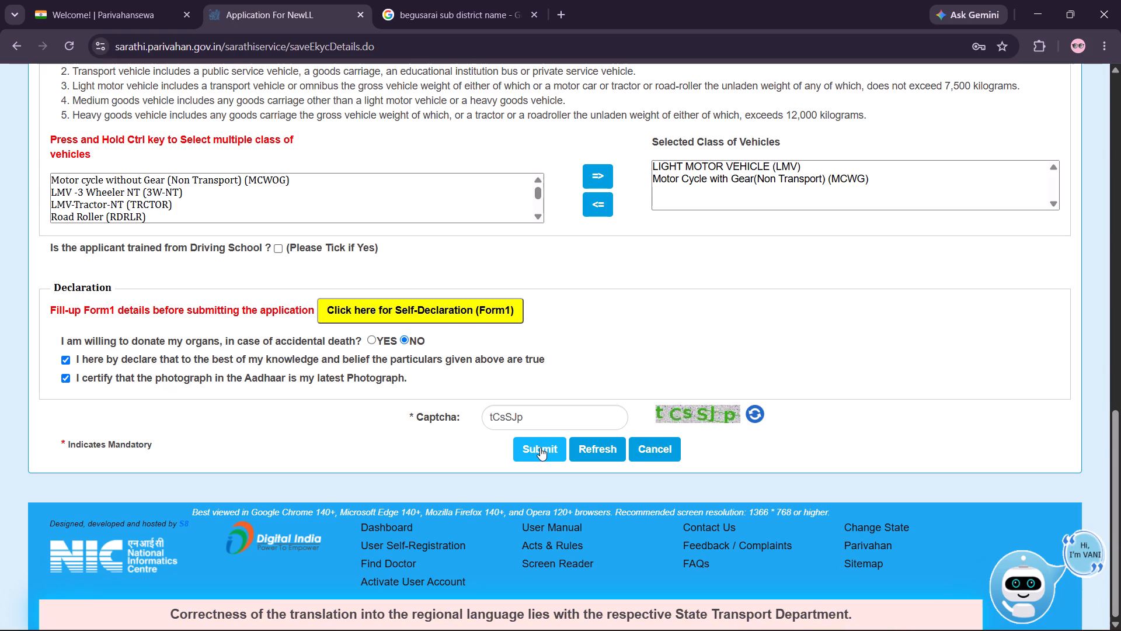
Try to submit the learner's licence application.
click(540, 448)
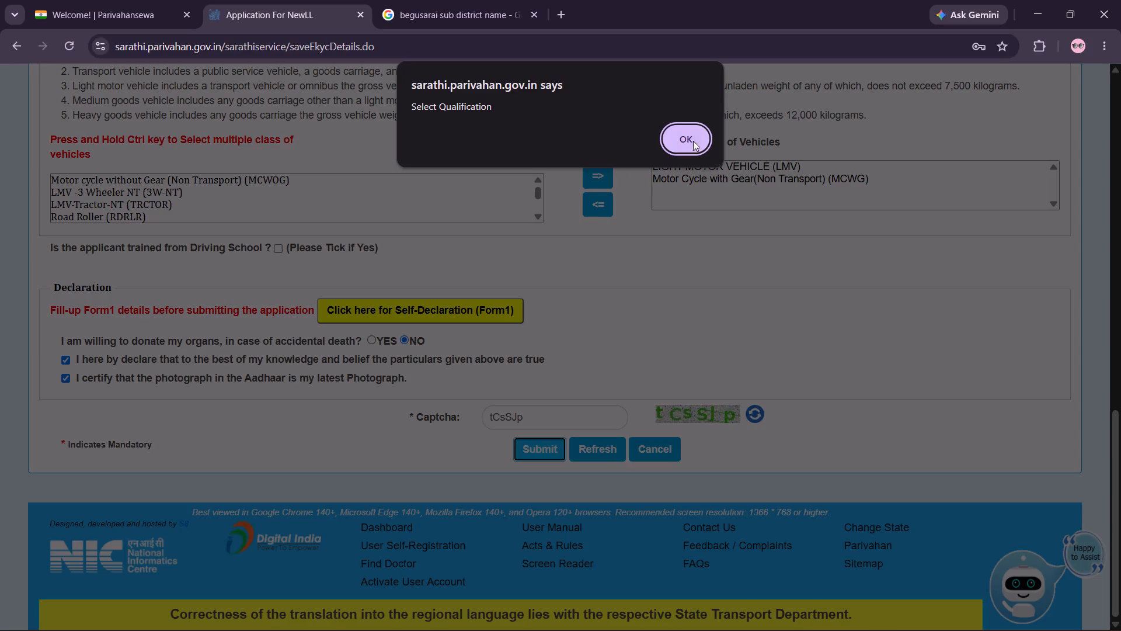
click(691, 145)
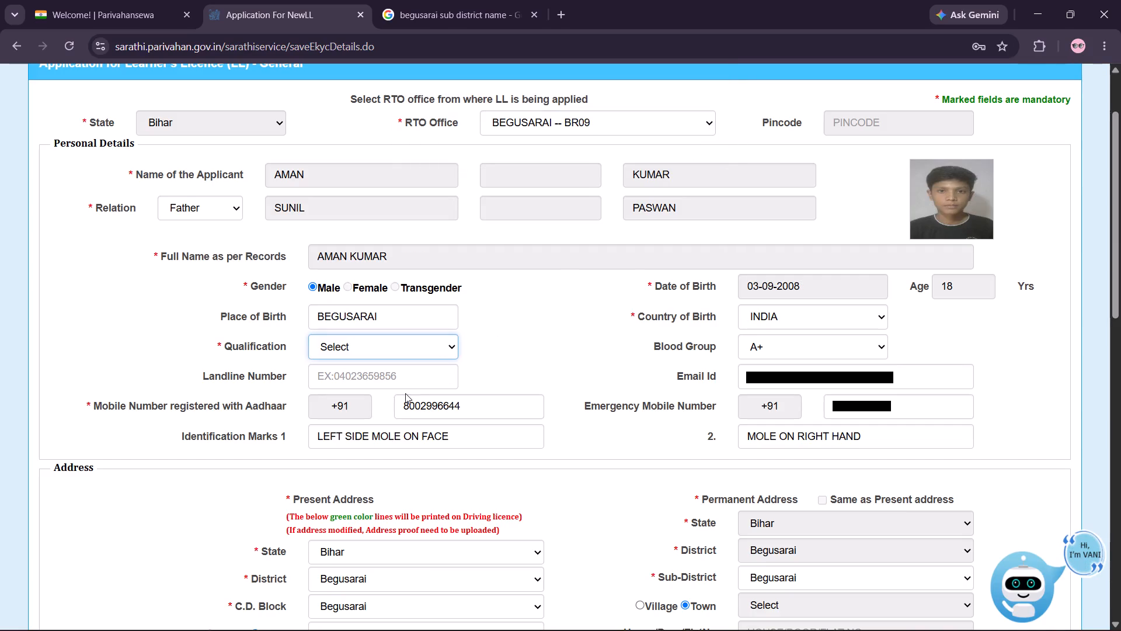
Set the applicant's qualification to 10th Standard or Equivalent in the personal details.
click(365, 355)
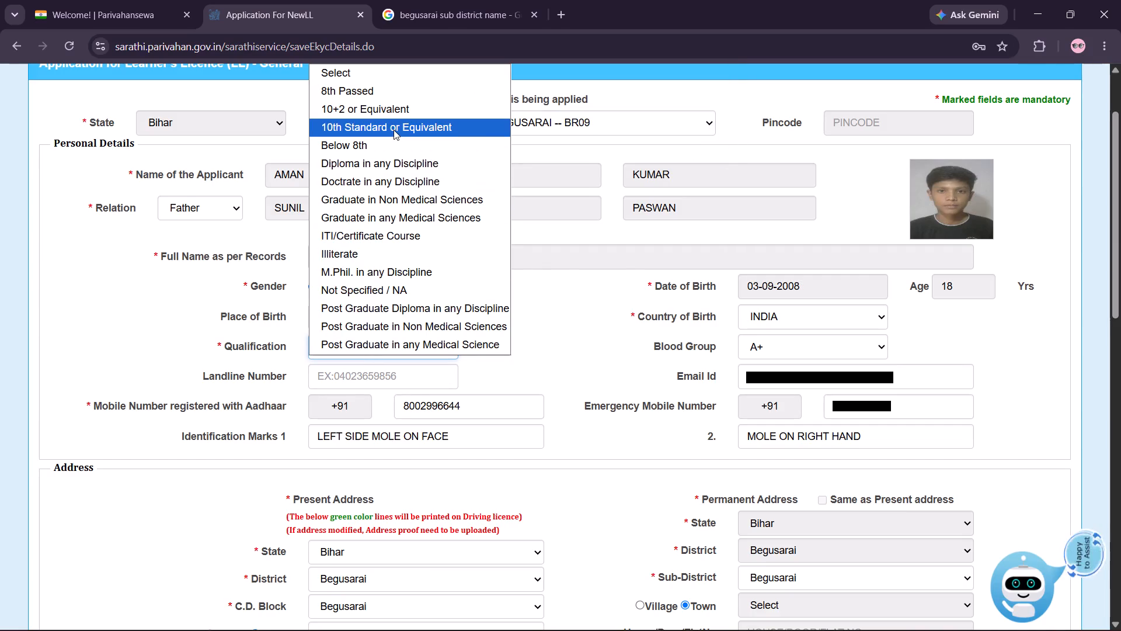
click(394, 130)
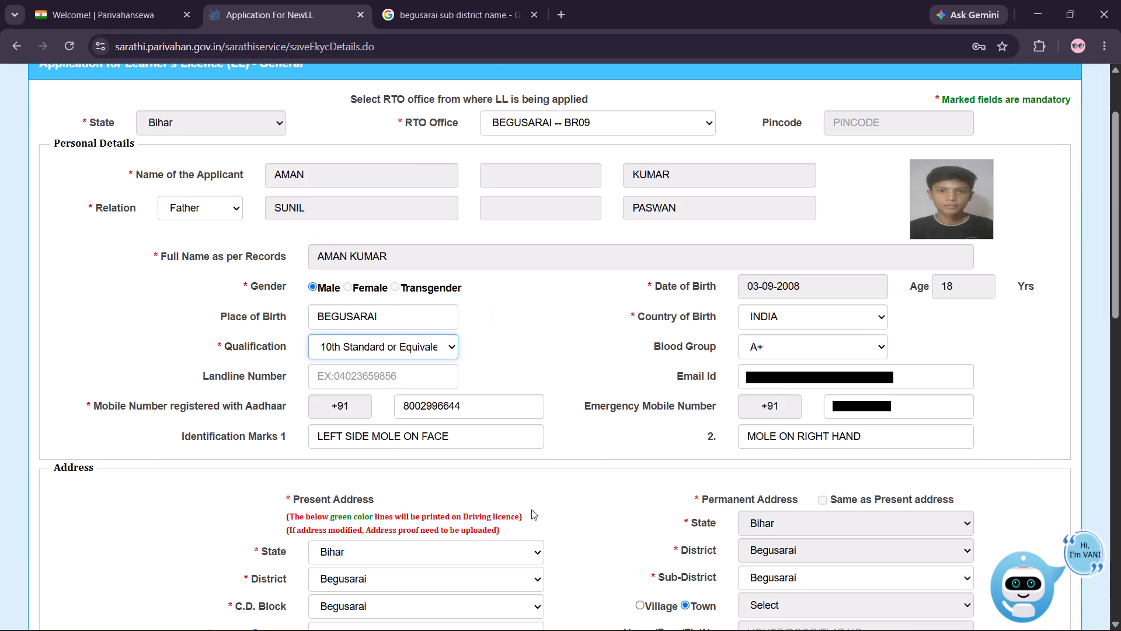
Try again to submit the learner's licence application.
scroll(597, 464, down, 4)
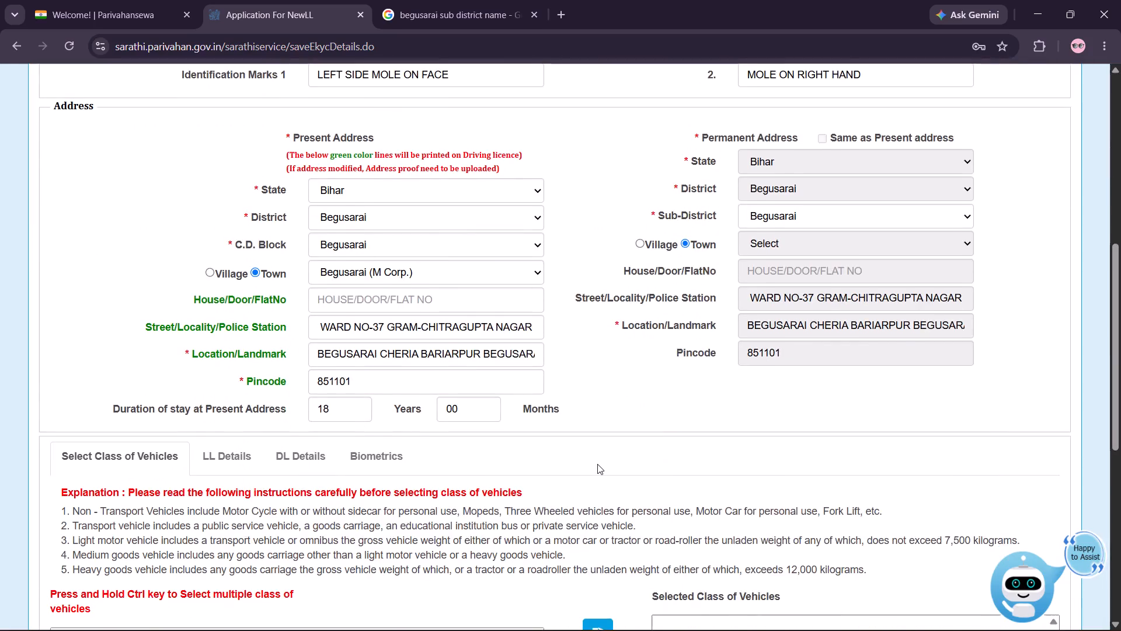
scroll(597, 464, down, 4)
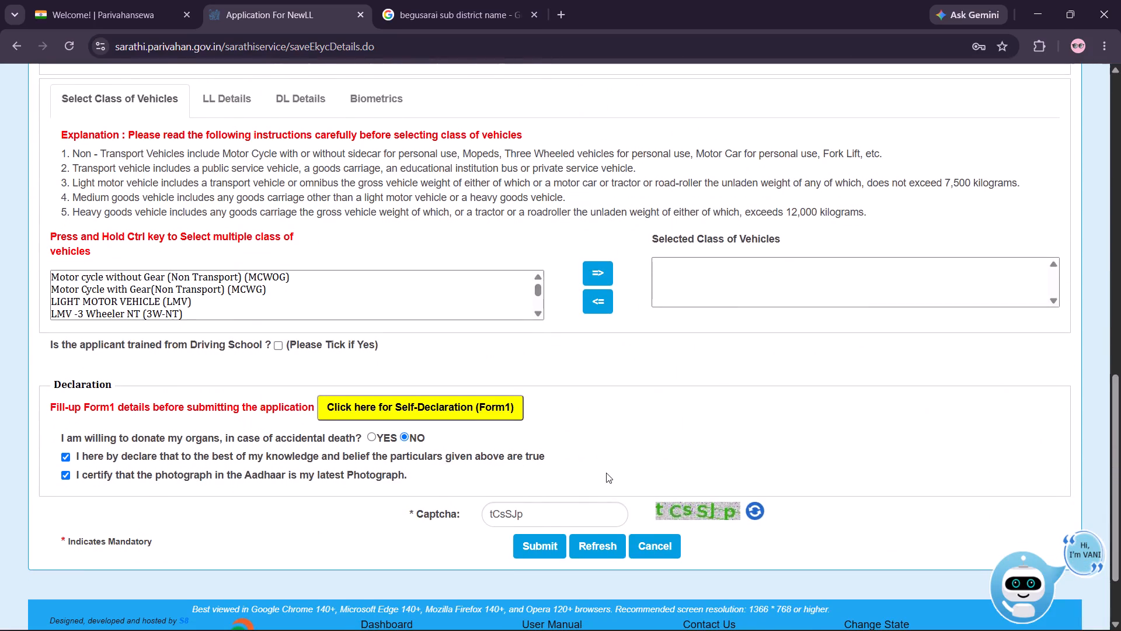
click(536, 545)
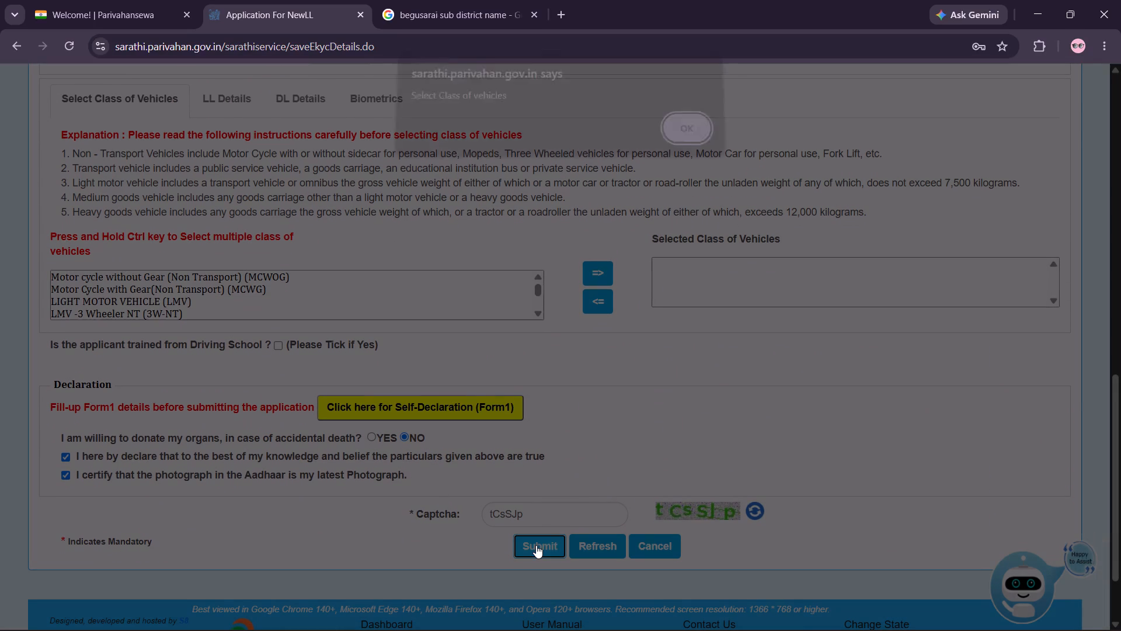
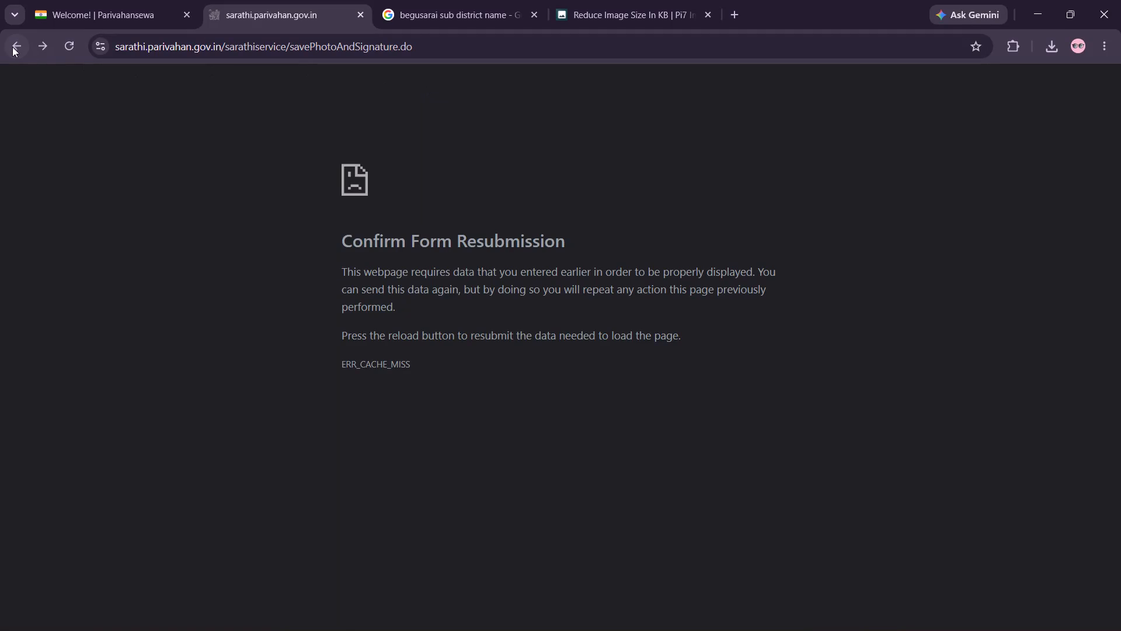
Try to go back to an earlier page of the Sarathi application, and close its tab.
click(12, 44)
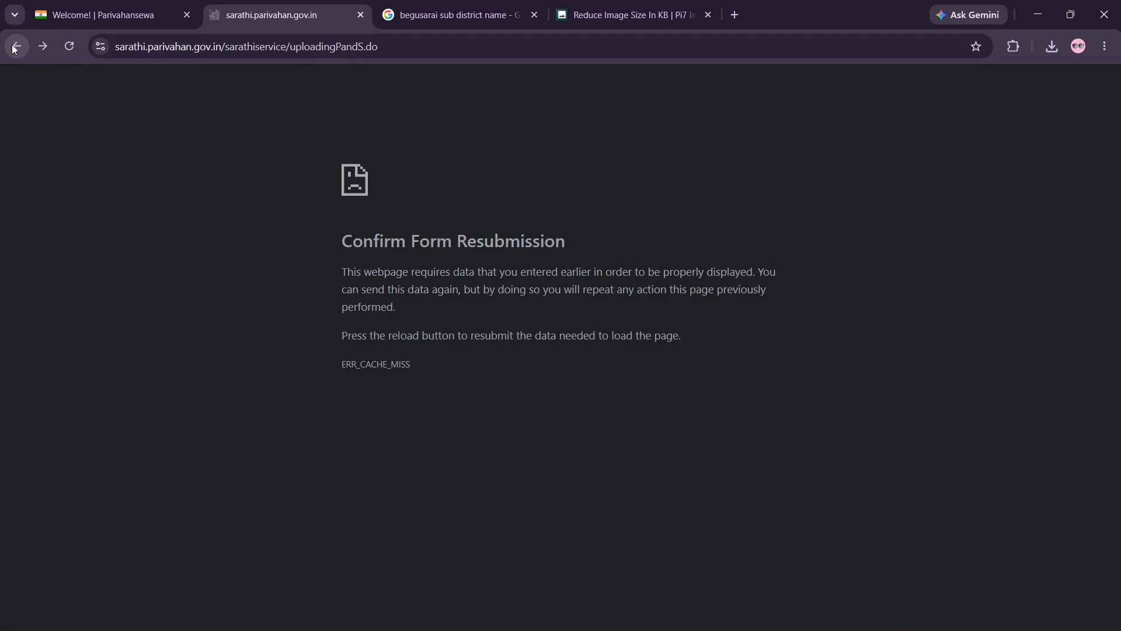
click(12, 44)
click(12, 44)
click(12, 44)
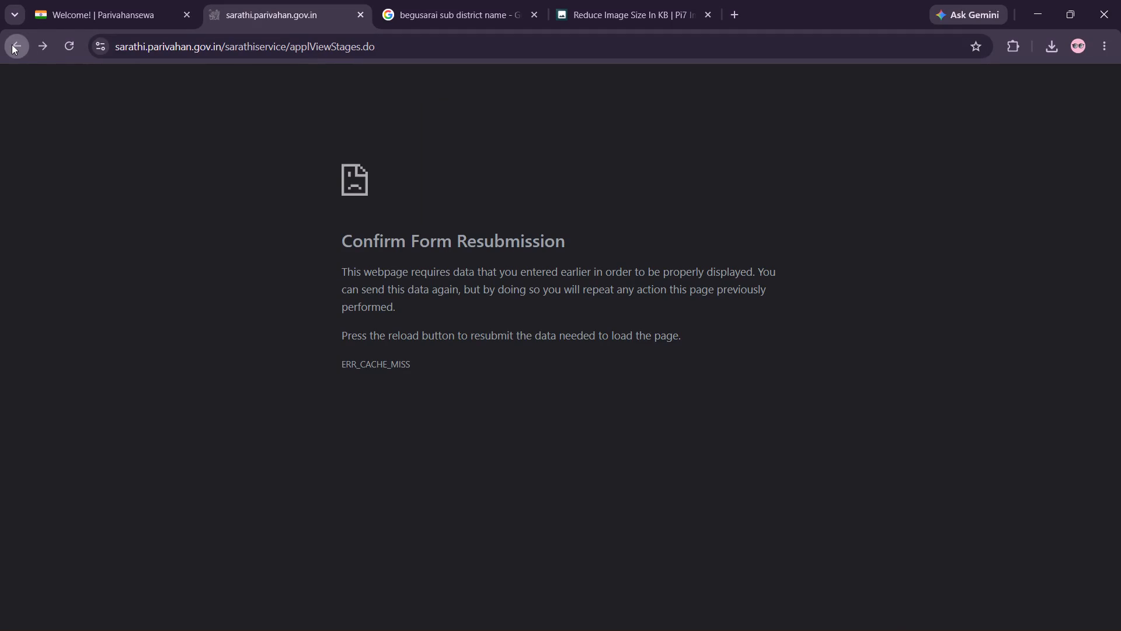
click(238, 6)
click(128, 8)
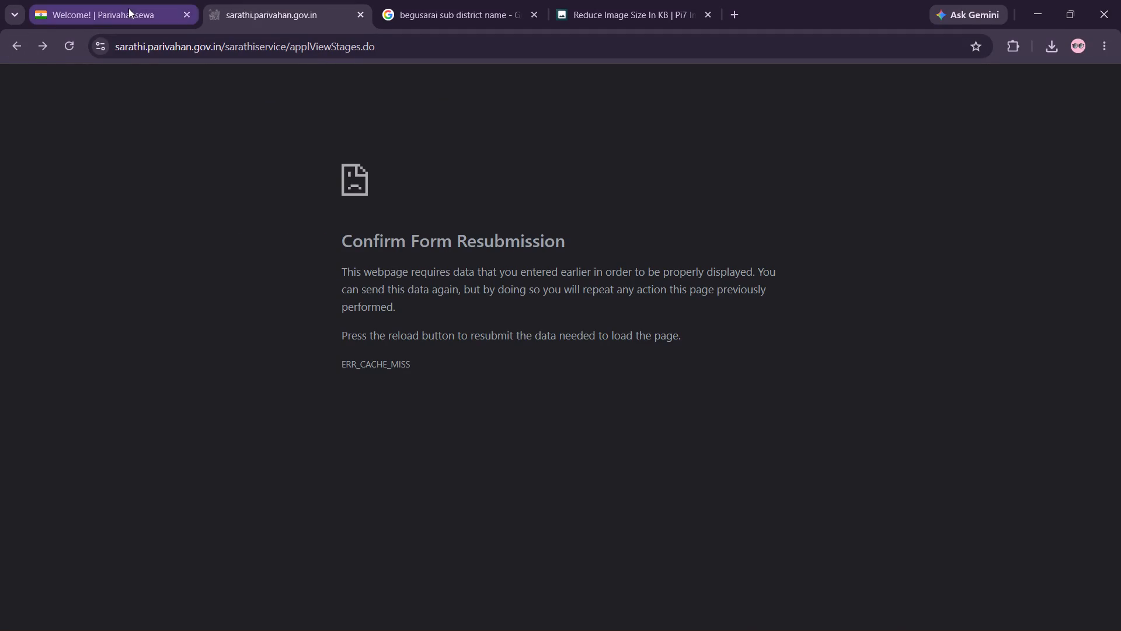
click(300, 8)
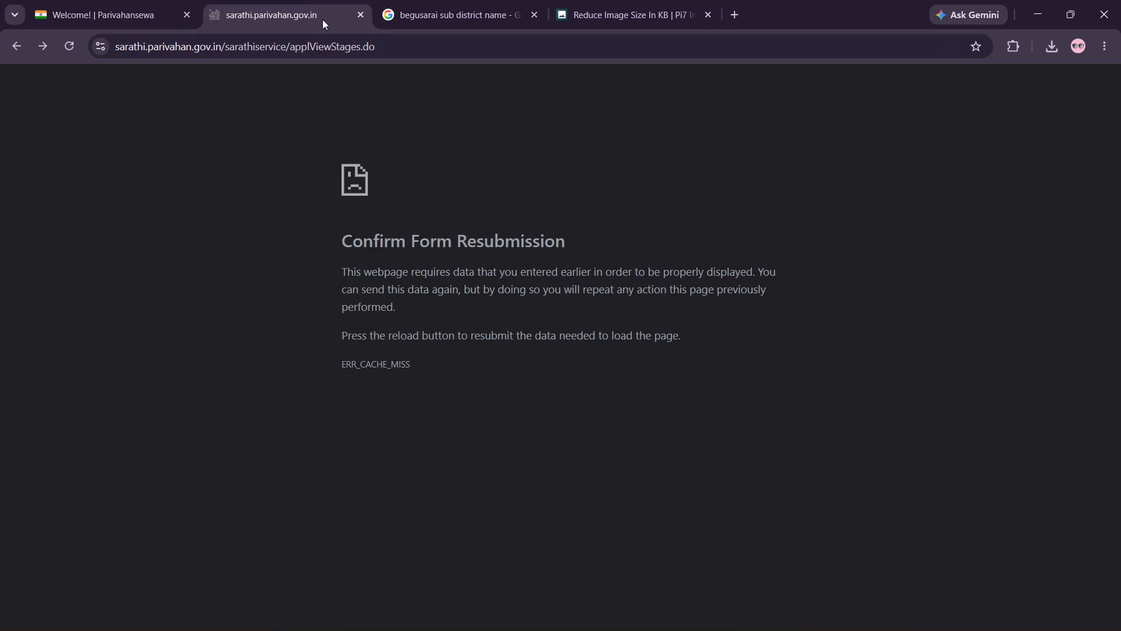
click(363, 16)
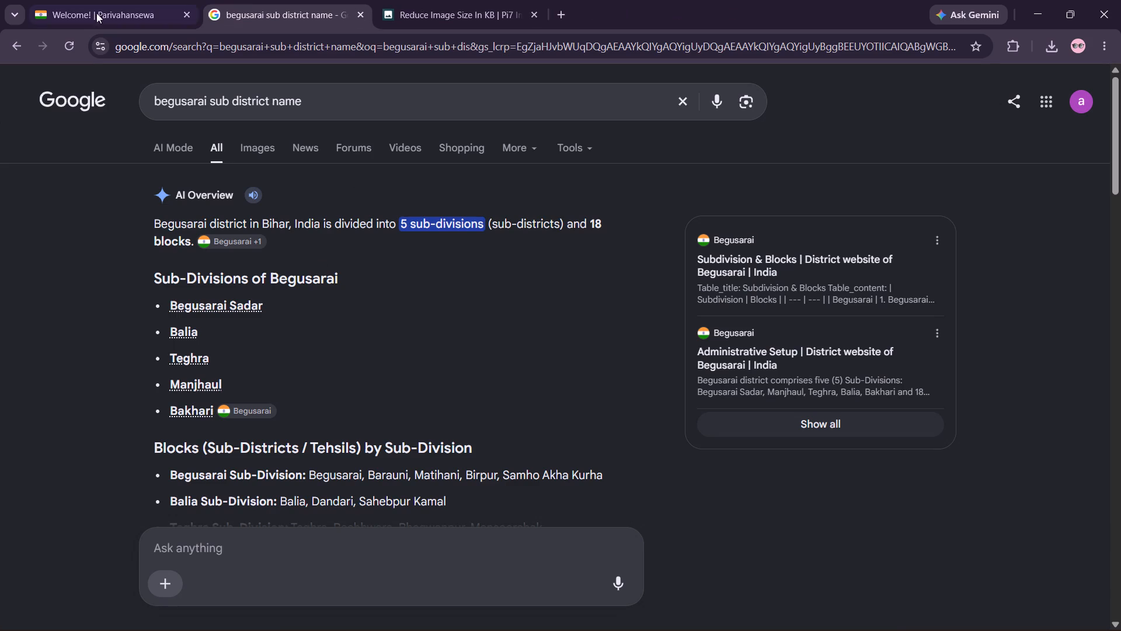
Reopen the Drivers/Learners License service from the Parivahansewa page, dismiss the mobile number update notice and select Bihar as the state.
click(90, 8)
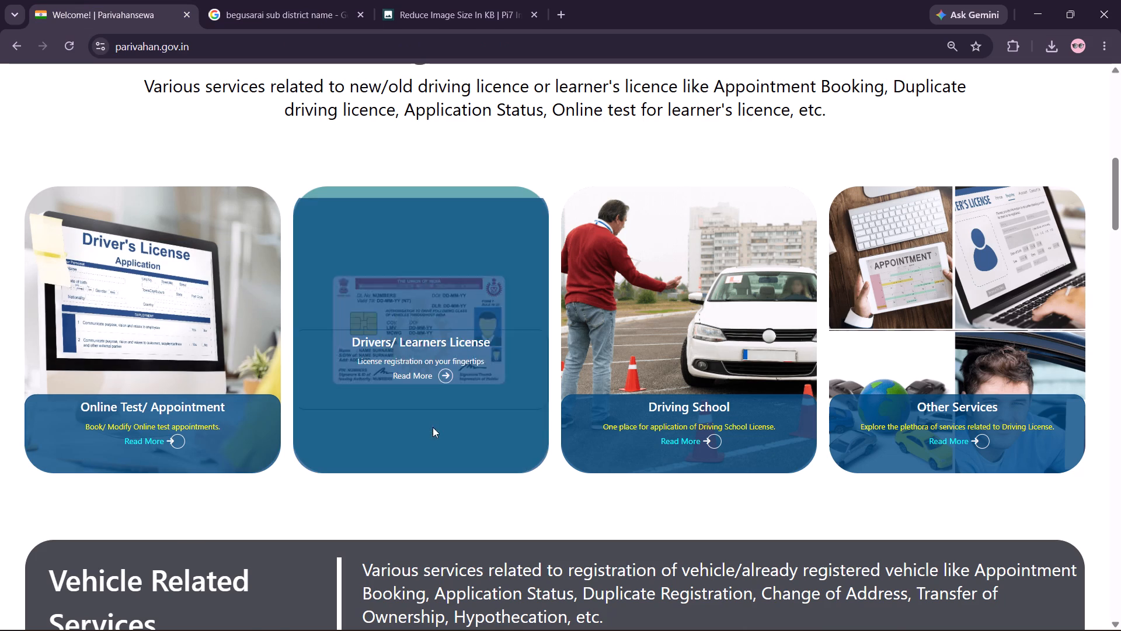
click(413, 364)
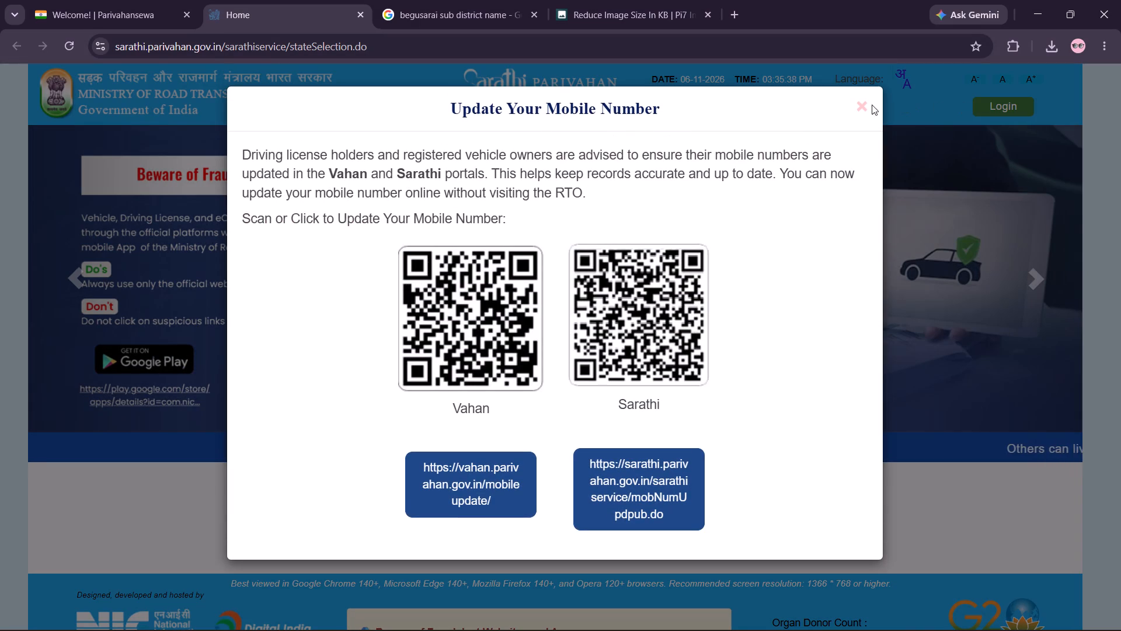
click(862, 104)
scroll(691, 345, down, 1)
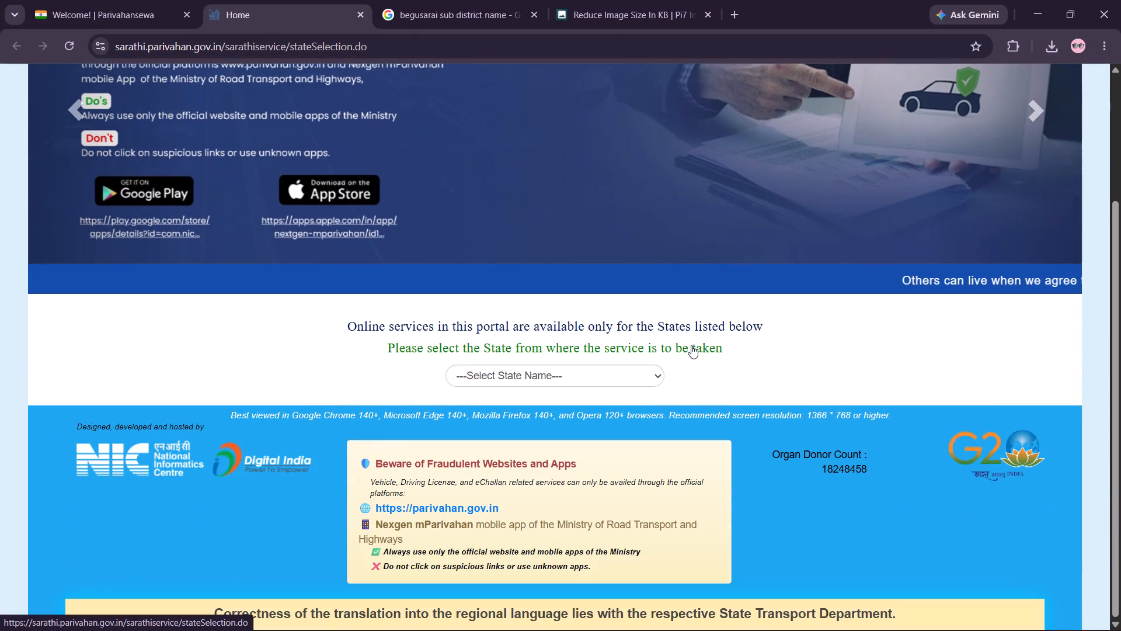
scroll(691, 345, down, 1)
click(631, 375)
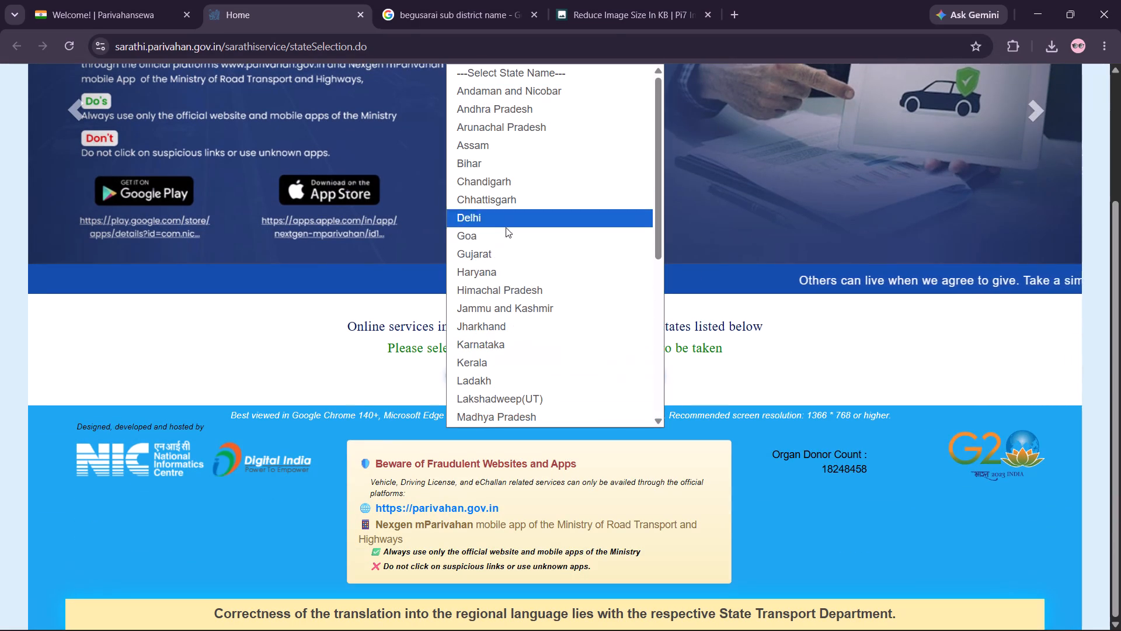
click(525, 160)
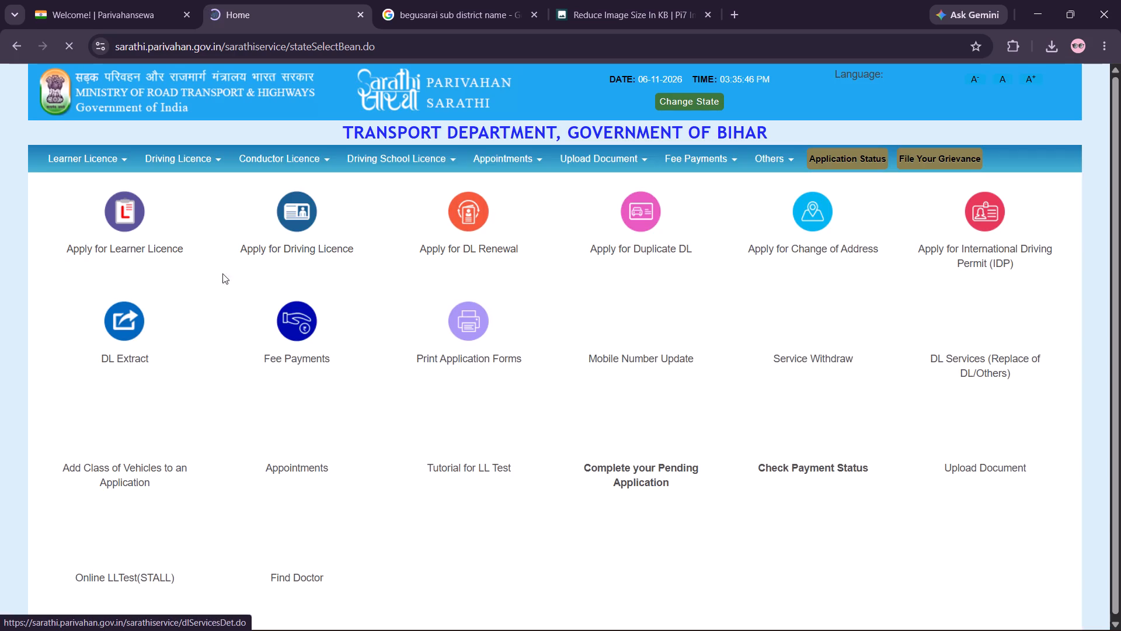
Start a new learner's licence application and submit category General for an applicant holding no driving or learner licence.
click(134, 226)
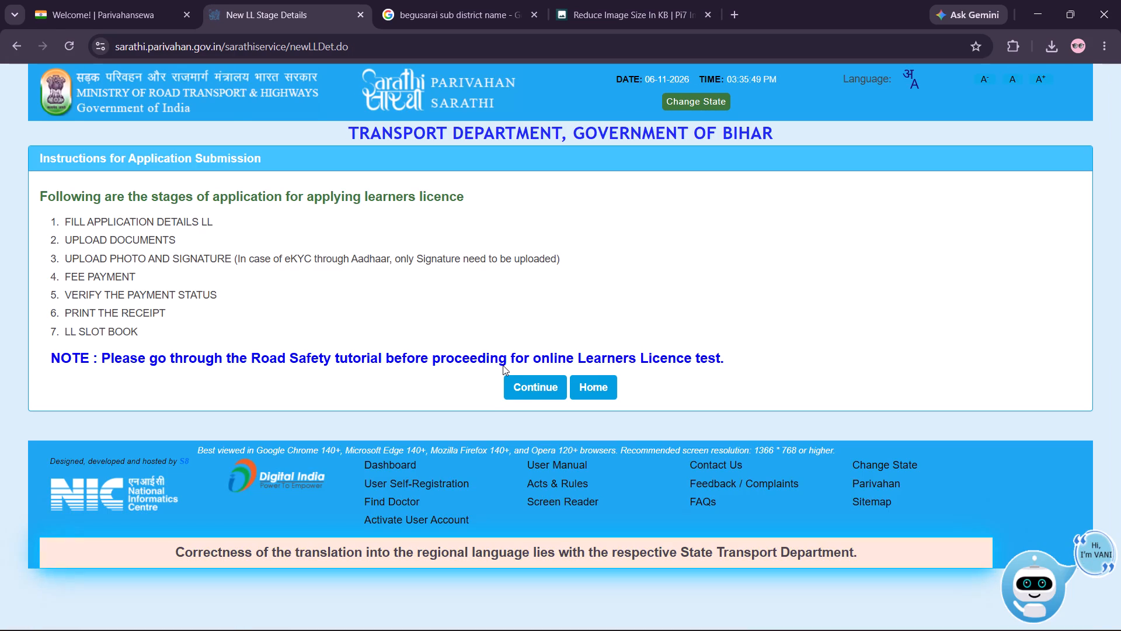
click(528, 386)
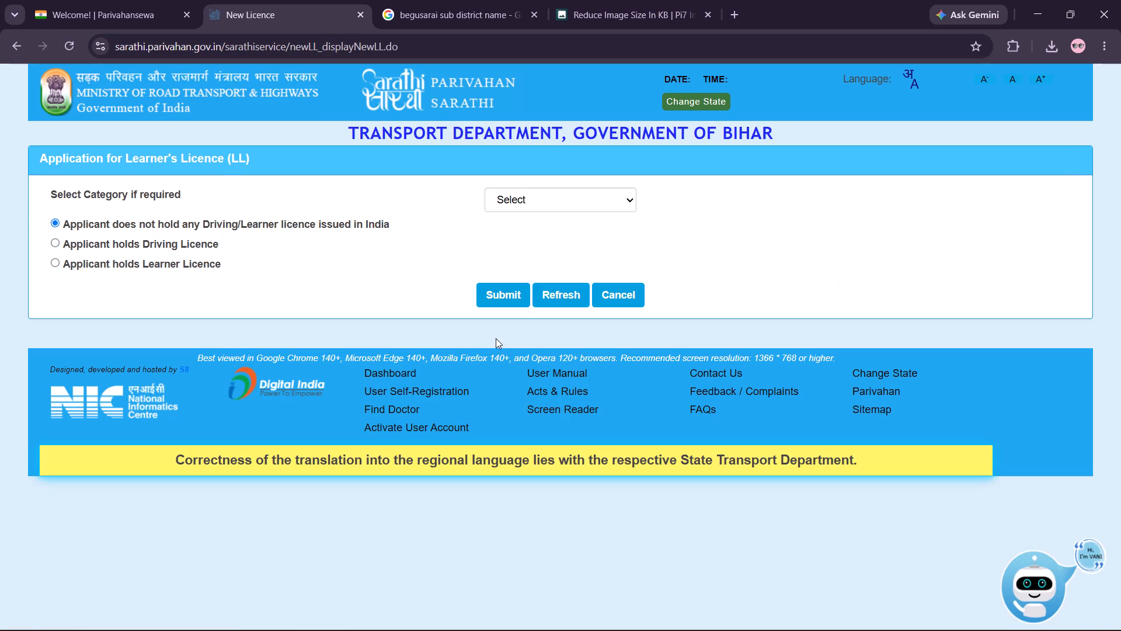
click(544, 203)
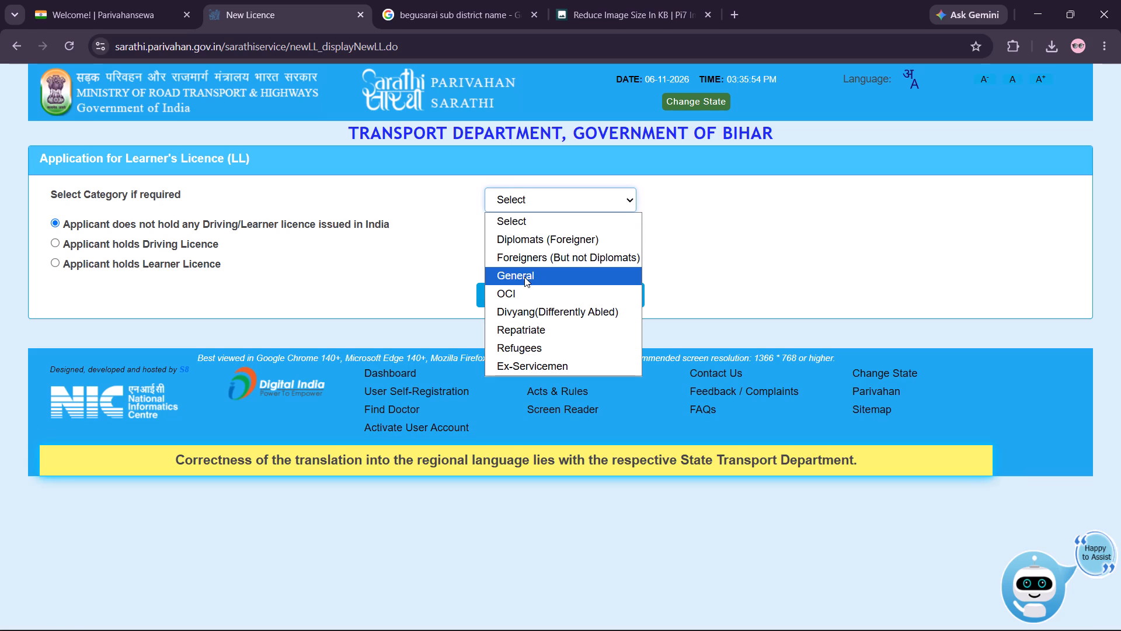
click(524, 279)
click(509, 293)
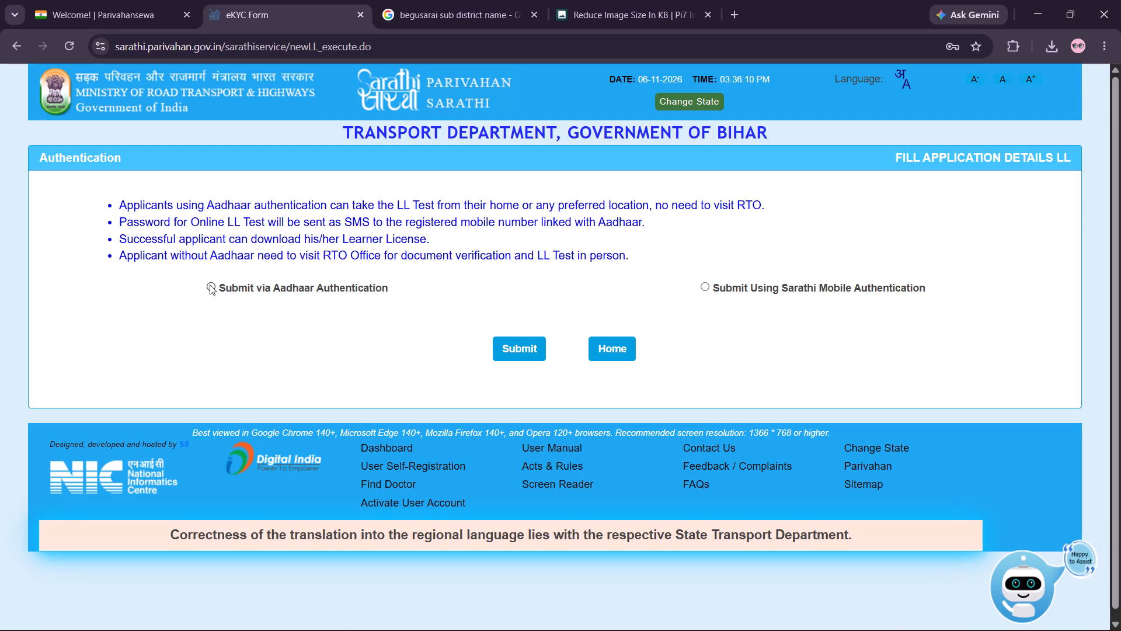
Submit via Aadhaar Authentication, accept the mobile number notice and choose Aadhaar number as the identifier.
click(210, 285)
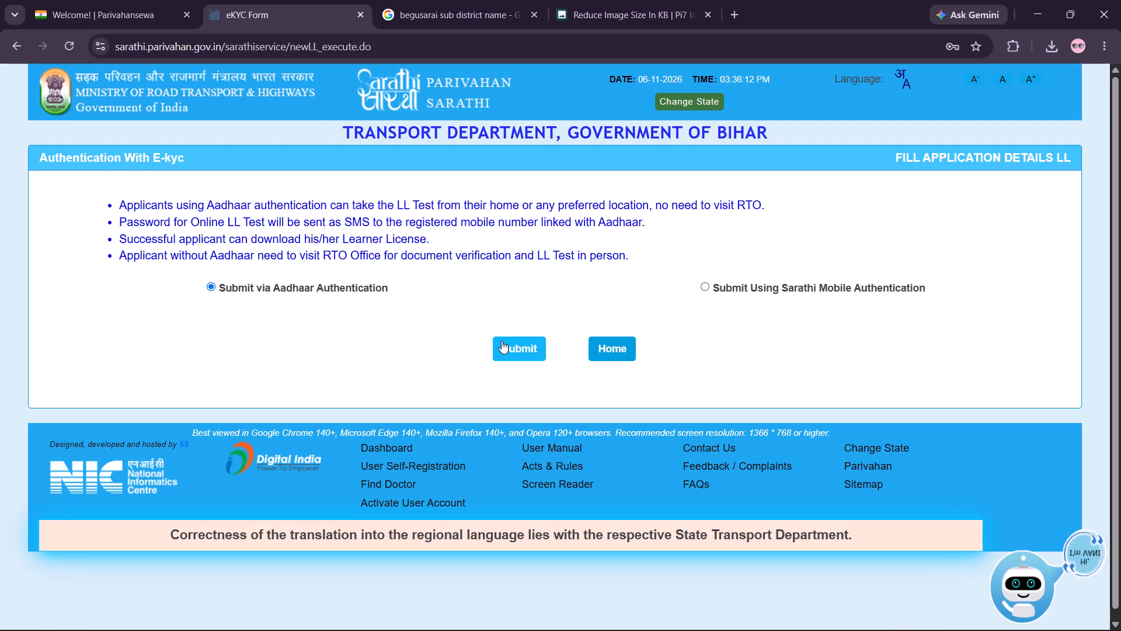
click(502, 341)
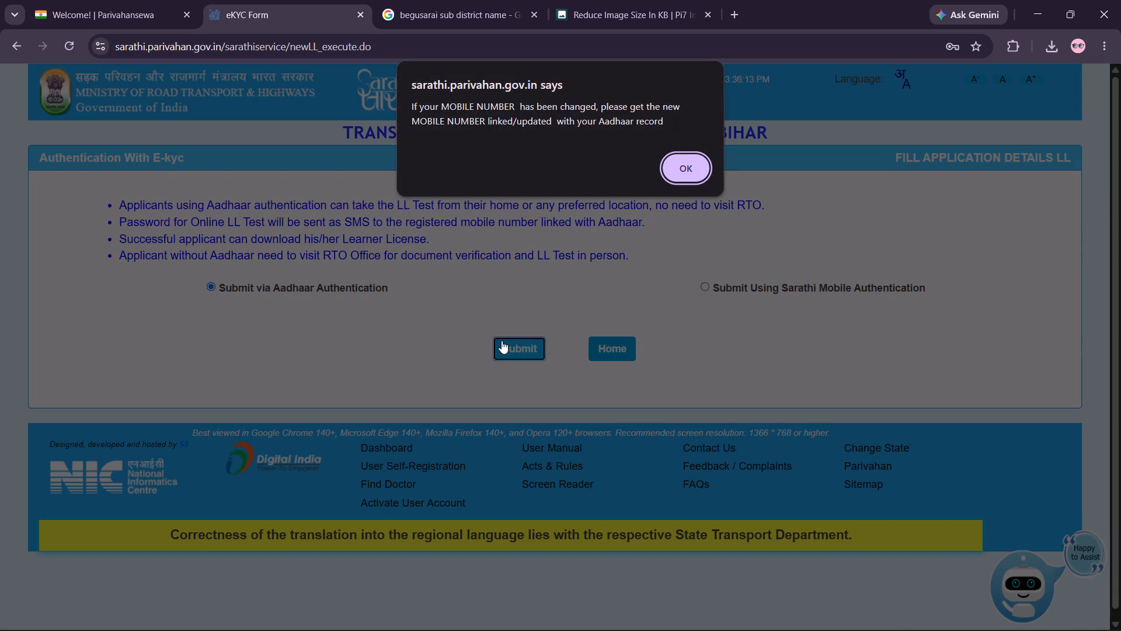
click(670, 177)
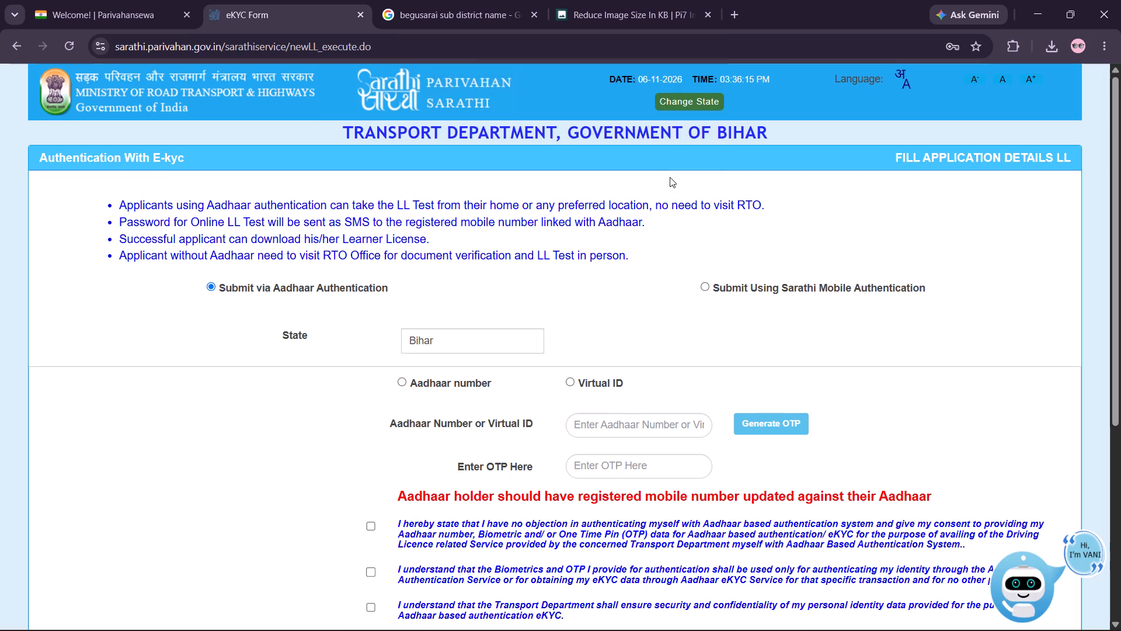
click(395, 378)
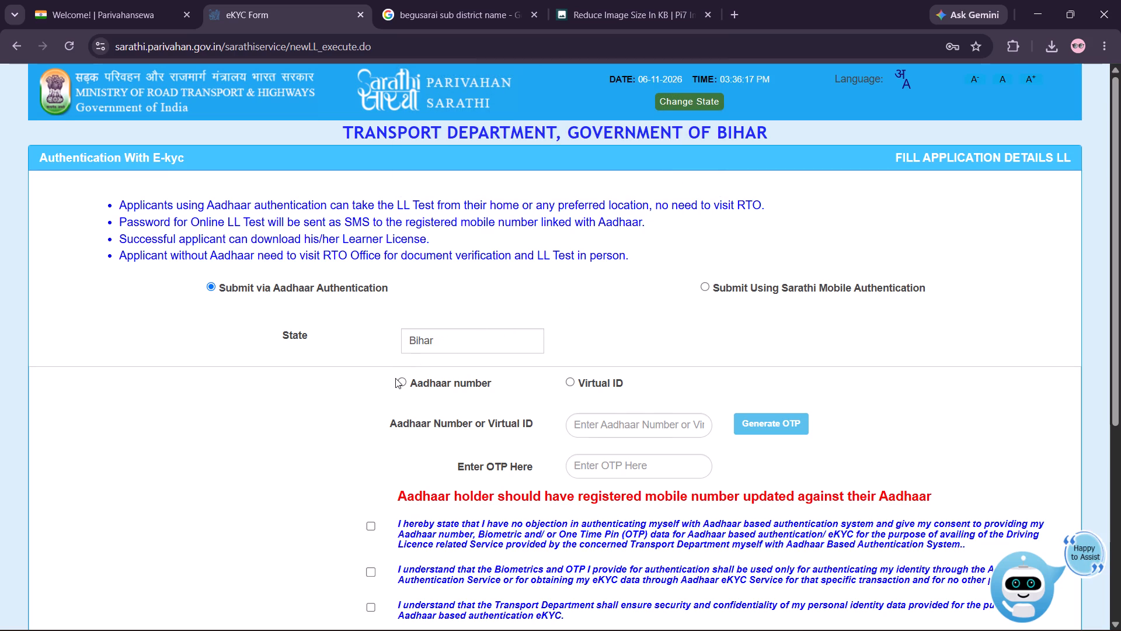
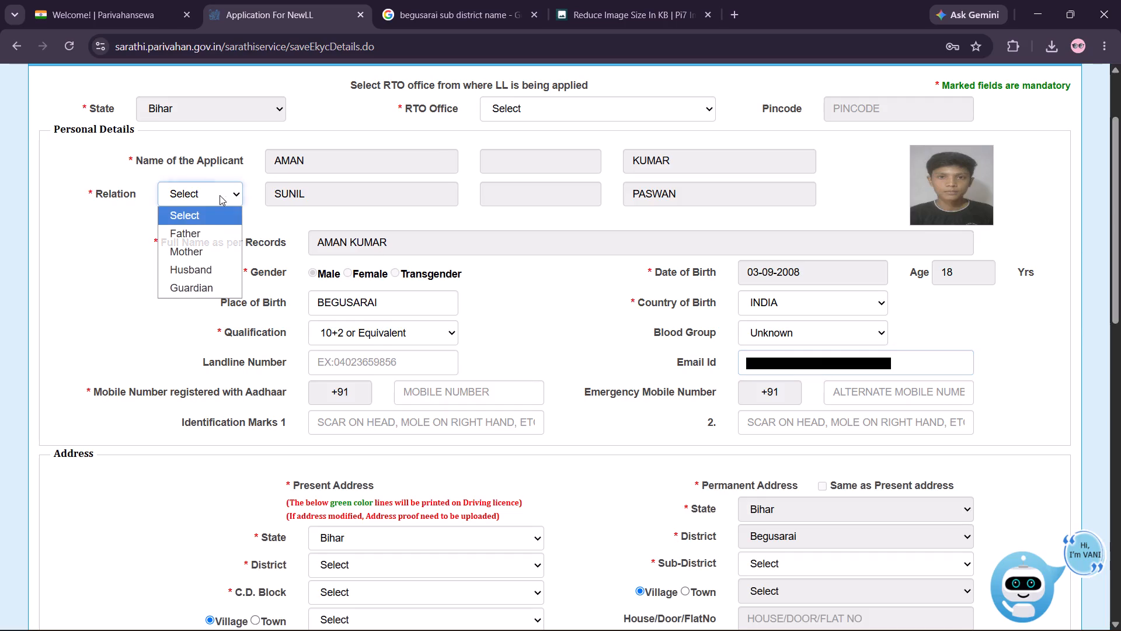
In Personal Details, set the relation to Father and enter the mobile number registered with Aadhaar.
click(204, 226)
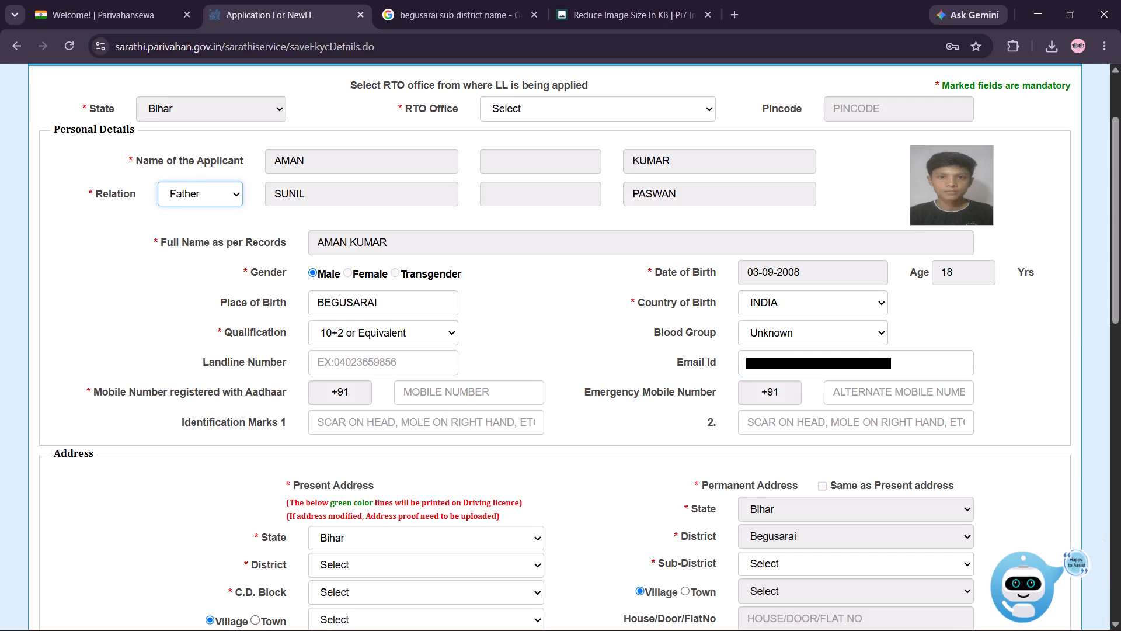
click(424, 386)
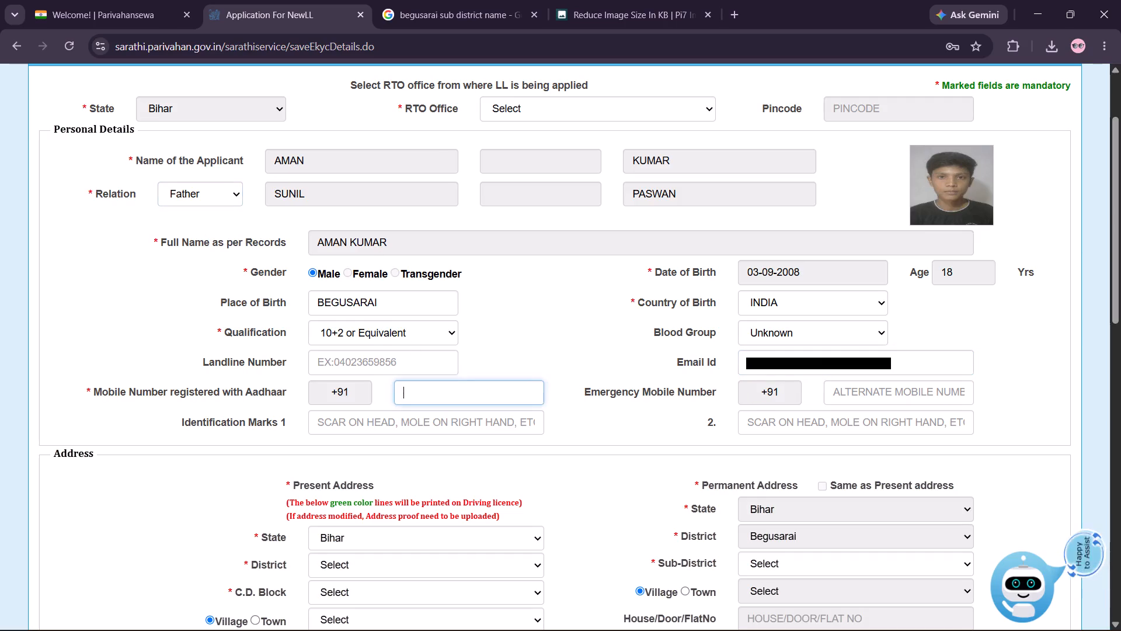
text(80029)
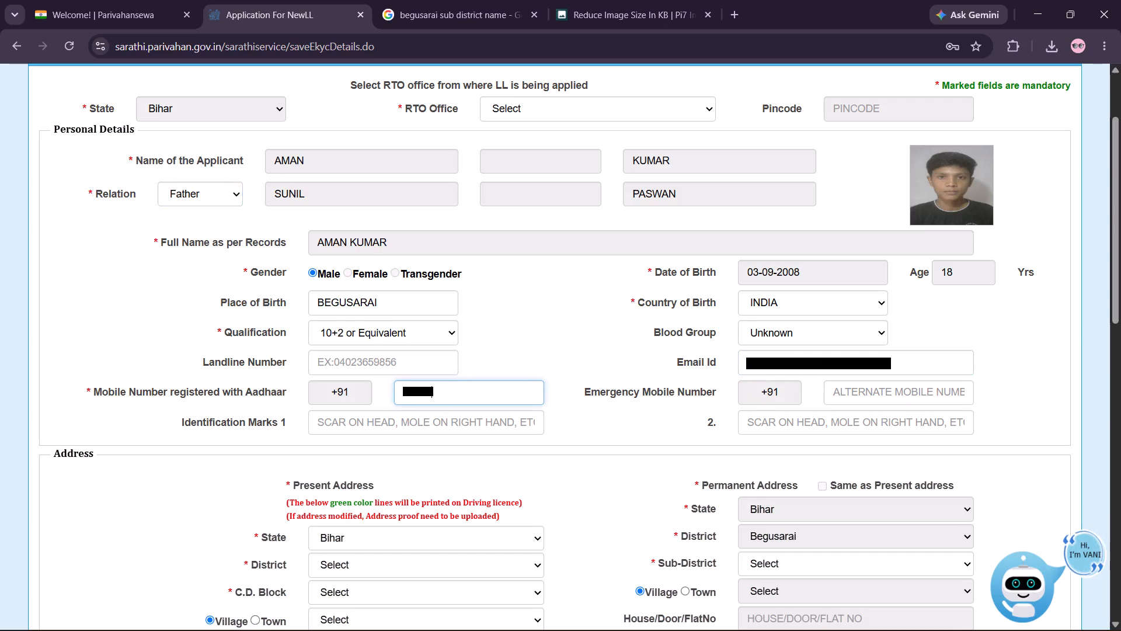
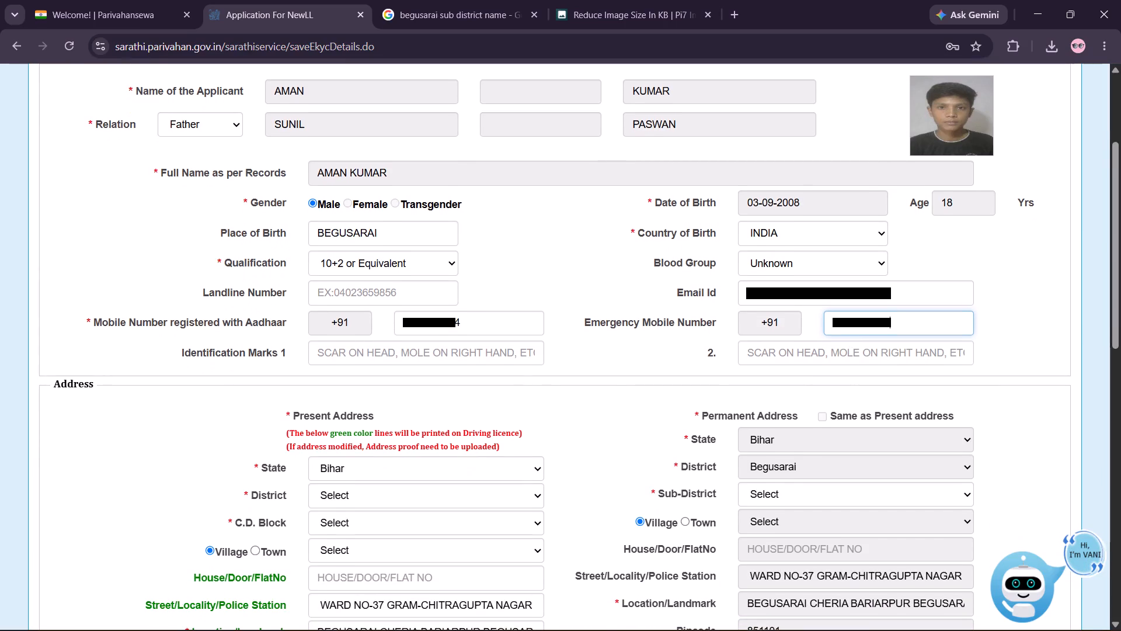
Fill in Identification Mark 1 as MOLE ON LEFT SIDE FACE in the personal details.
click(427, 352)
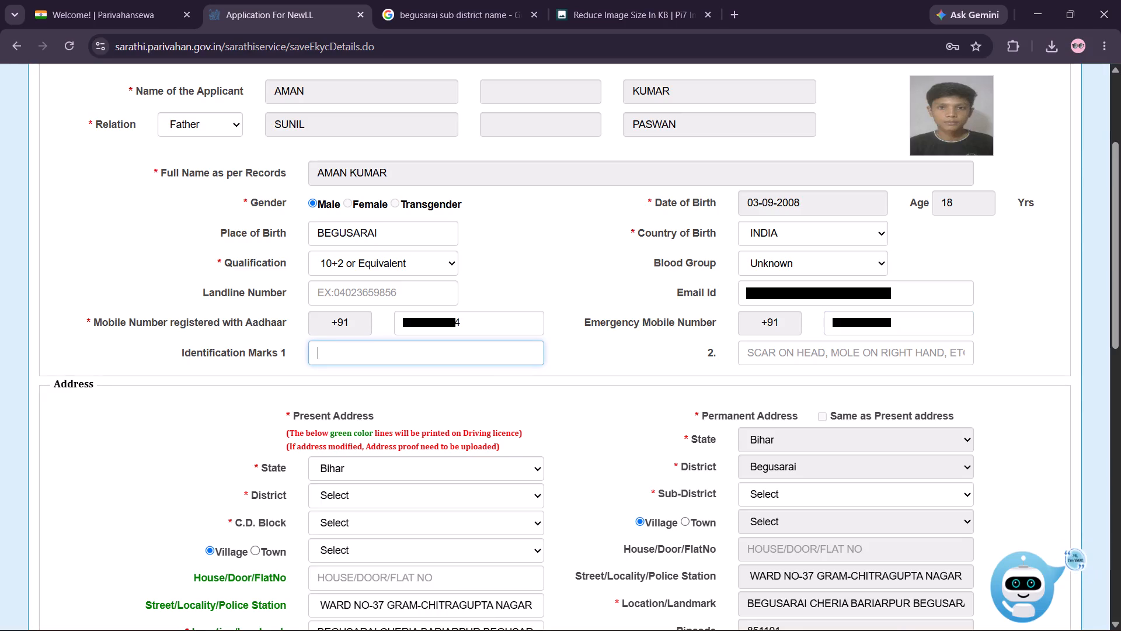
text(left)
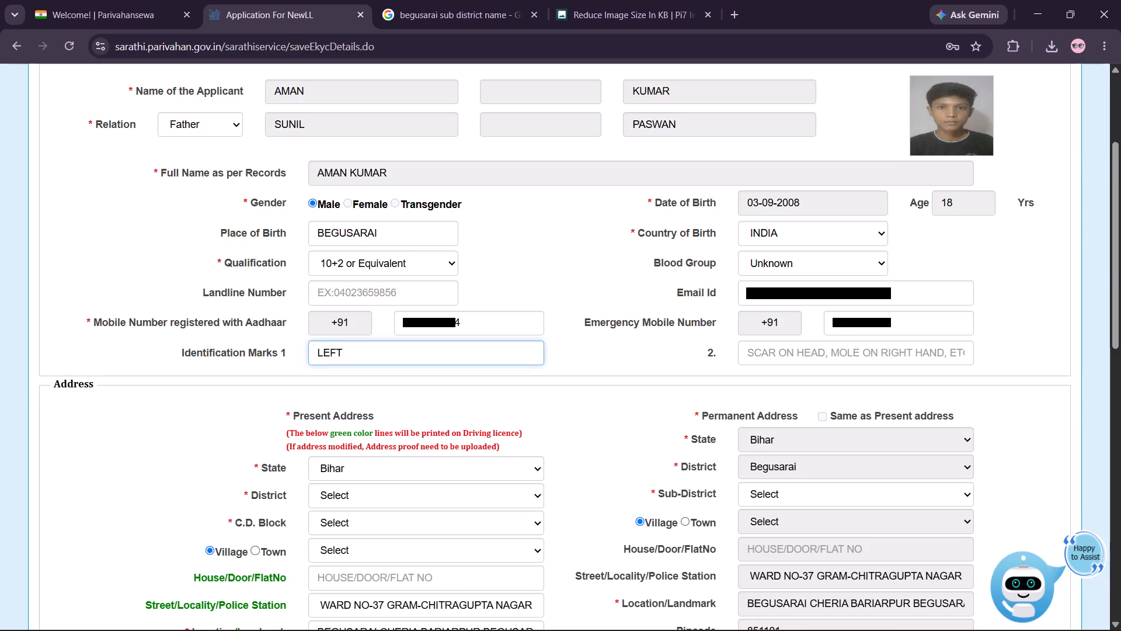
key(BackSpace)
key(BackSpace)
key(BackSpace)
key(BackSpace)
key(BackSpace)
key(BackSpace)
key(BackSpace)
key(BackSpace)
key(BackSpace)
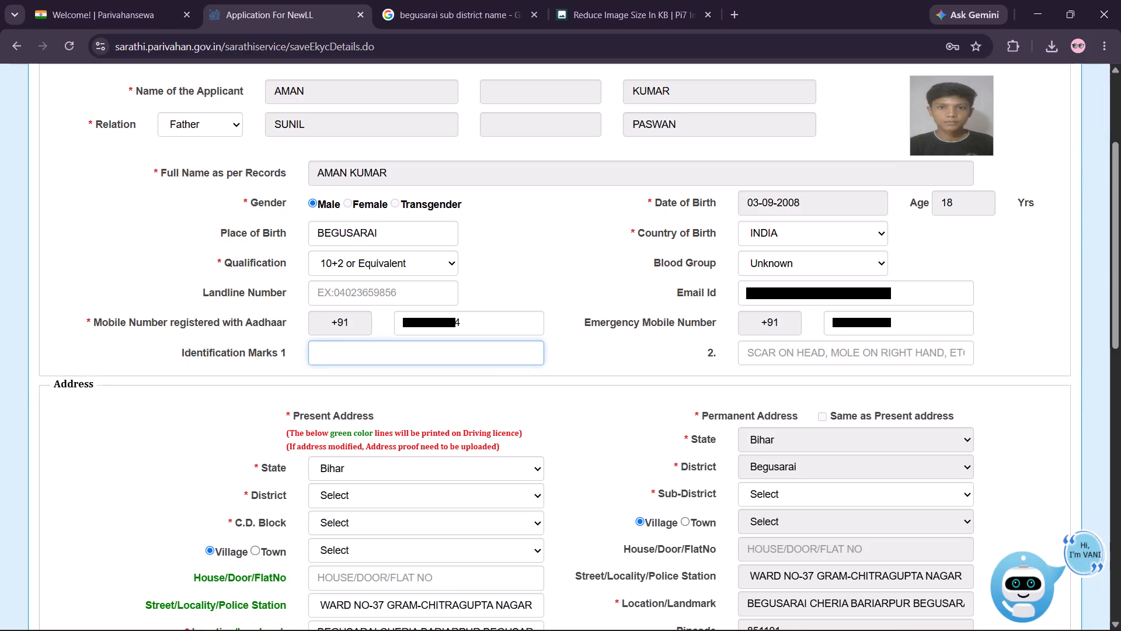
text(mole i)
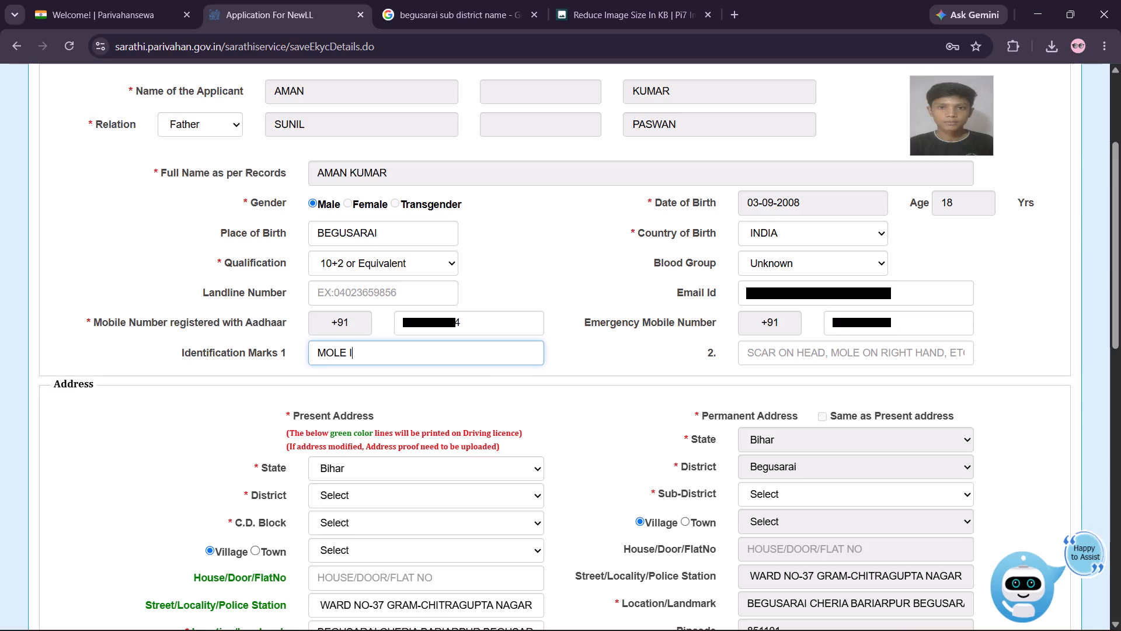
key(BackSpace)
text(on)
key(space)
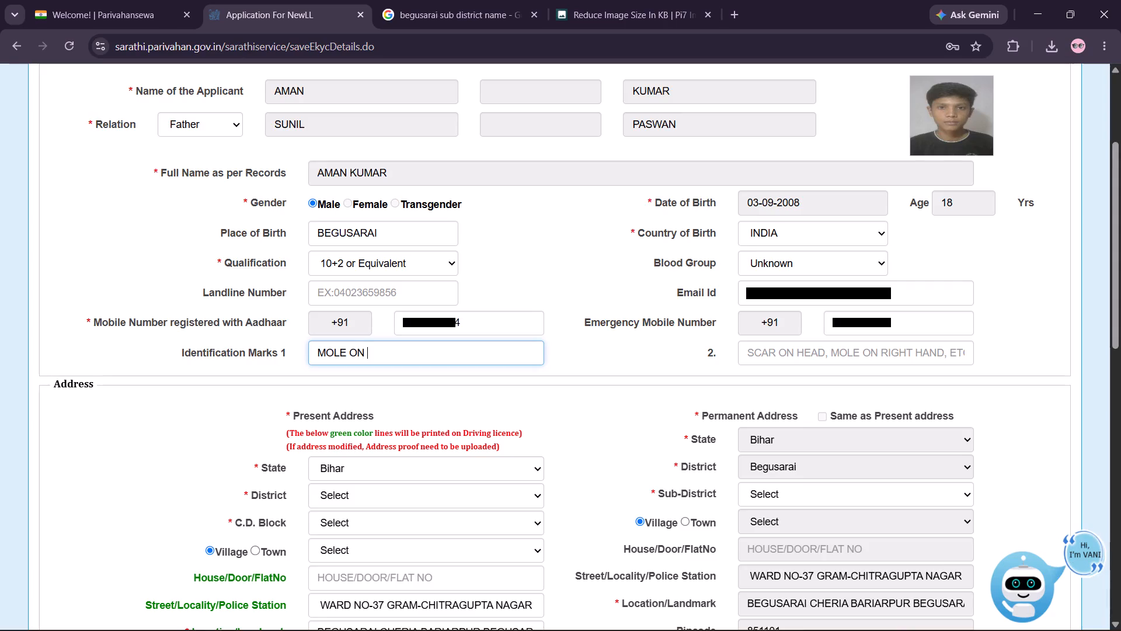
text(le)
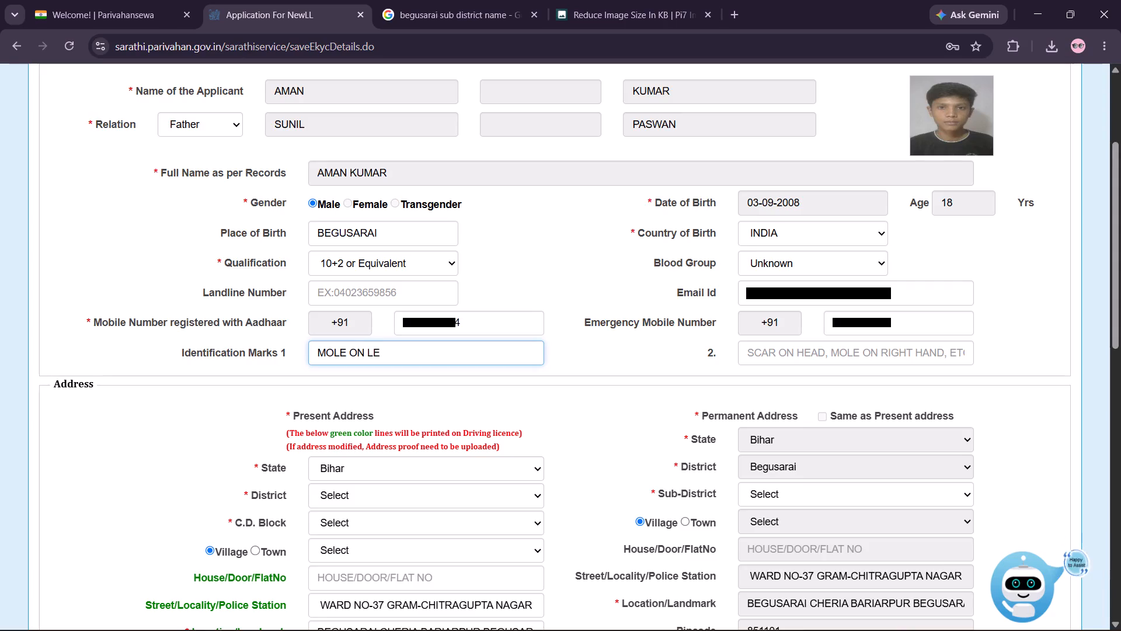
text(f)
key(space)
key(BackSpace)
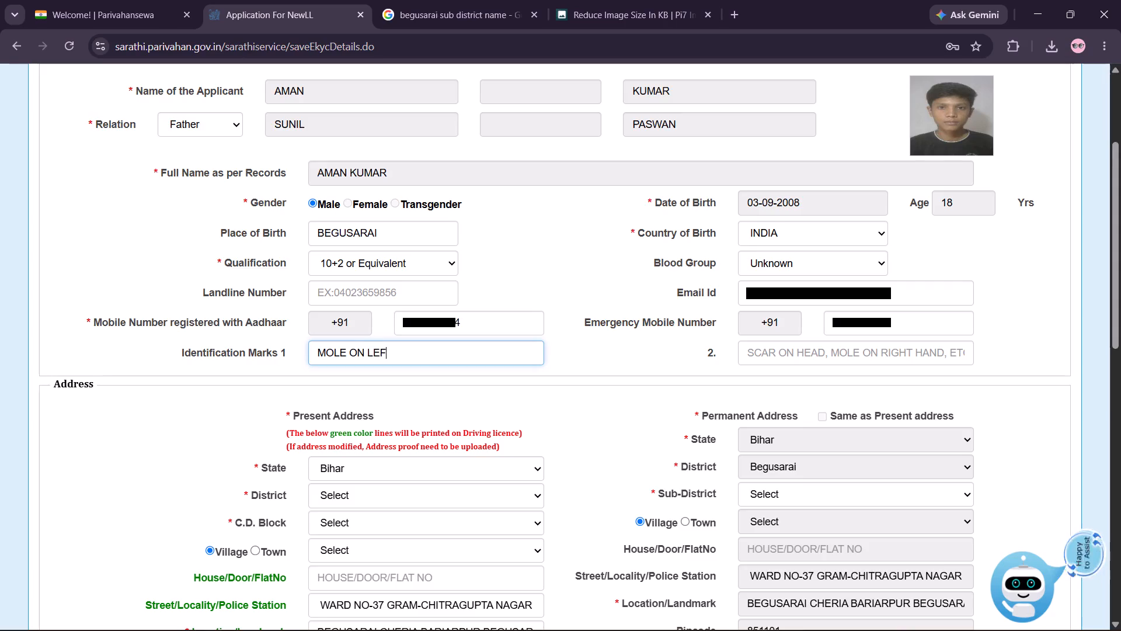
key(BackSpace)
text(ft side fave)
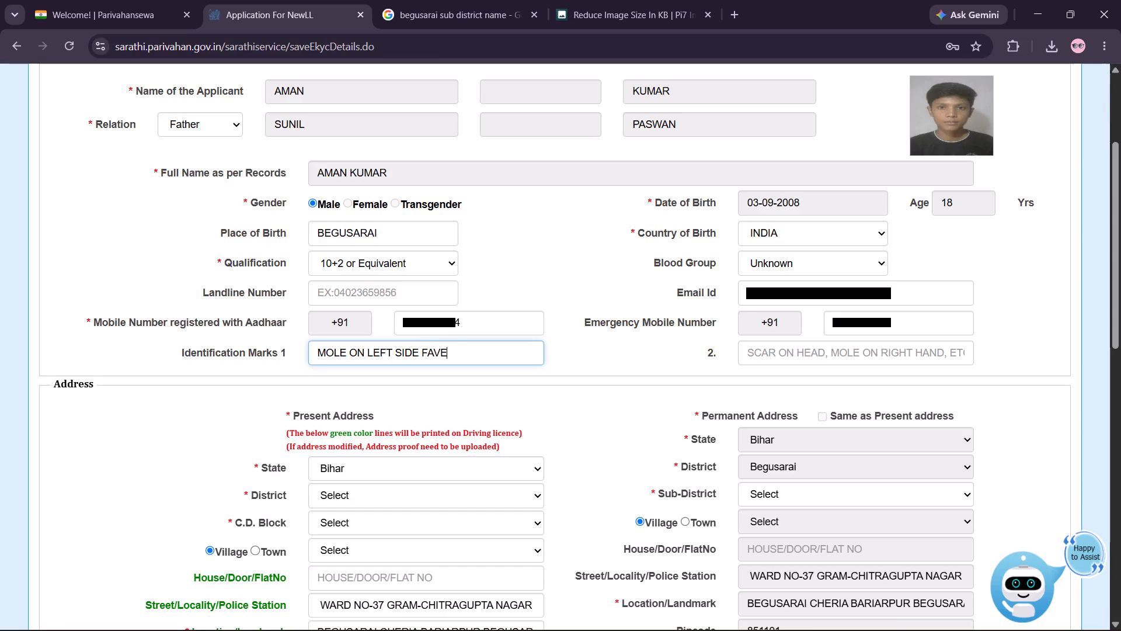
key(BackSpace)
key(BackSpace)
text(ce)
key(space)
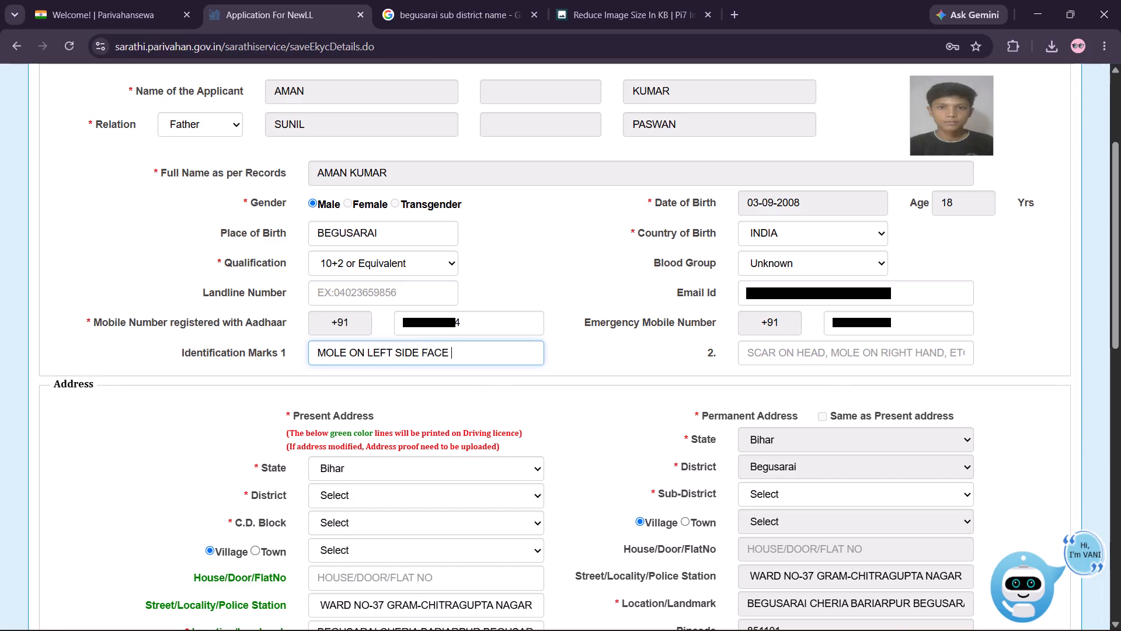
Fill in the second identification mark as MOLE ON RIGHT HAND.
click(824, 351)
text(mole on rih)
key(BackSpace)
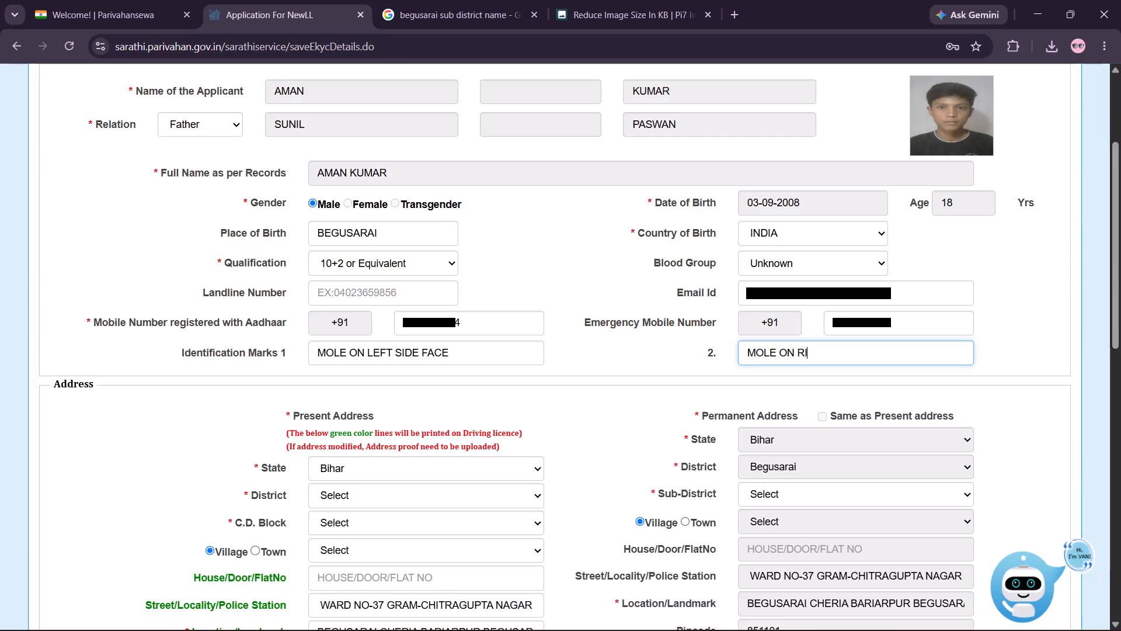
text(ght hn[)
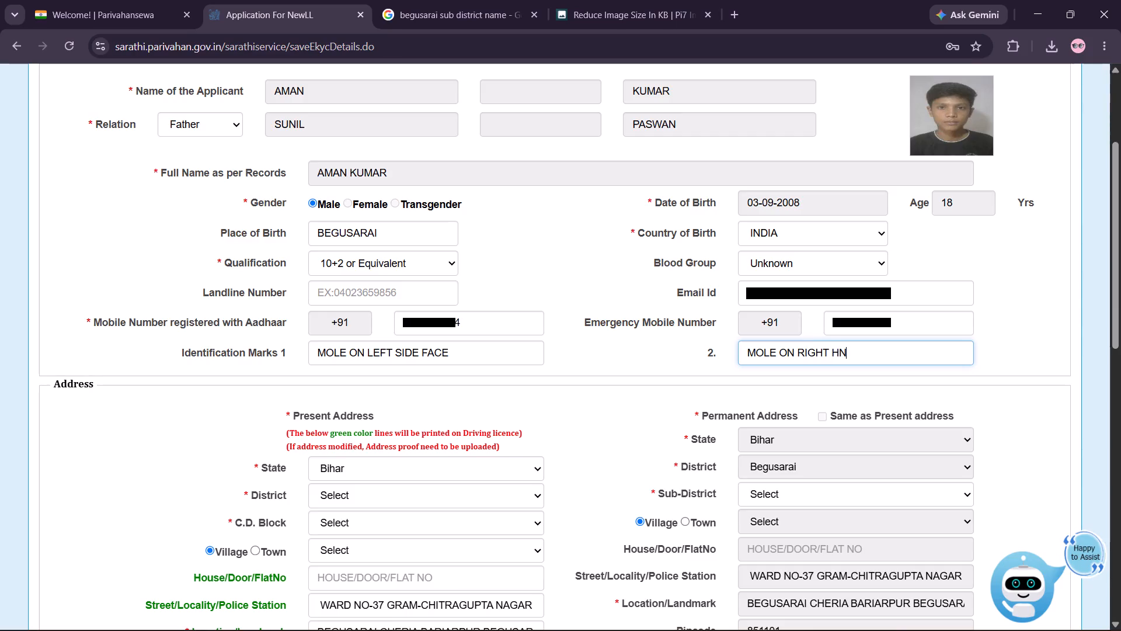
key(BackSpace)
text(and)
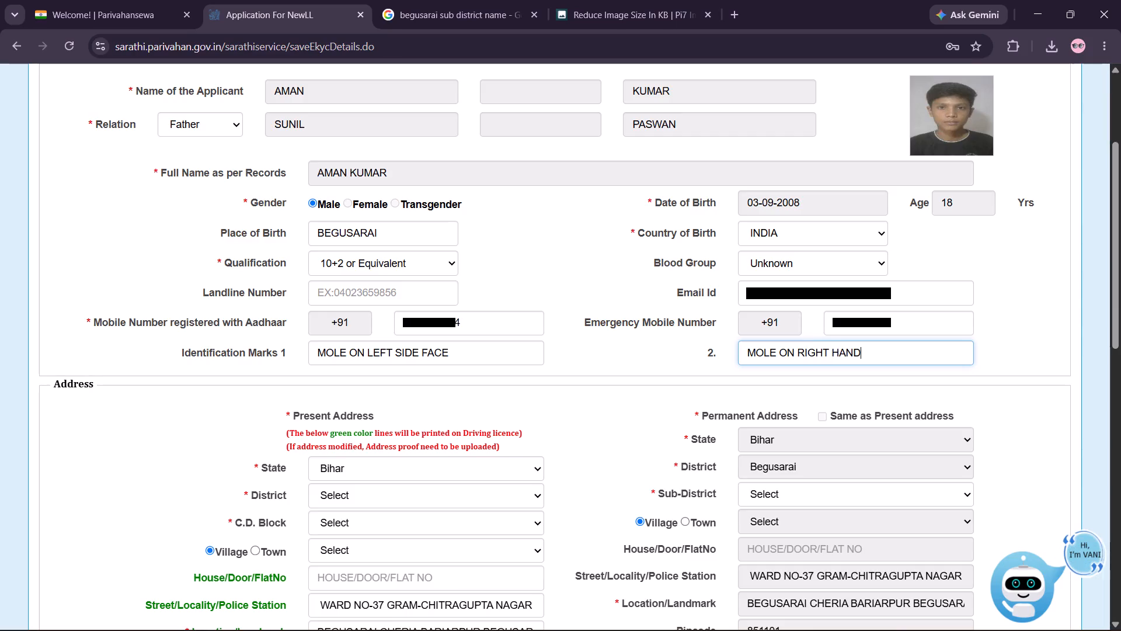
key(space)
Set the present address to district Begusarai, C.D. Block Begusarai, and Town Begusarai (M Corp.).
scroll(499, 401, down, 1)
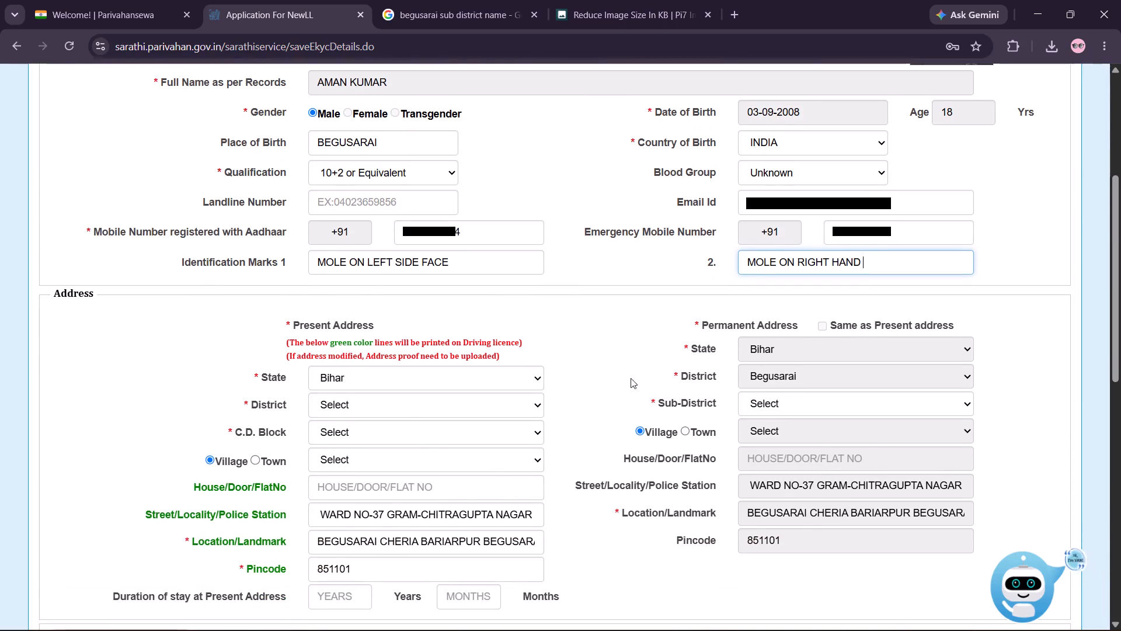
click(395, 410)
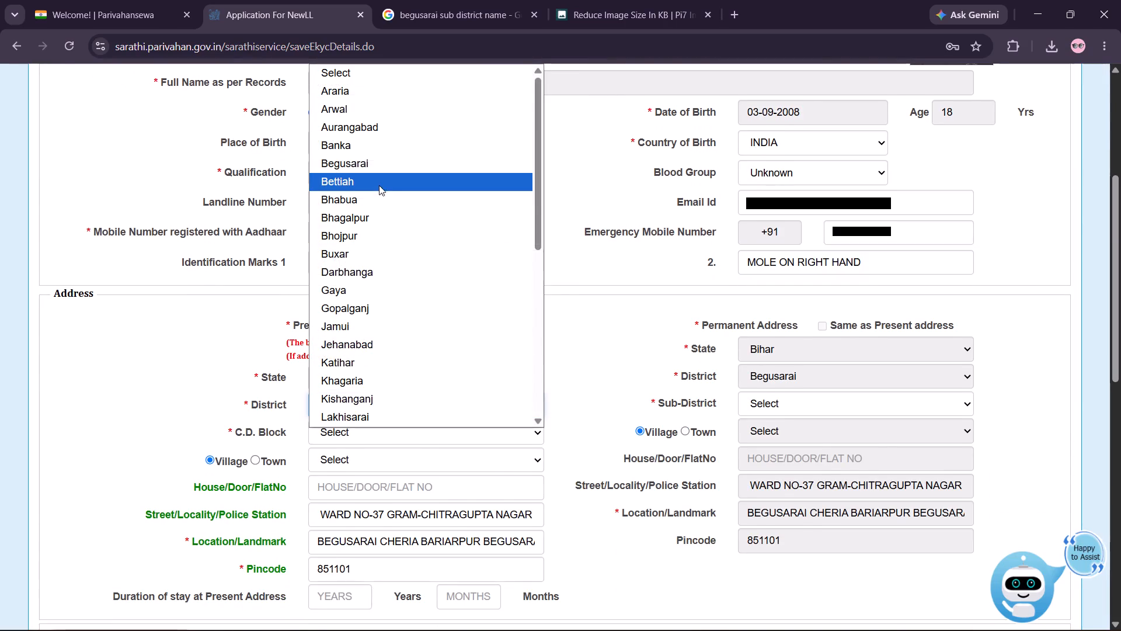
click(371, 160)
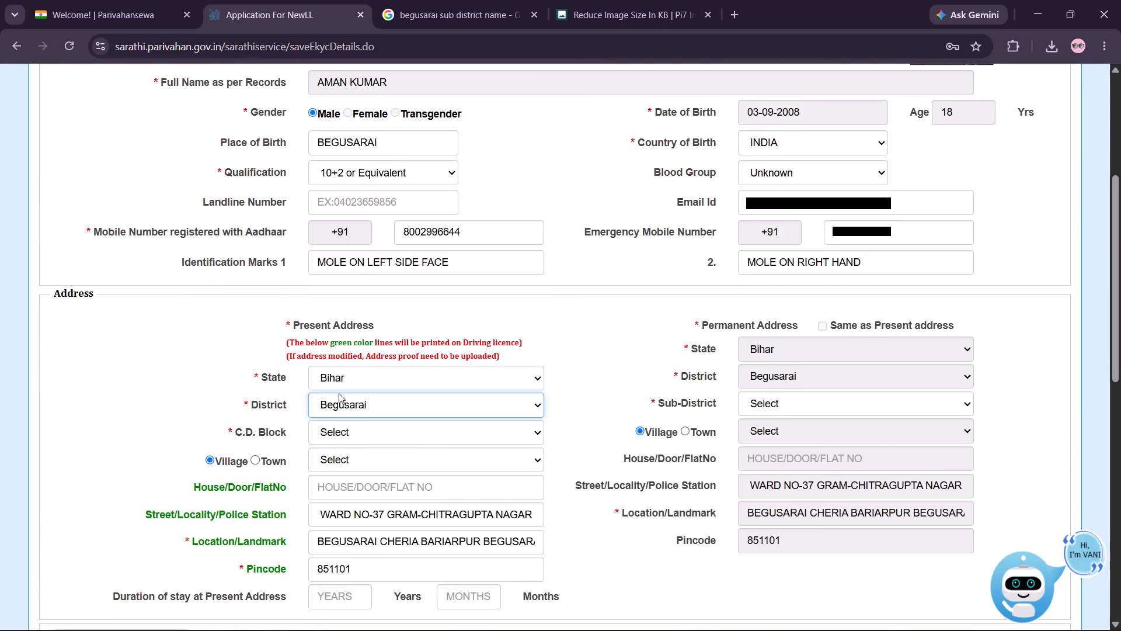
click(336, 427)
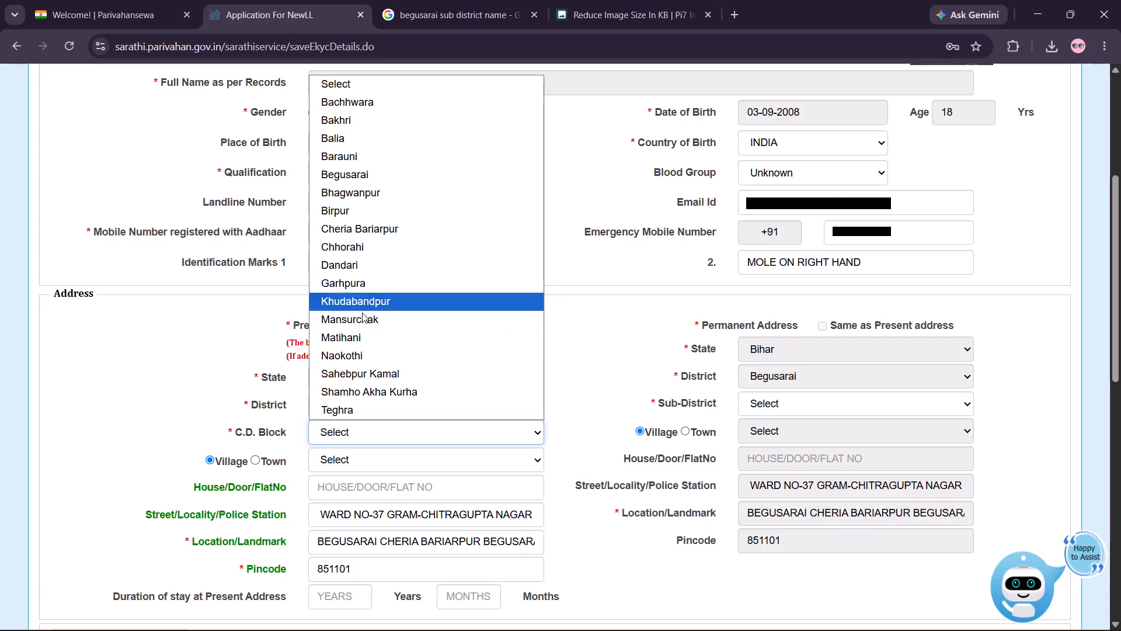
click(351, 172)
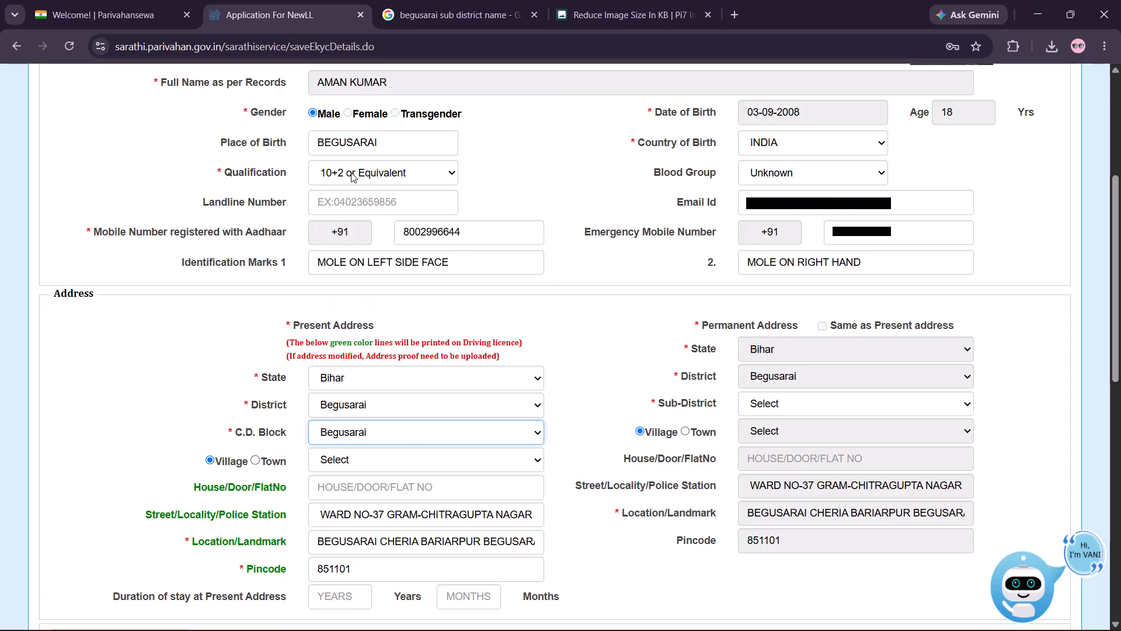
click(258, 458)
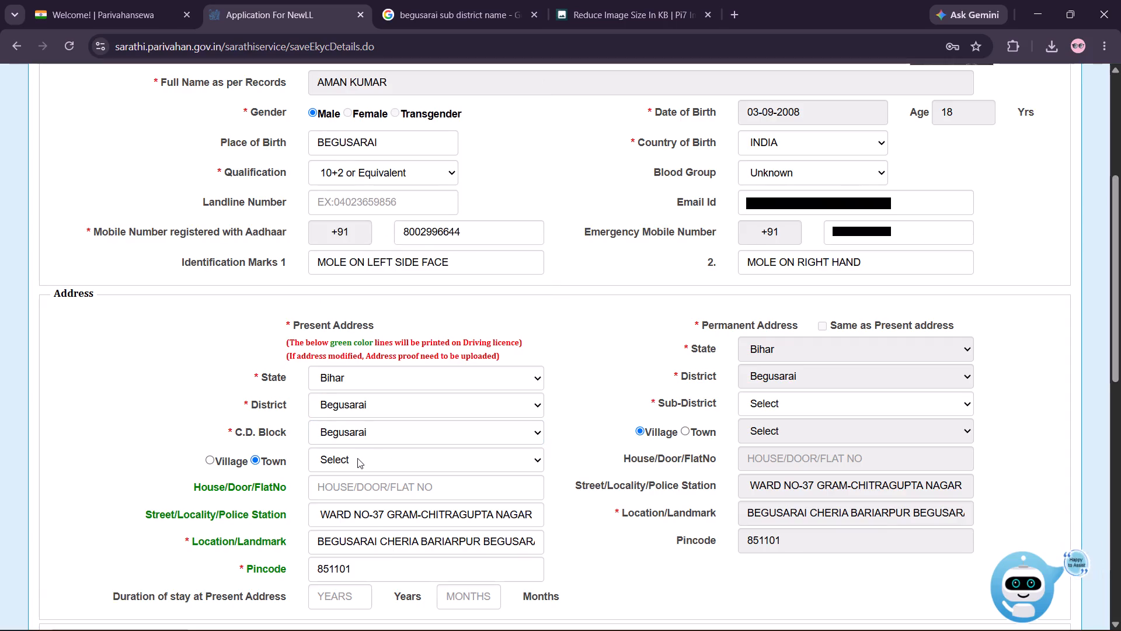
click(358, 458)
click(351, 497)
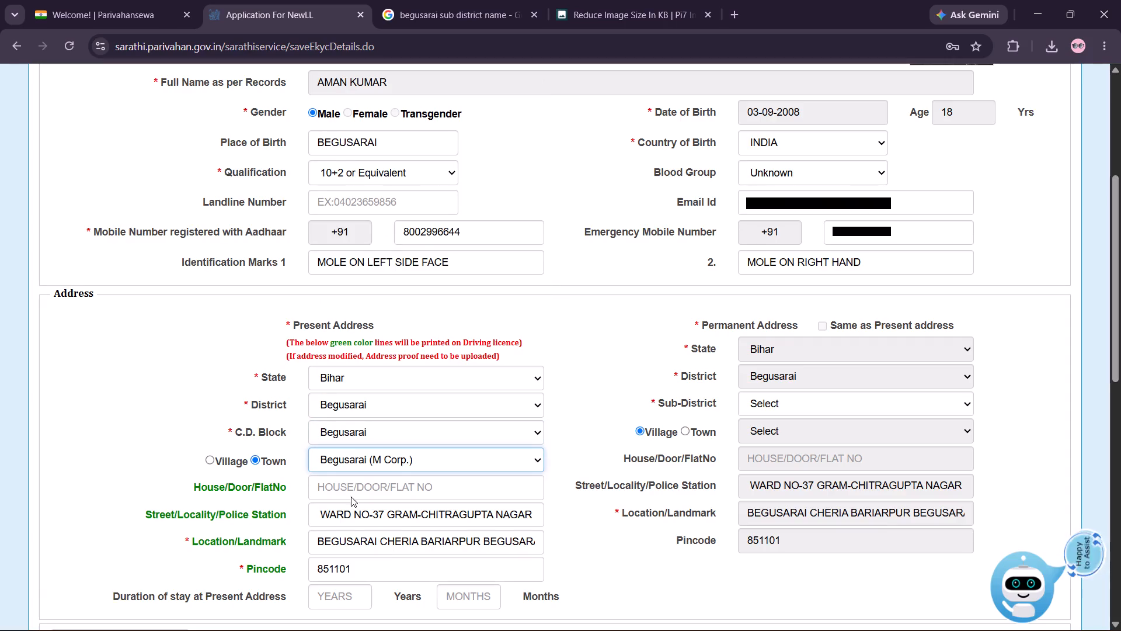
For the permanent address, set the sub-district to Begusarai and choose Town instead of Village.
click(879, 394)
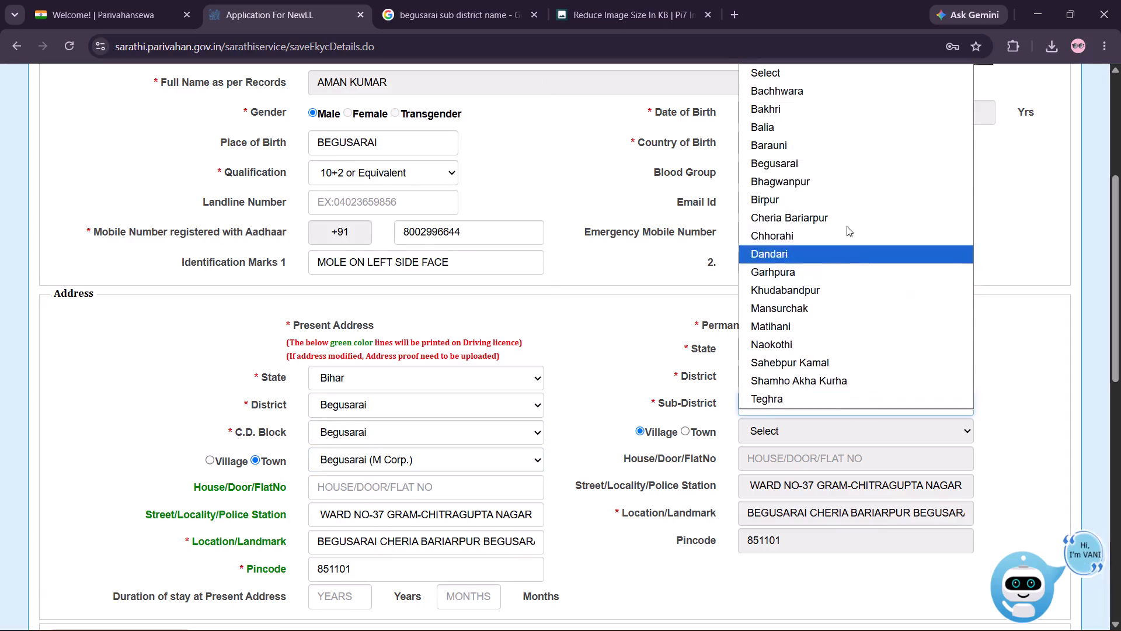
click(815, 155)
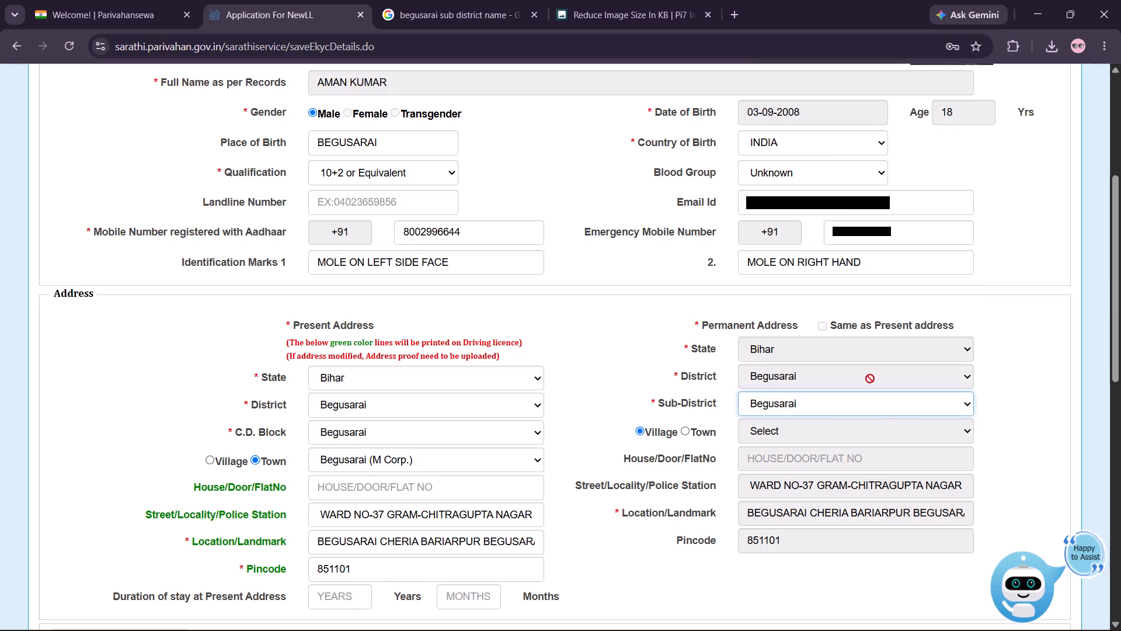
click(683, 433)
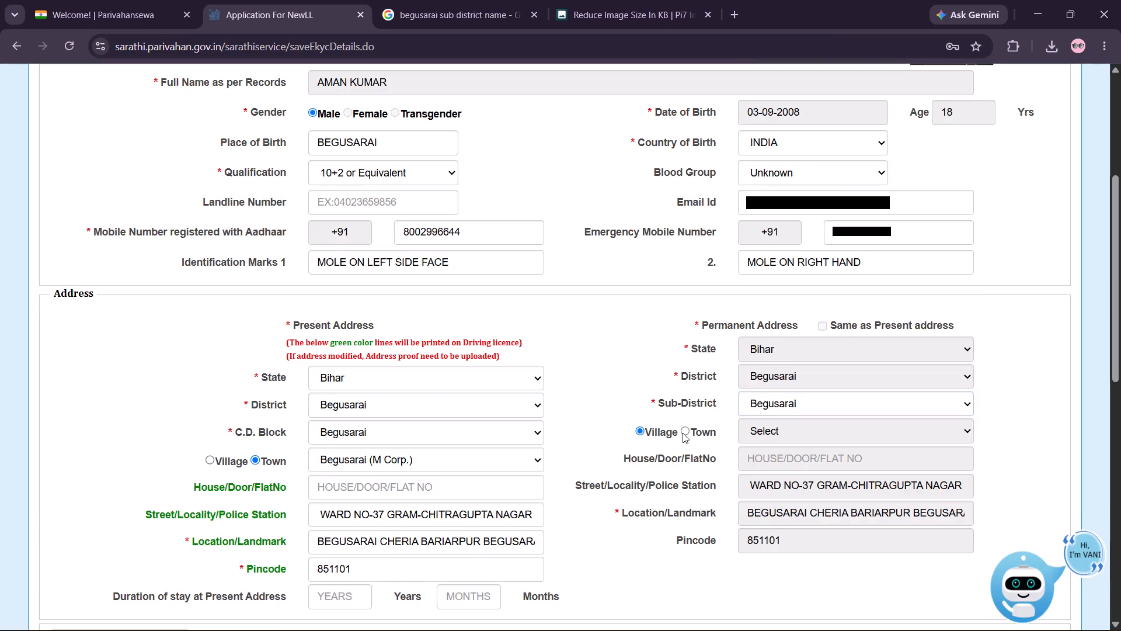
Enter the duration of stay at the present address as 18 years and 00 months.
scroll(649, 452, down, 1)
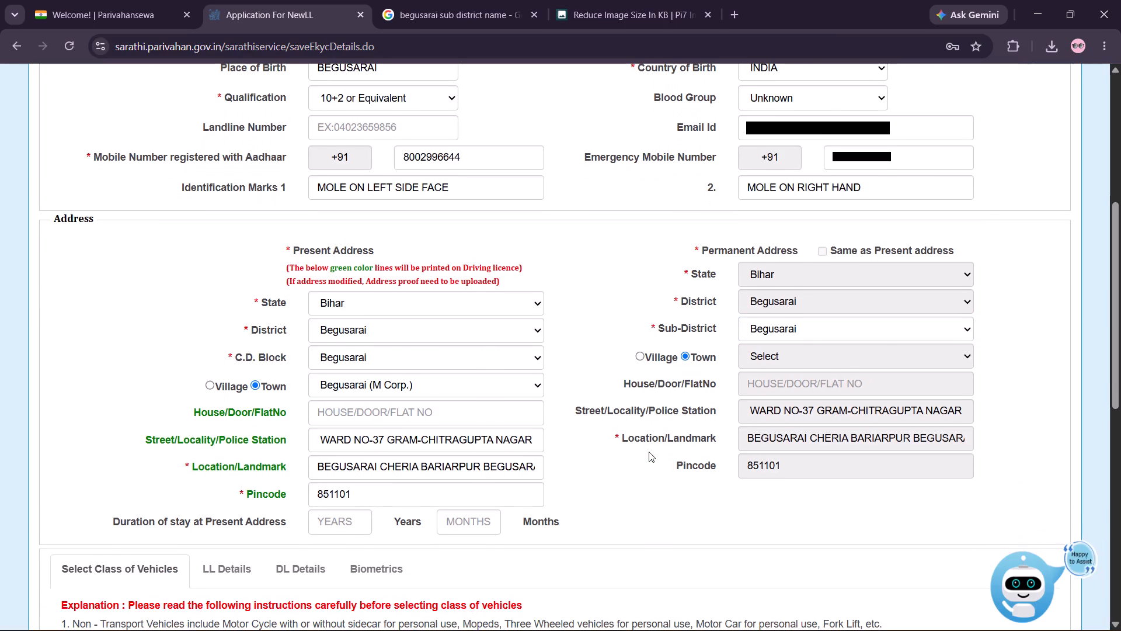
scroll(649, 452, down, 1)
click(323, 518)
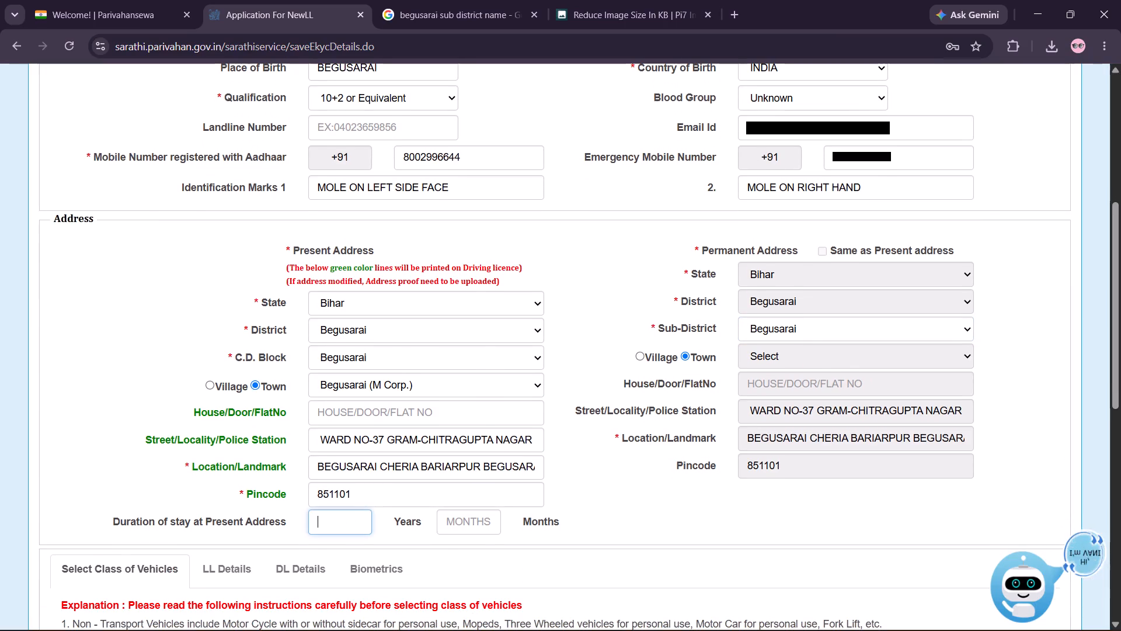
text(18)
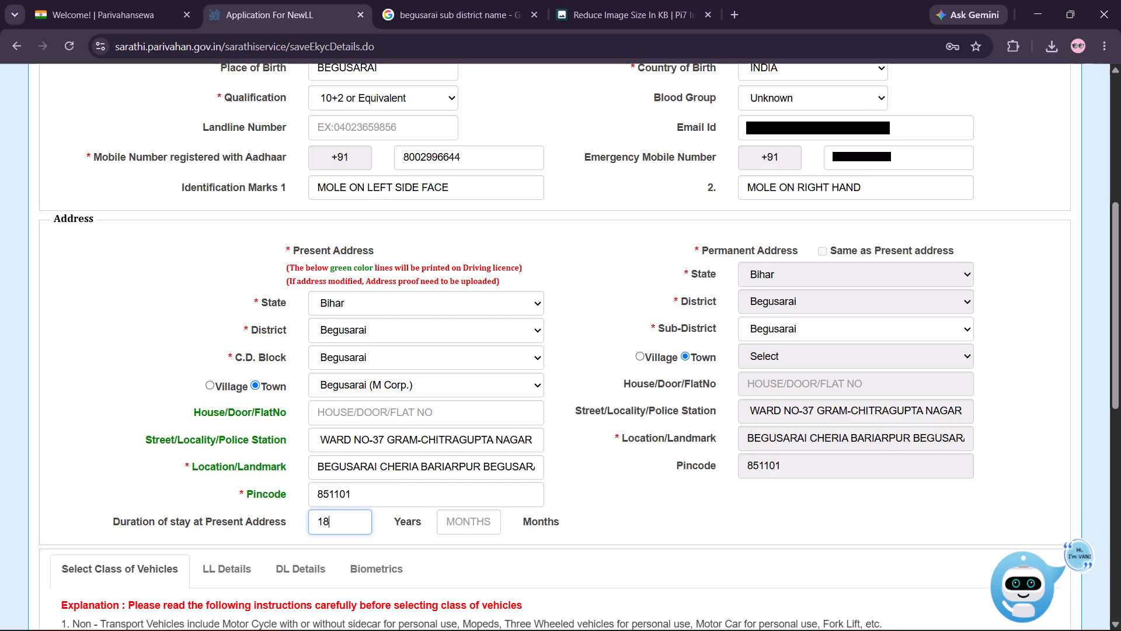
click(471, 522)
text(00)
Add Motor Cycle with Gear (Non Transport) (MCWG) and LIGHT MOTOR VEHICLE (LMV) to the selected classes of vehicles.
scroll(471, 522, down, 1)
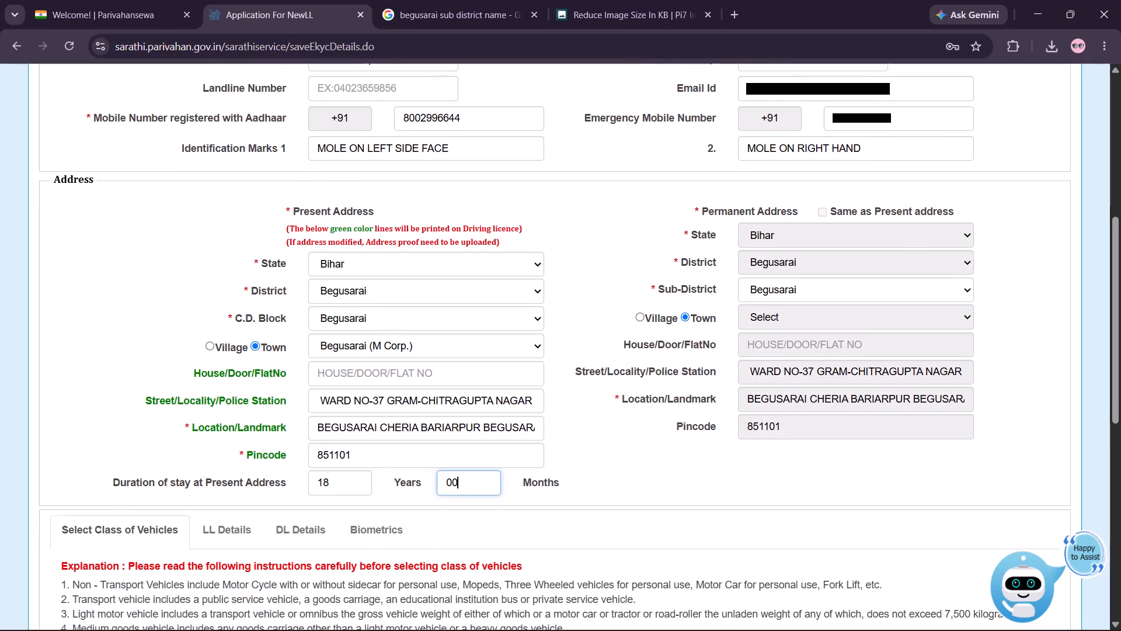
scroll(471, 522, down, 1)
scroll(531, 458, down, 1)
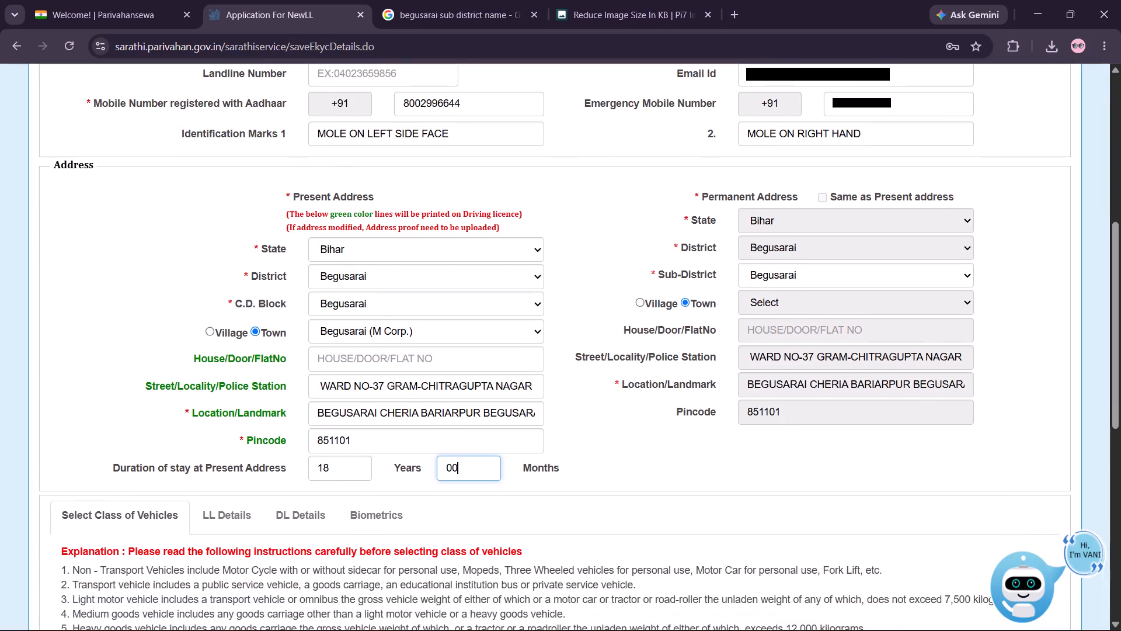
scroll(531, 458, down, 4)
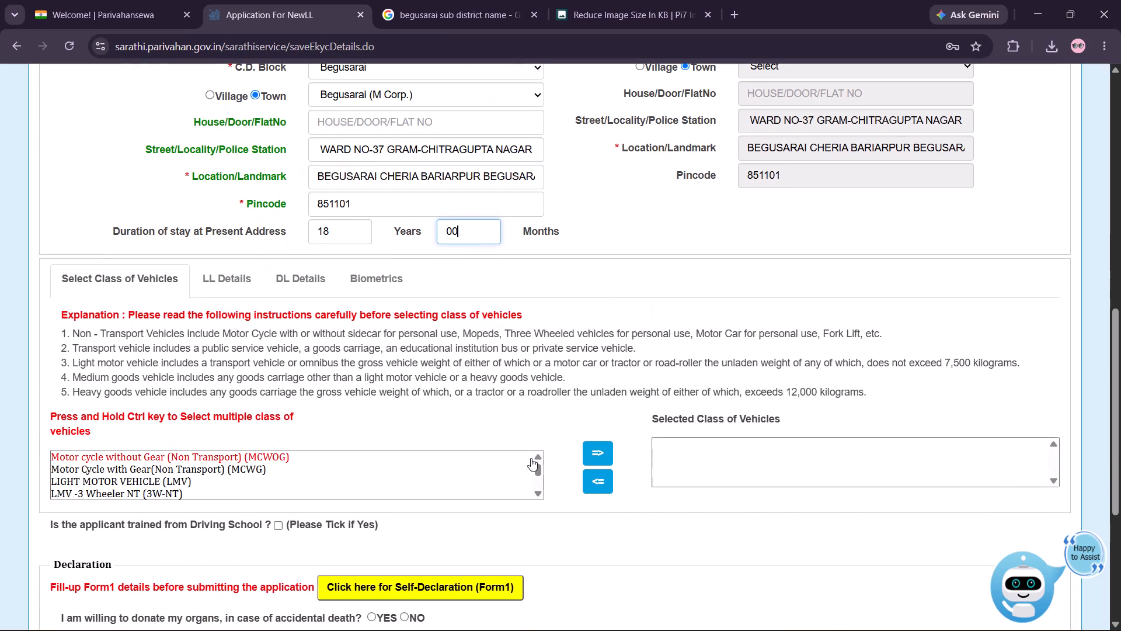
click(266, 465)
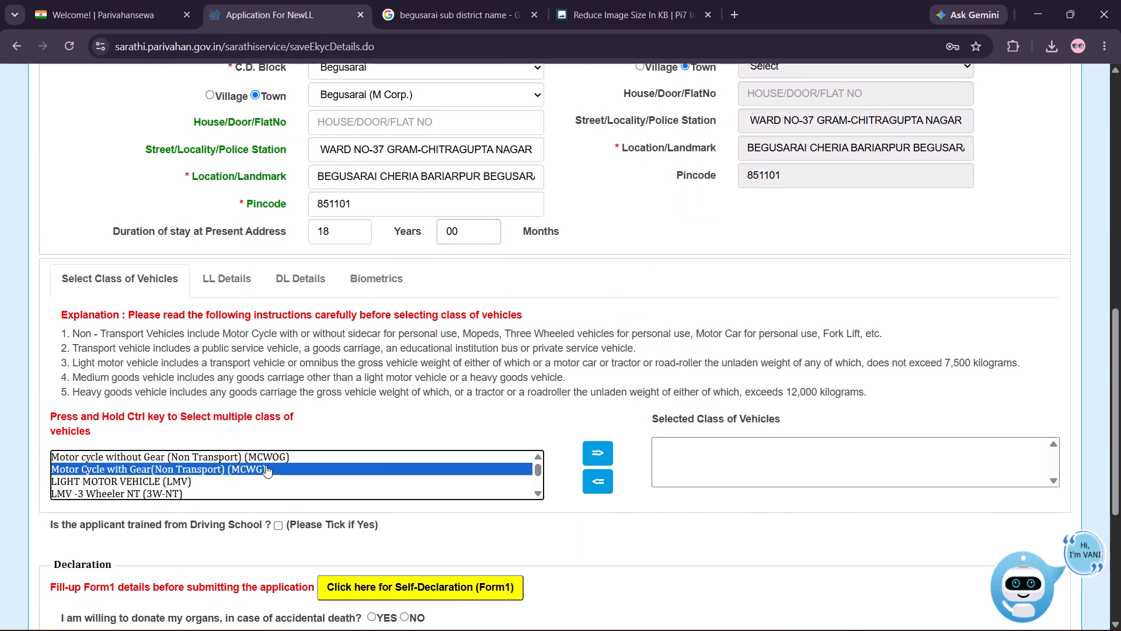
click(592, 449)
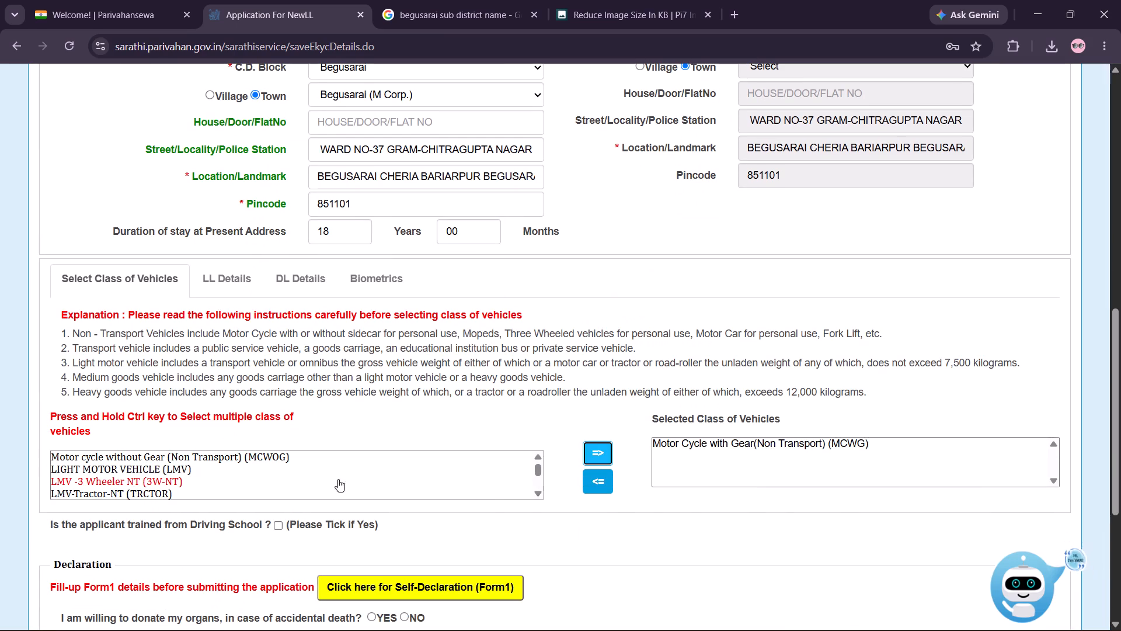
click(234, 463)
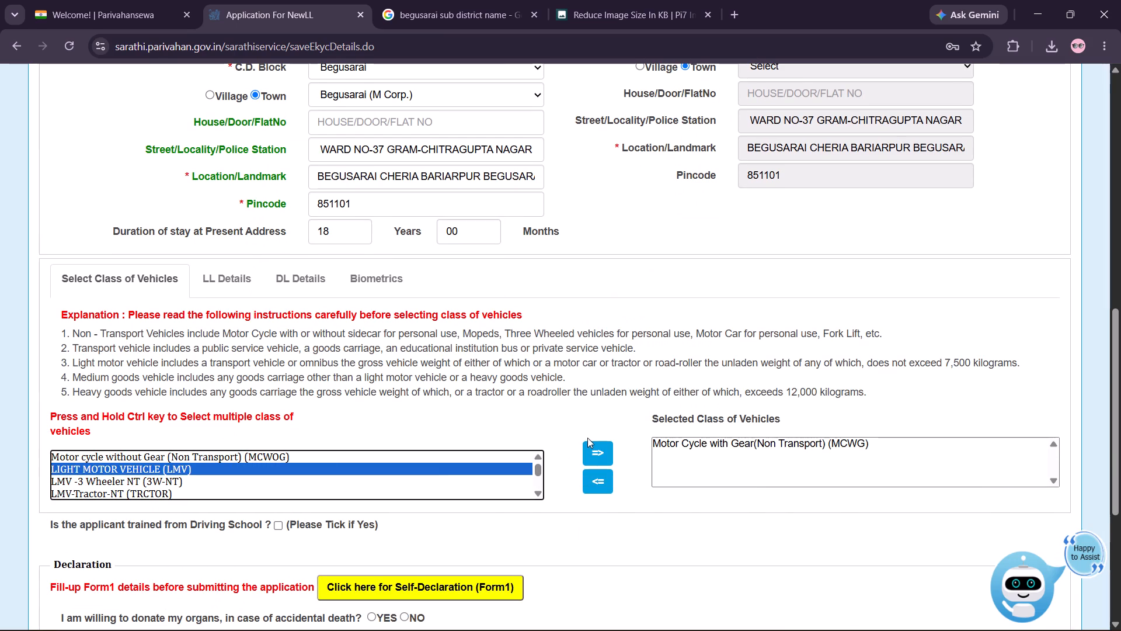
click(595, 448)
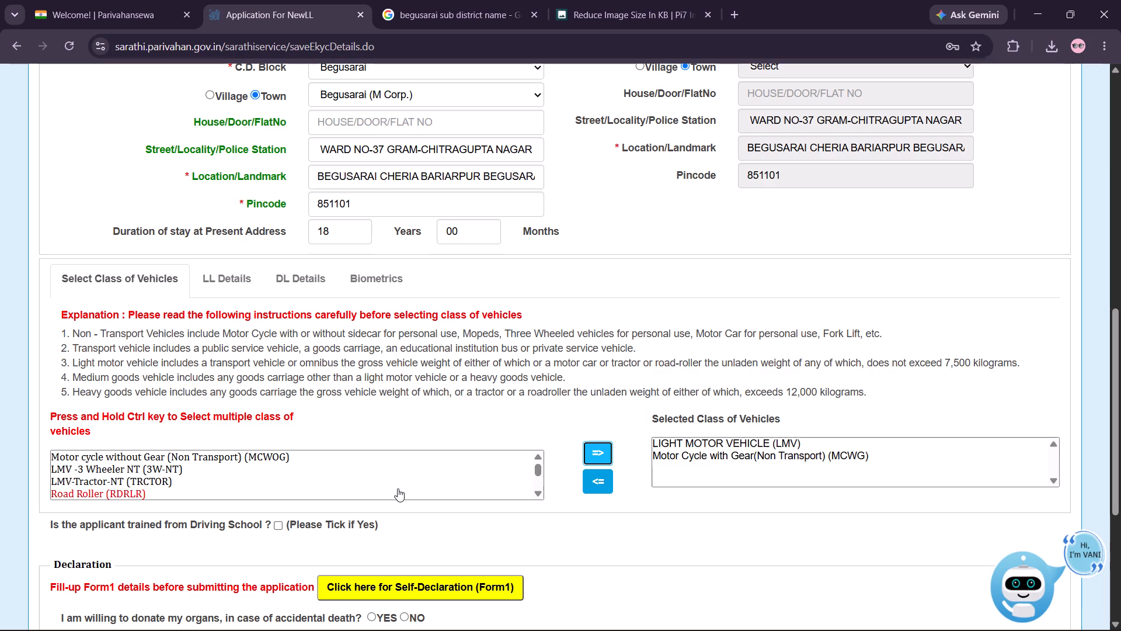
Open the Self-Declaration (Form1) from the Declaration section.
scroll(398, 488, down, 3)
scroll(548, 515, down, 1)
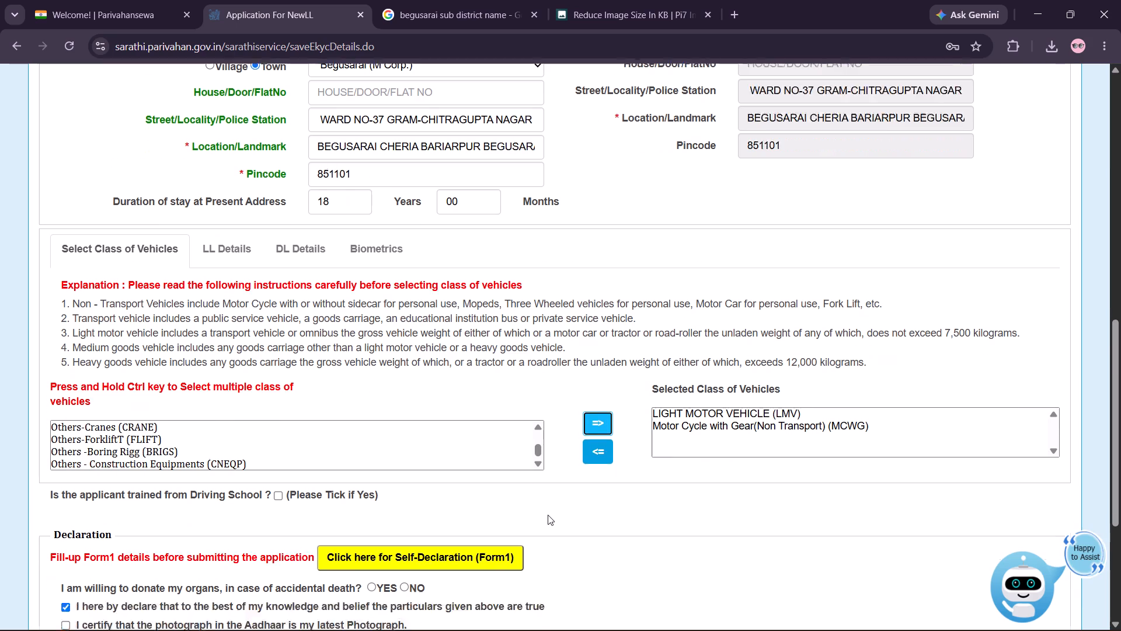
scroll(548, 515, down, 1)
click(389, 438)
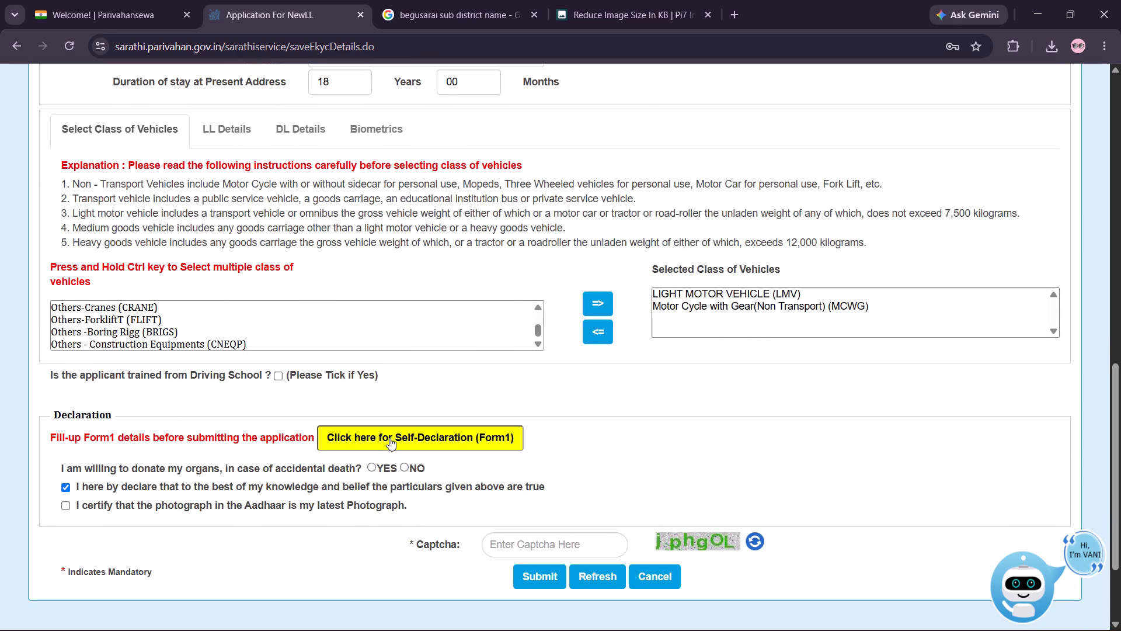
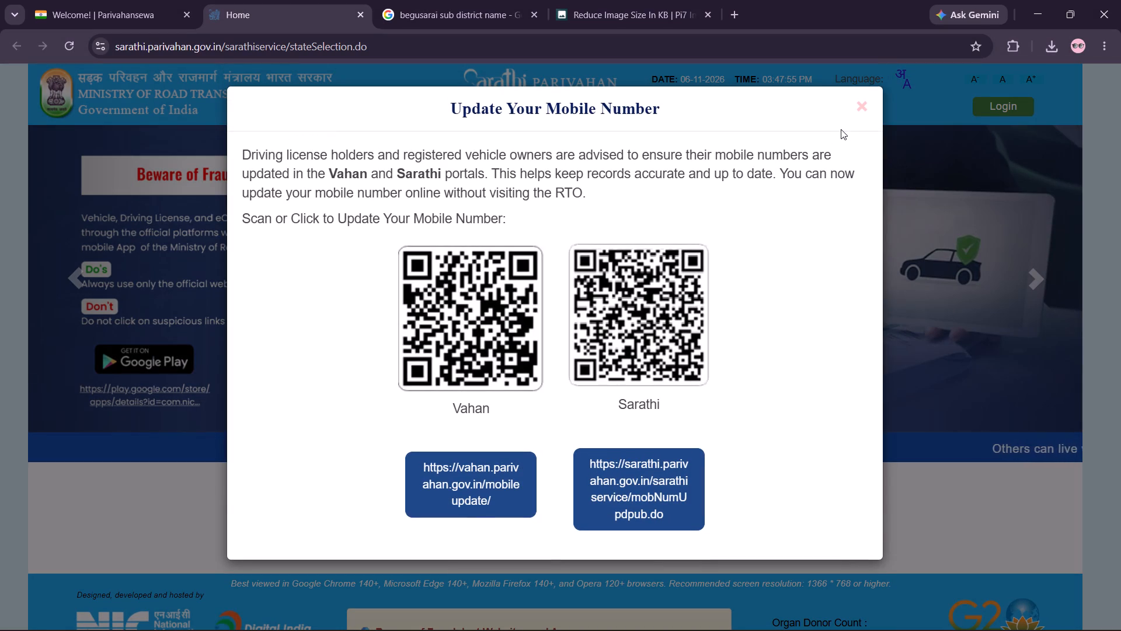
Dismiss the mobile number update notice and select Bihar as the state for Sarathi services.
click(868, 108)
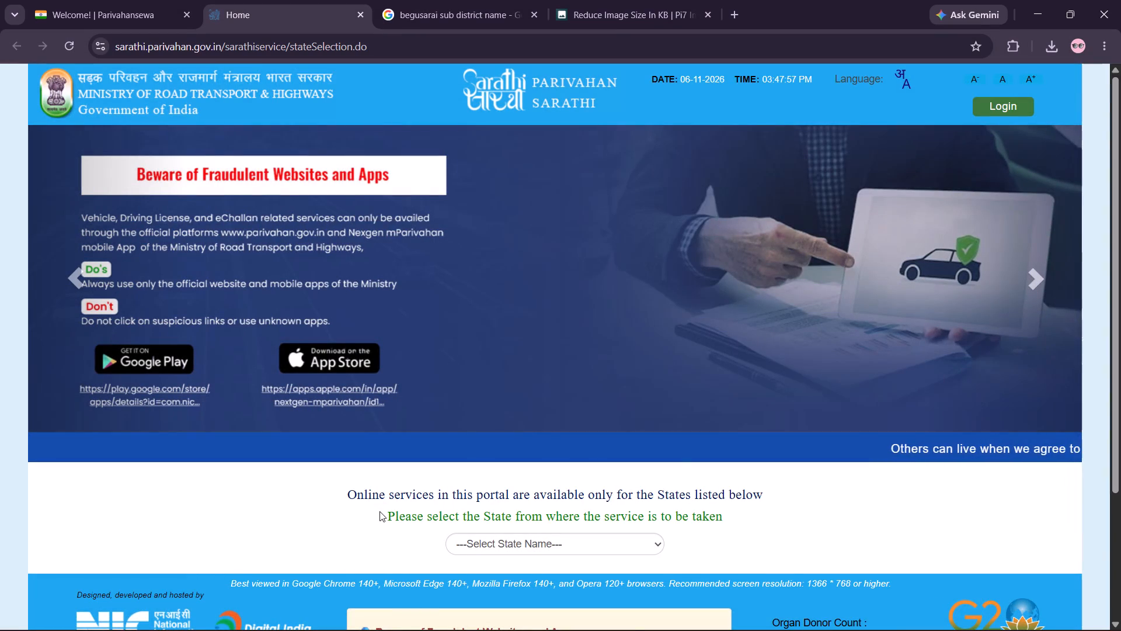
scroll(380, 511, down, 1)
click(505, 452)
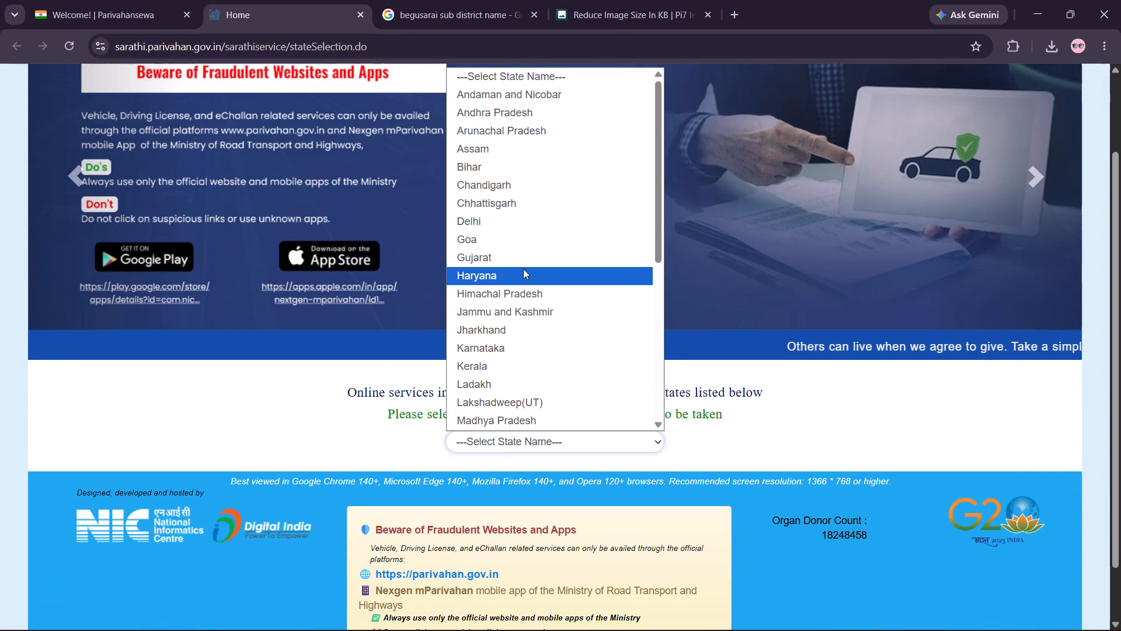
click(514, 172)
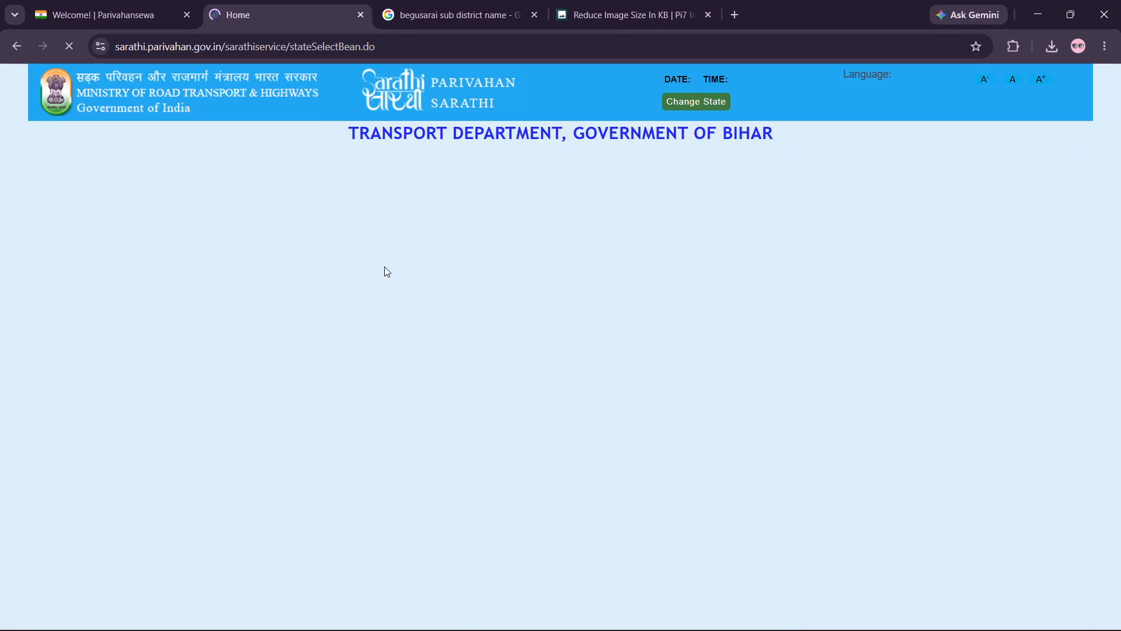
Start a new learner's licence application, continue past the stage instructions, and submit General as the applicant category.
click(121, 228)
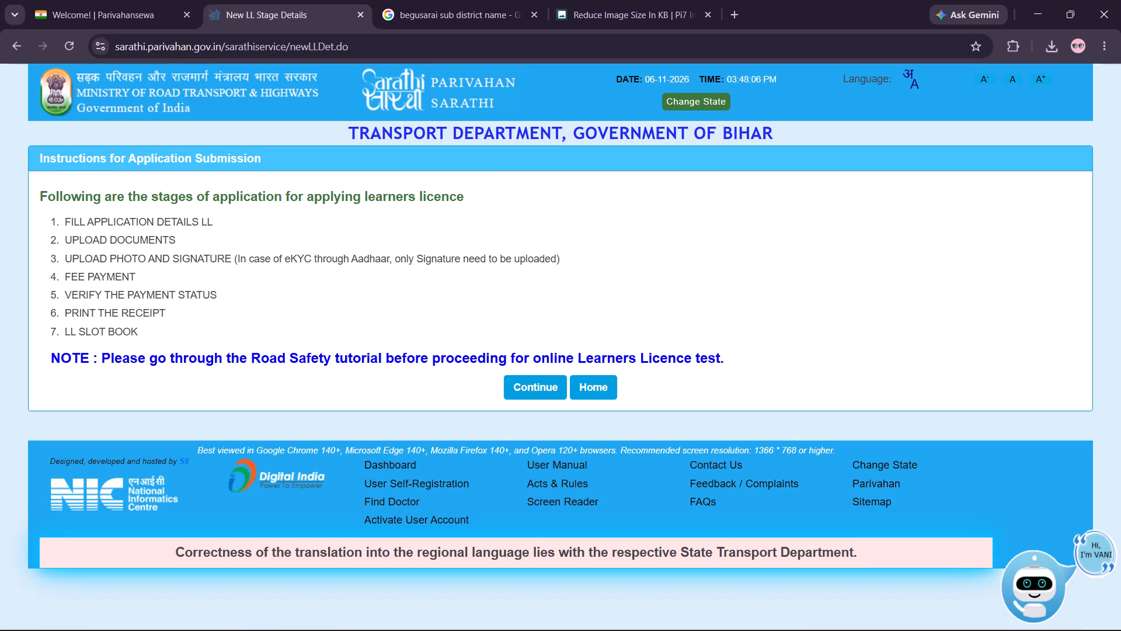
click(538, 387)
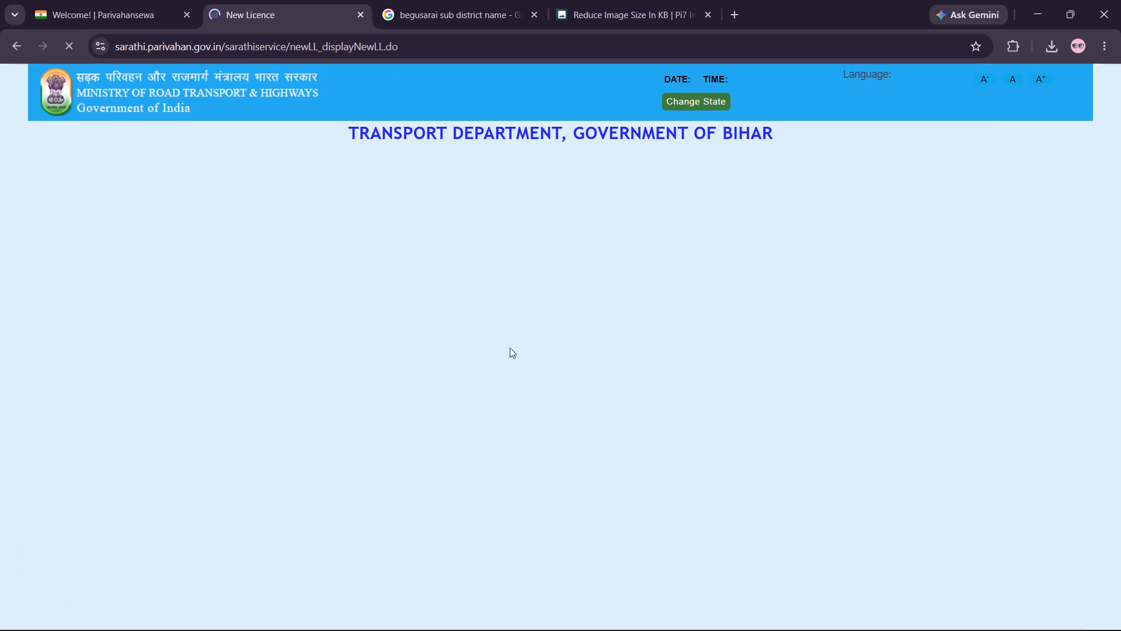
click(537, 210)
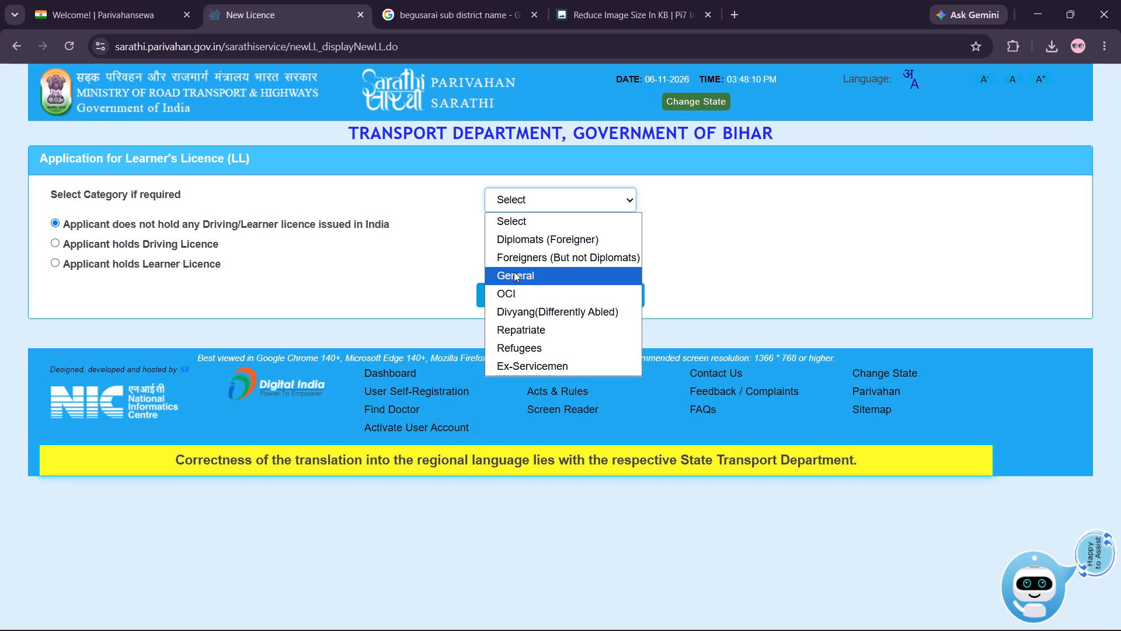
click(511, 282)
click(483, 295)
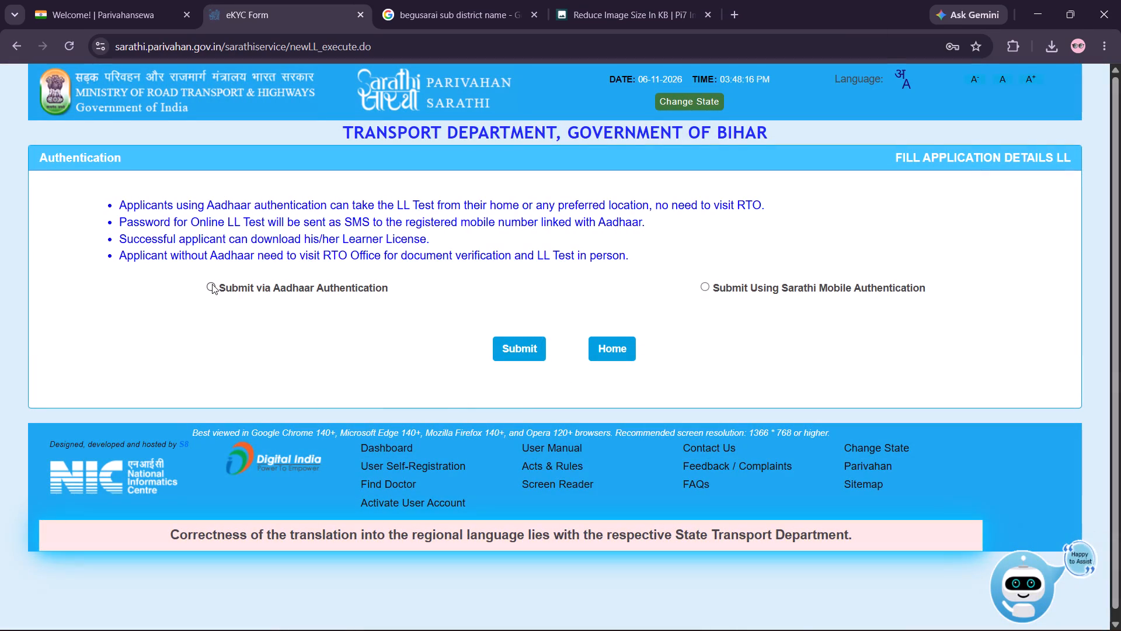
Choose and submit Aadhaar authentication for the application, then acknowledge the mobile number notice.
click(212, 284)
click(514, 346)
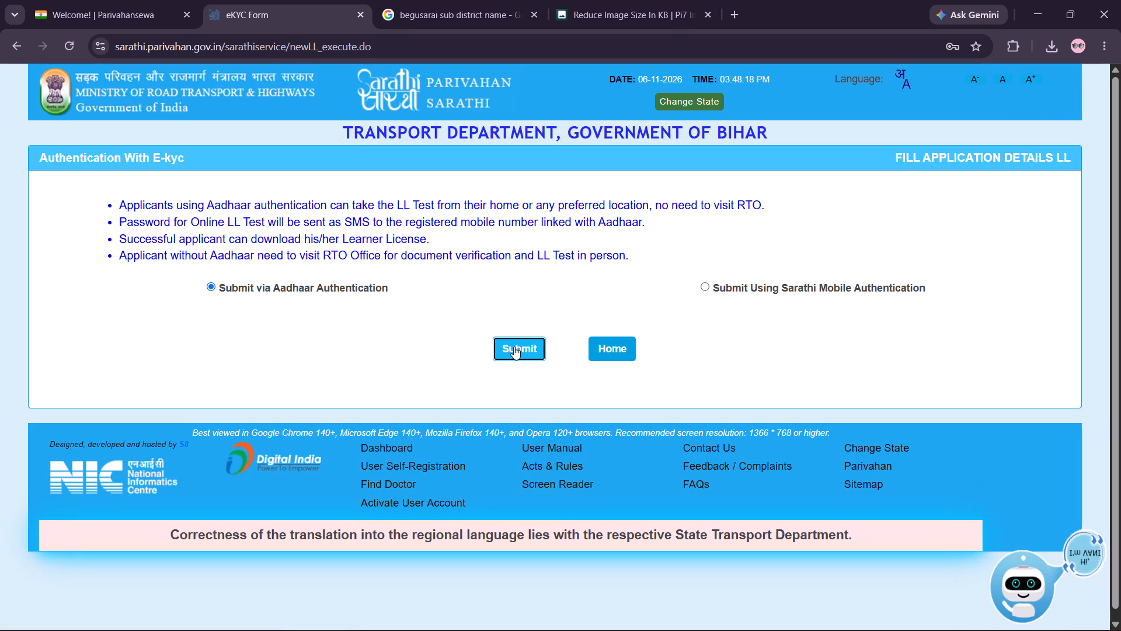
click(669, 171)
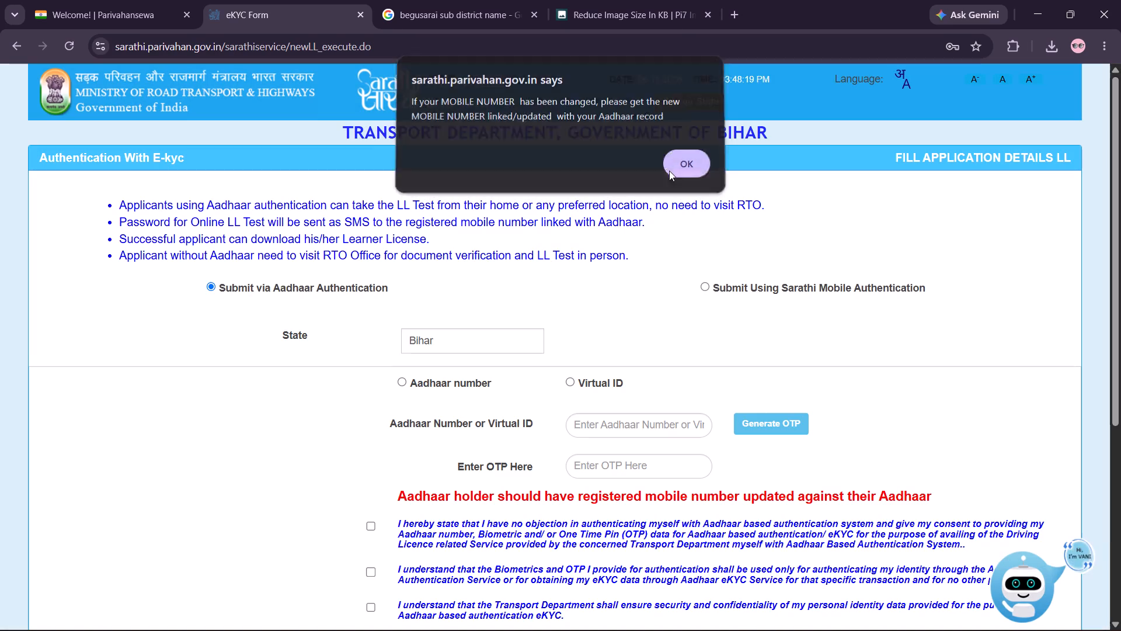
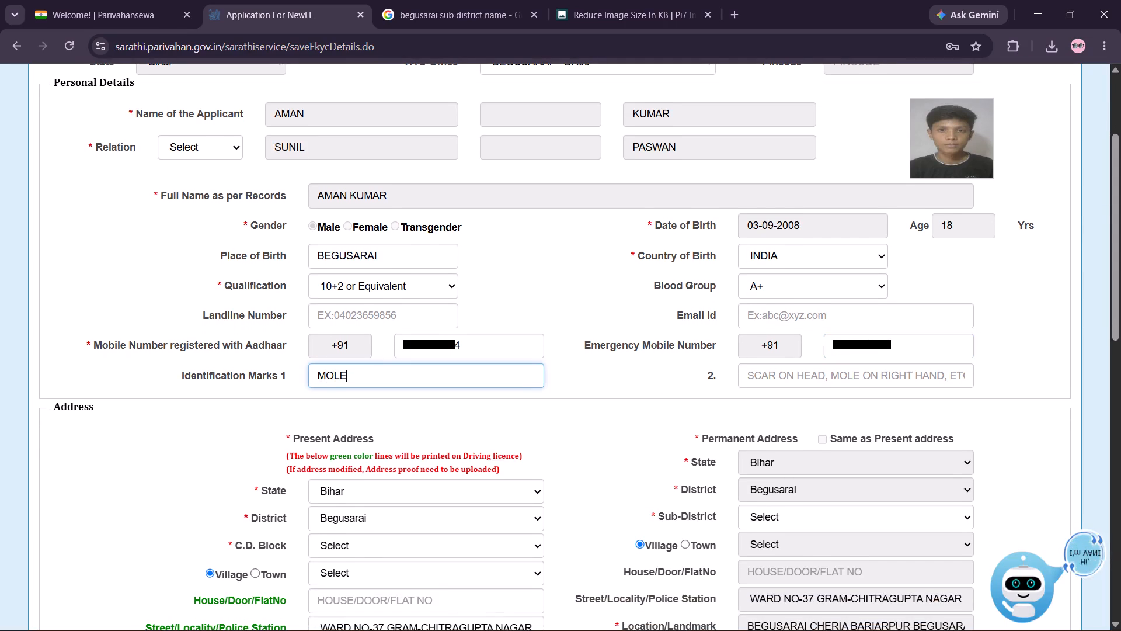
Complete the first identification mark in the personal details as MOLE ON LEFT SIDE FACE.
text(on)
key(space)
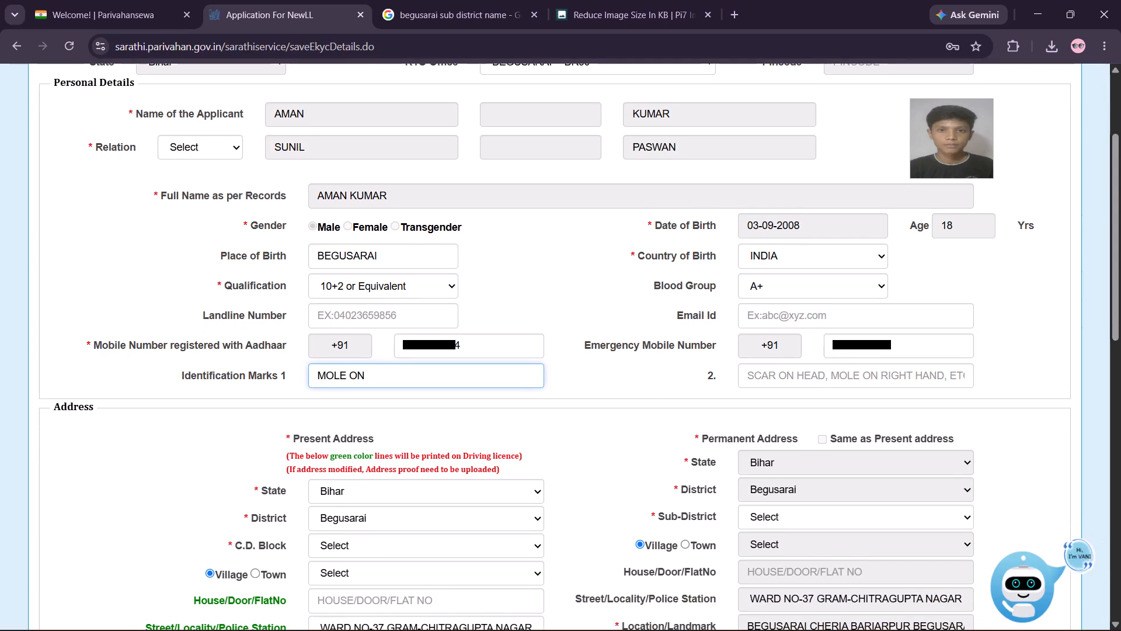
key(l)
key(d)
key(BackSpace)
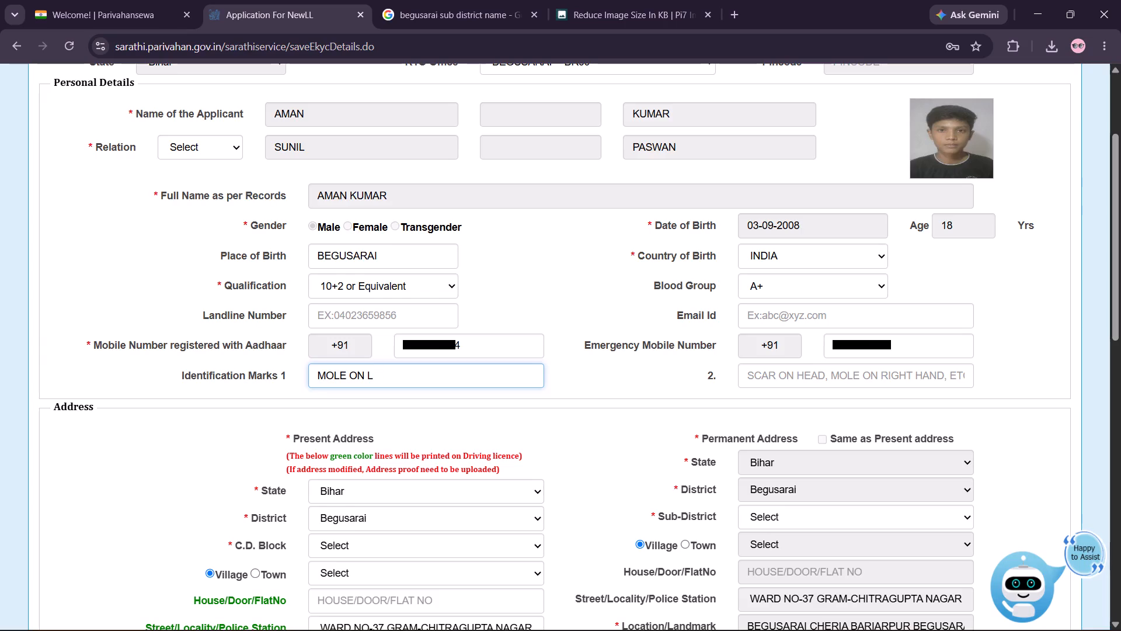
text(efr)
key(space)
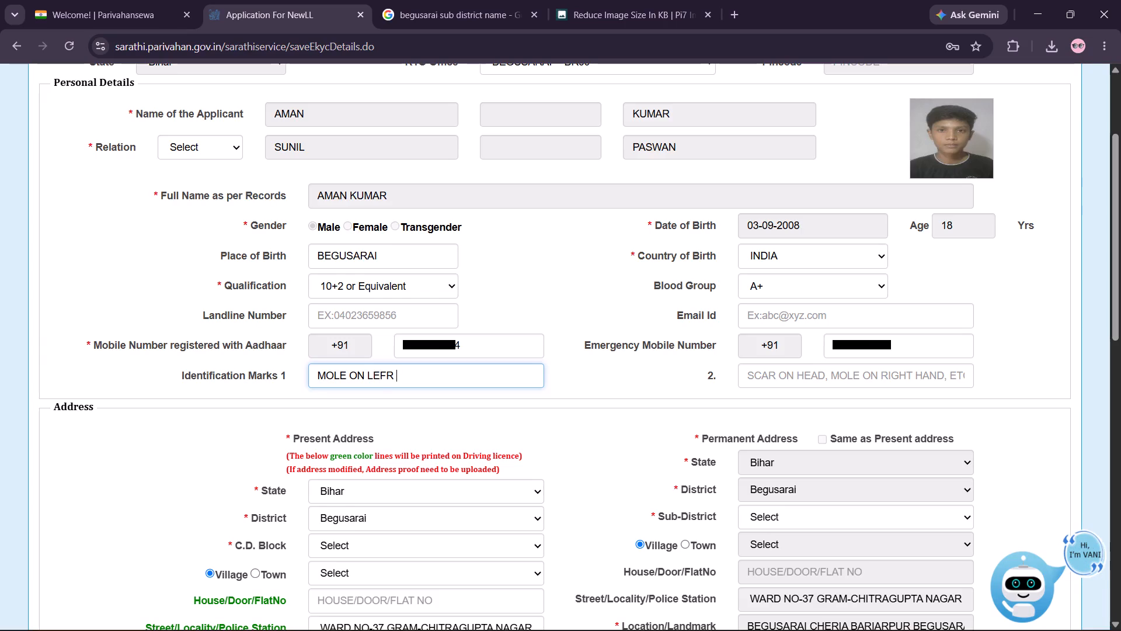
key(BackSpace)
key(BackSpace)
key(BackSpace)
text(ft side)
key(space)
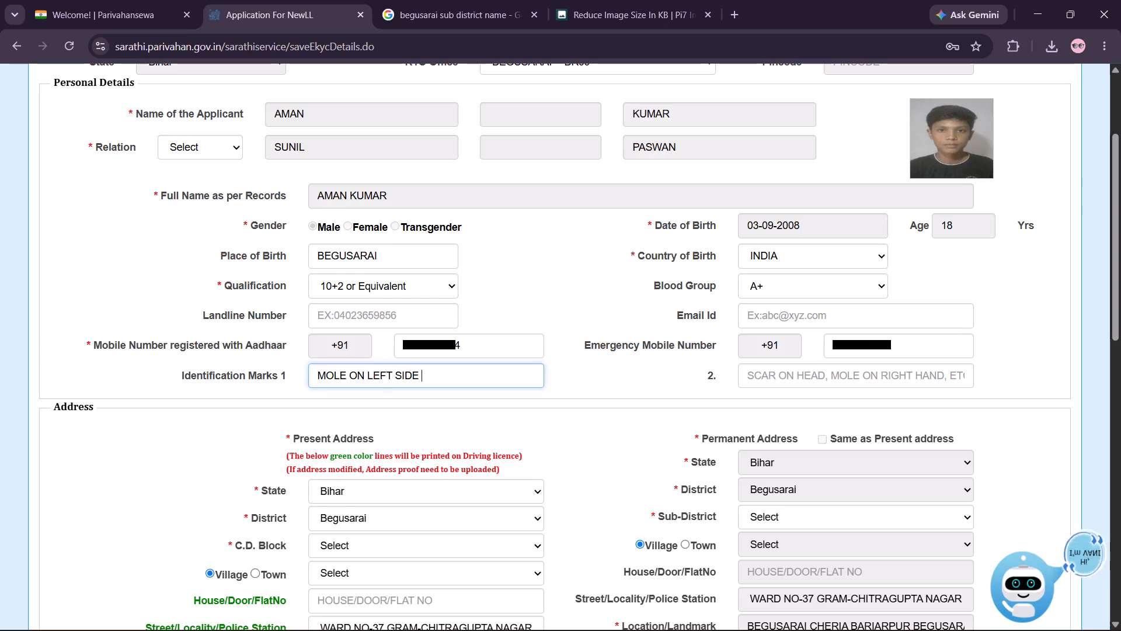
text(face)
key(space)
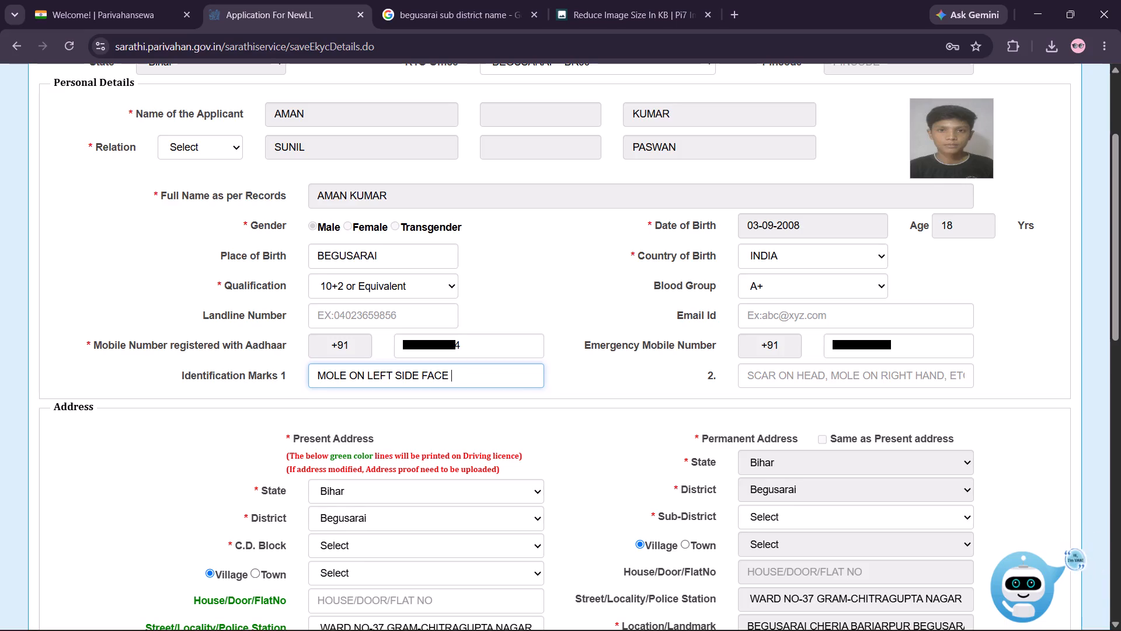
Enter MOLE ON RIGHT HAND as the applicant's second identification mark.
click(761, 373)
text(mole one)
key(BackSpace)
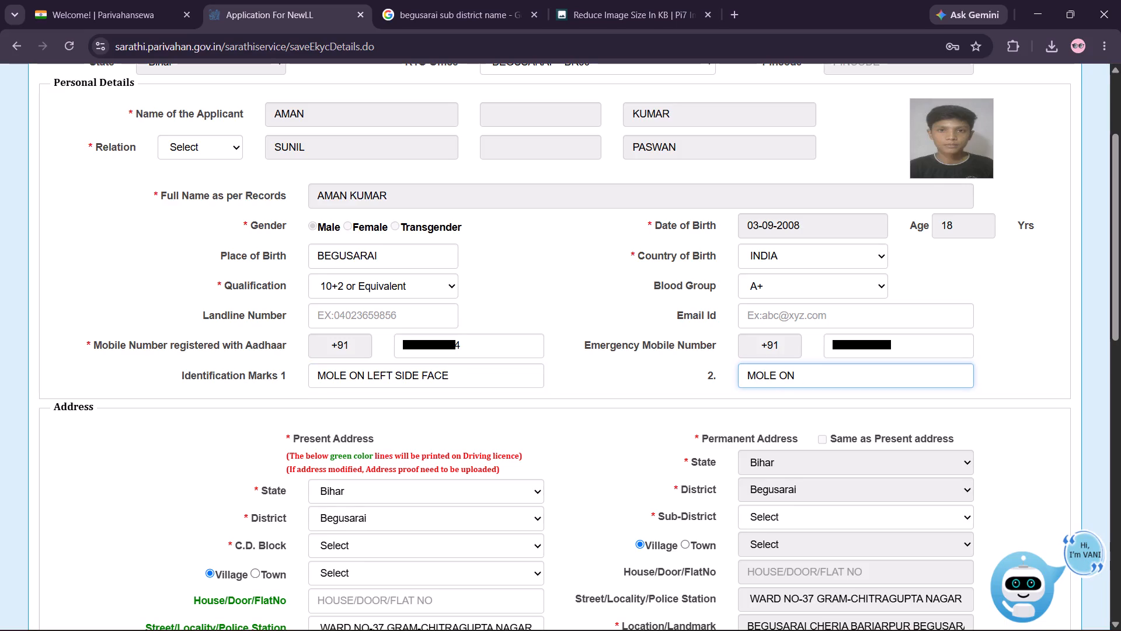
key(space)
text(right ha)
text(nd)
key(space)
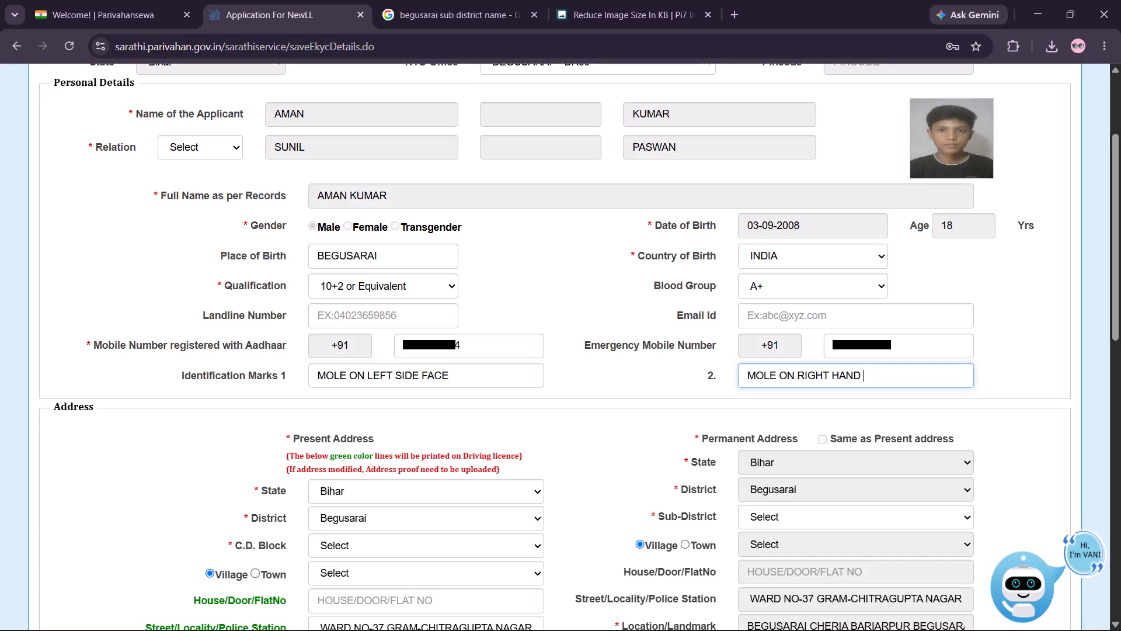
scroll(761, 373, down, 1)
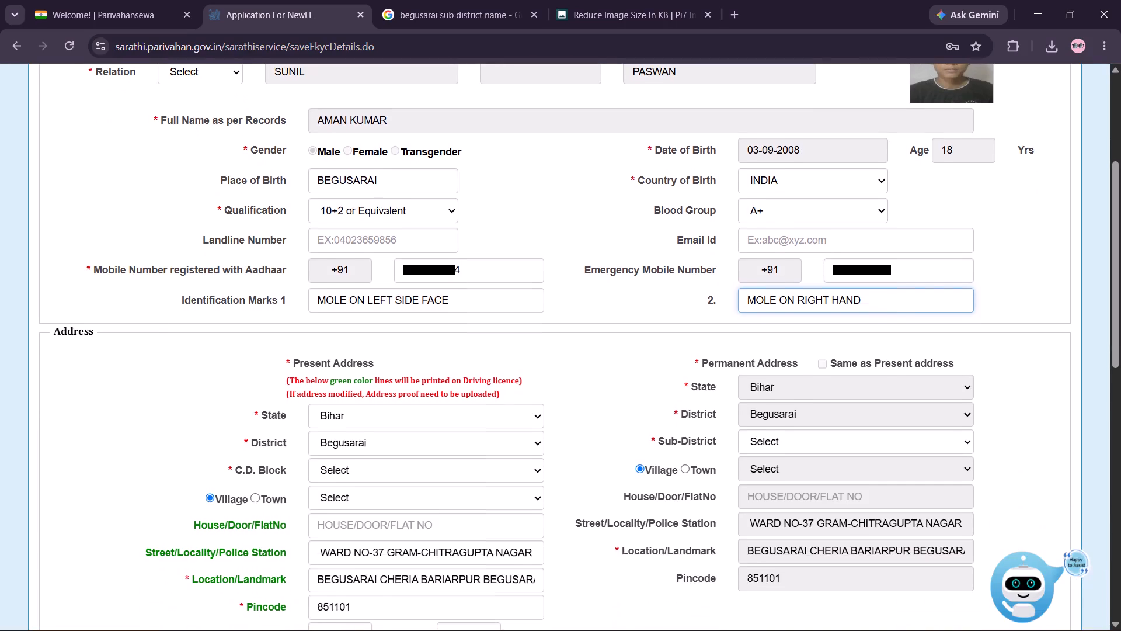
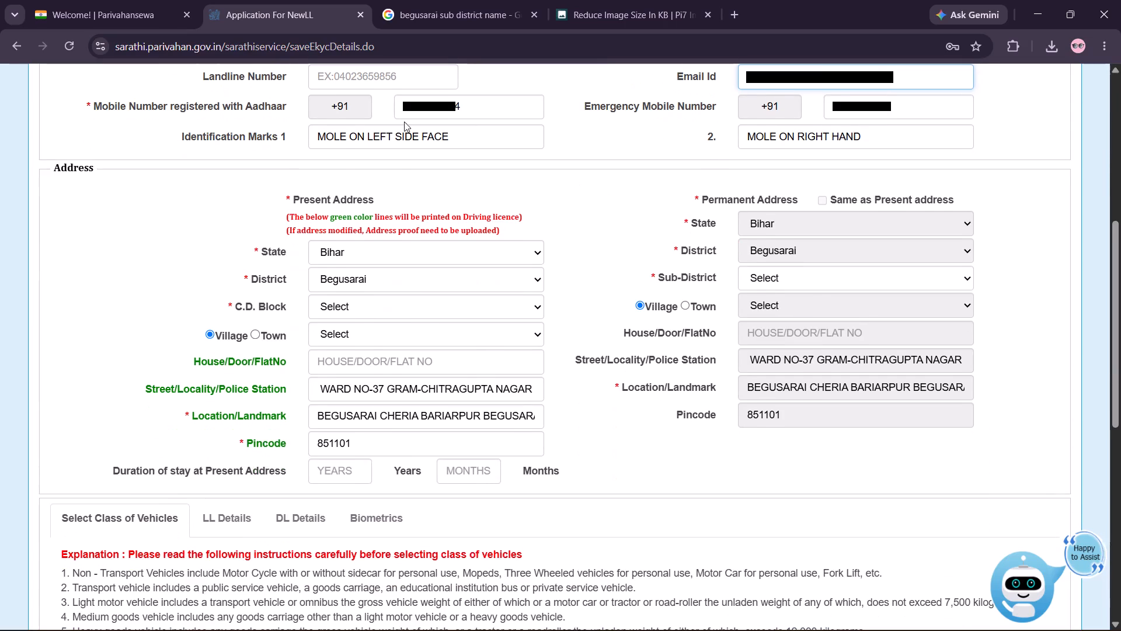
Set the permanent address's Sub-District and the present address's C.D. Block both to Begusarai.
click(765, 273)
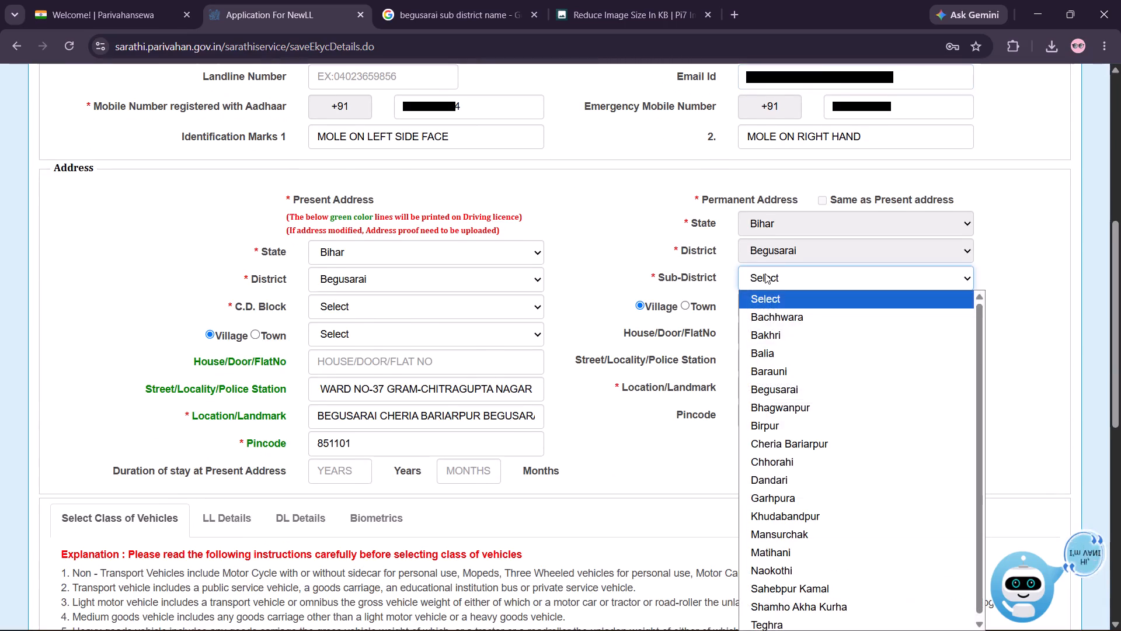
click(765, 392)
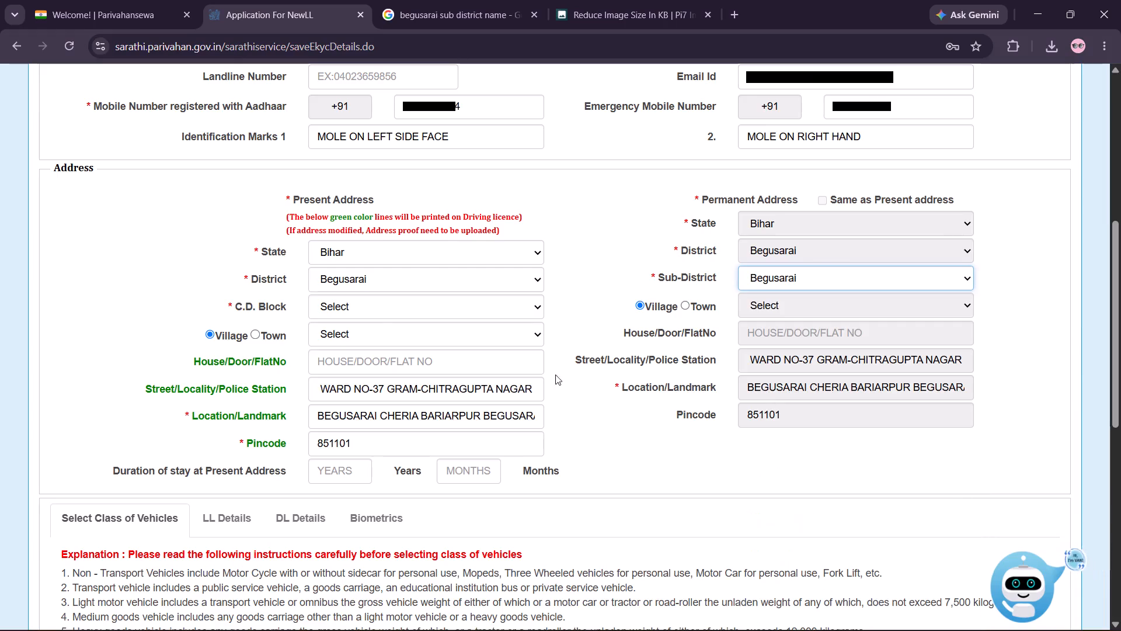
click(352, 304)
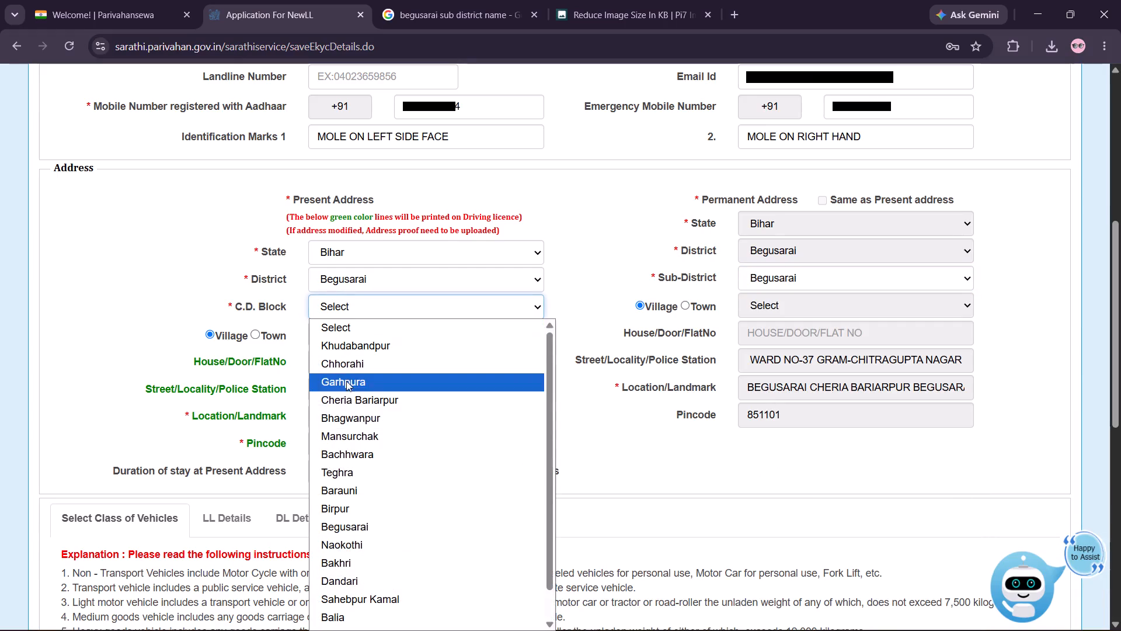
click(344, 529)
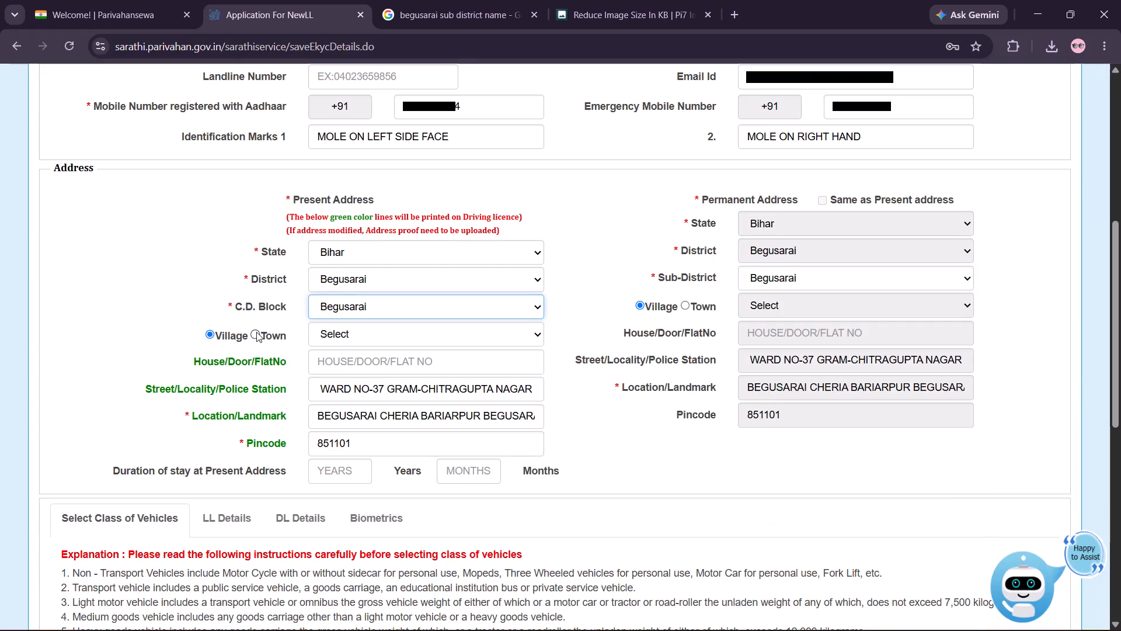
Set the present address to the town Begusarai (M Corp.) and mark the permanent address as Town.
click(256, 332)
click(378, 332)
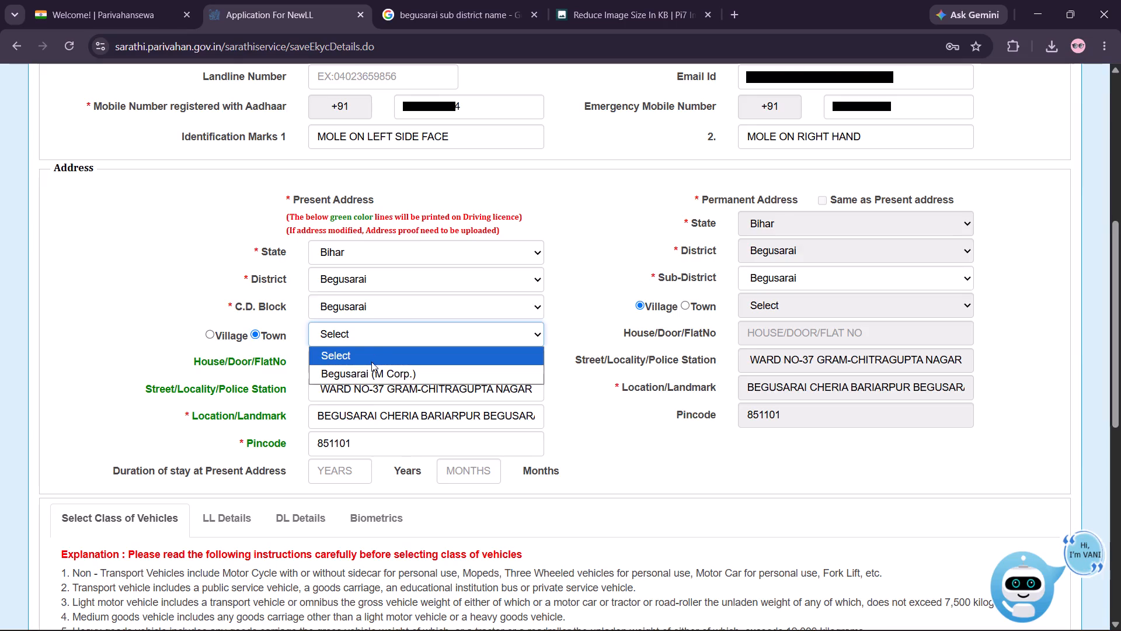
click(371, 378)
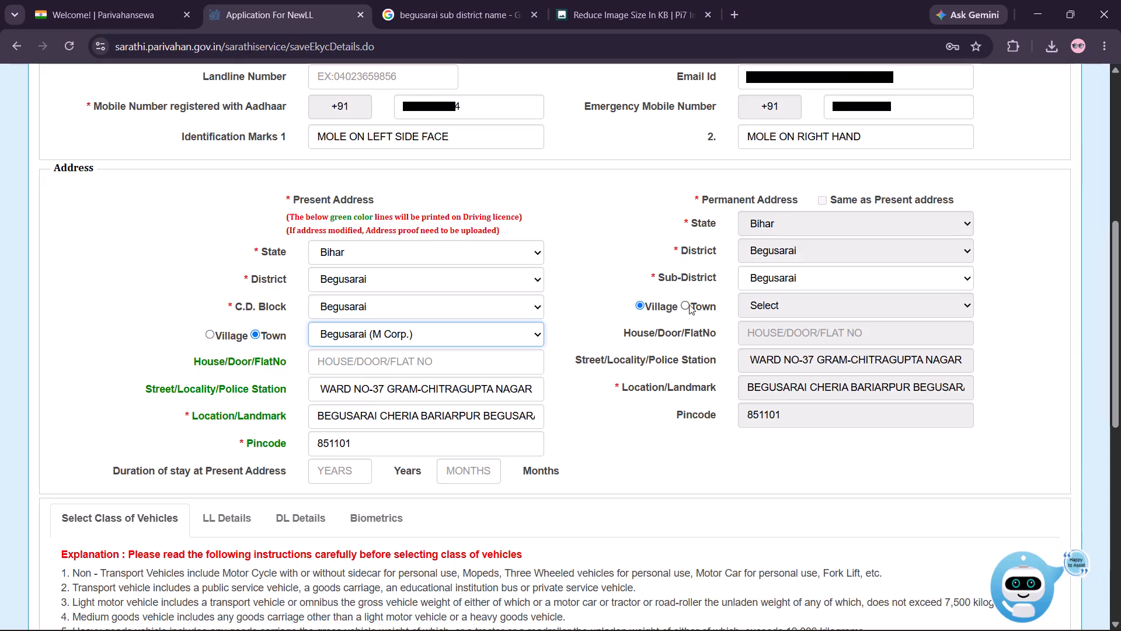
click(688, 304)
Enter the duration of stay at the present address as 18 years and 00 months.
scroll(652, 368, down, 2)
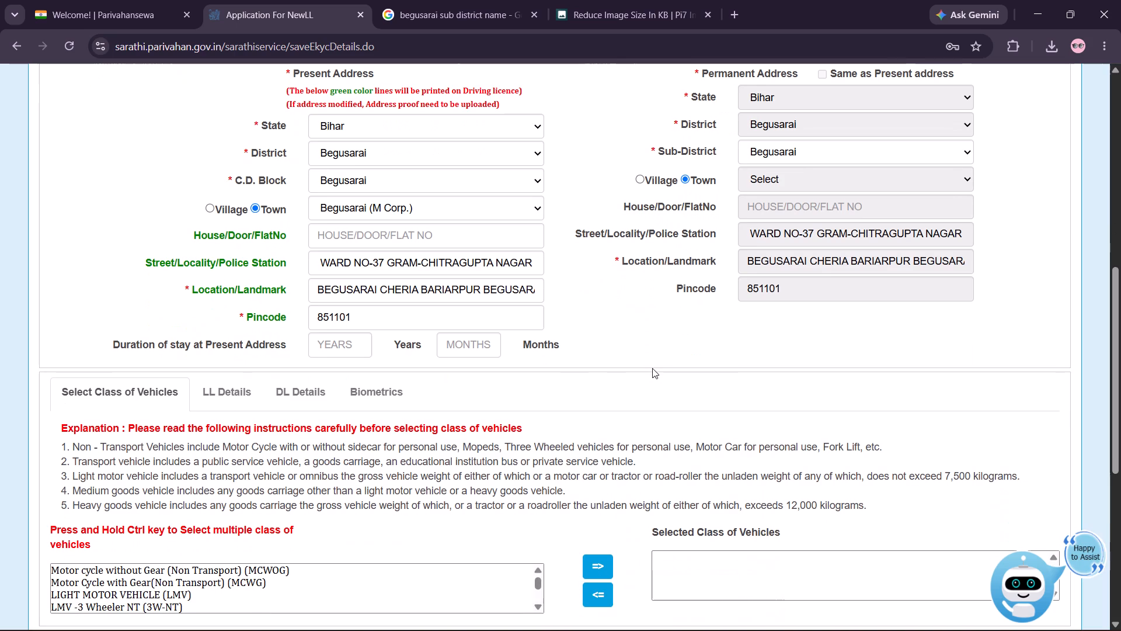
click(360, 345)
text(18)
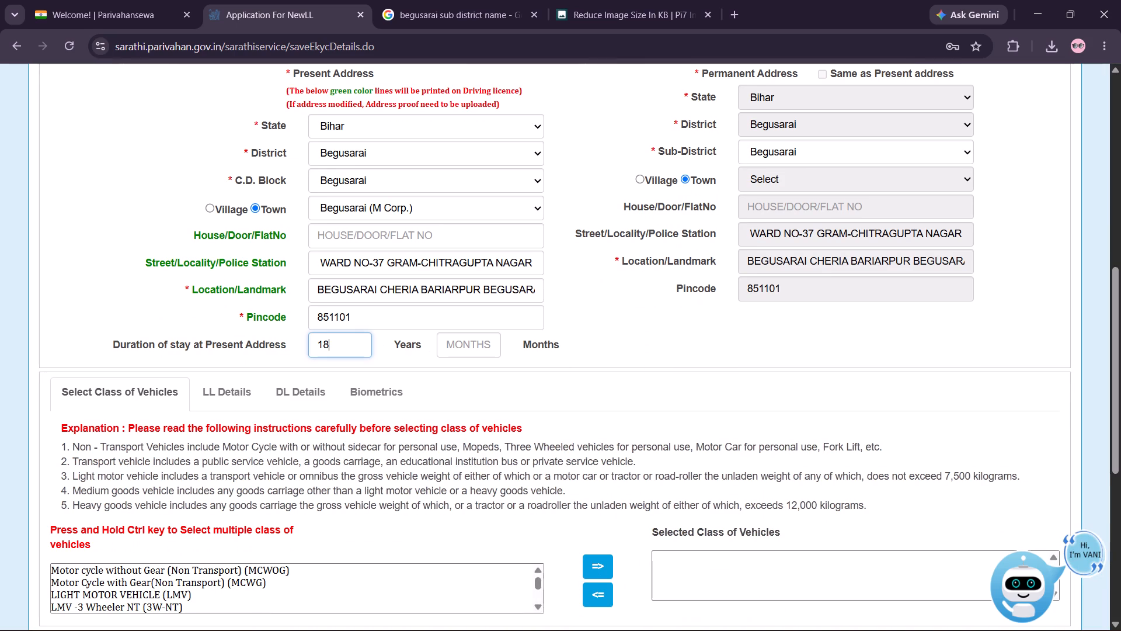
click(485, 346)
text(00)
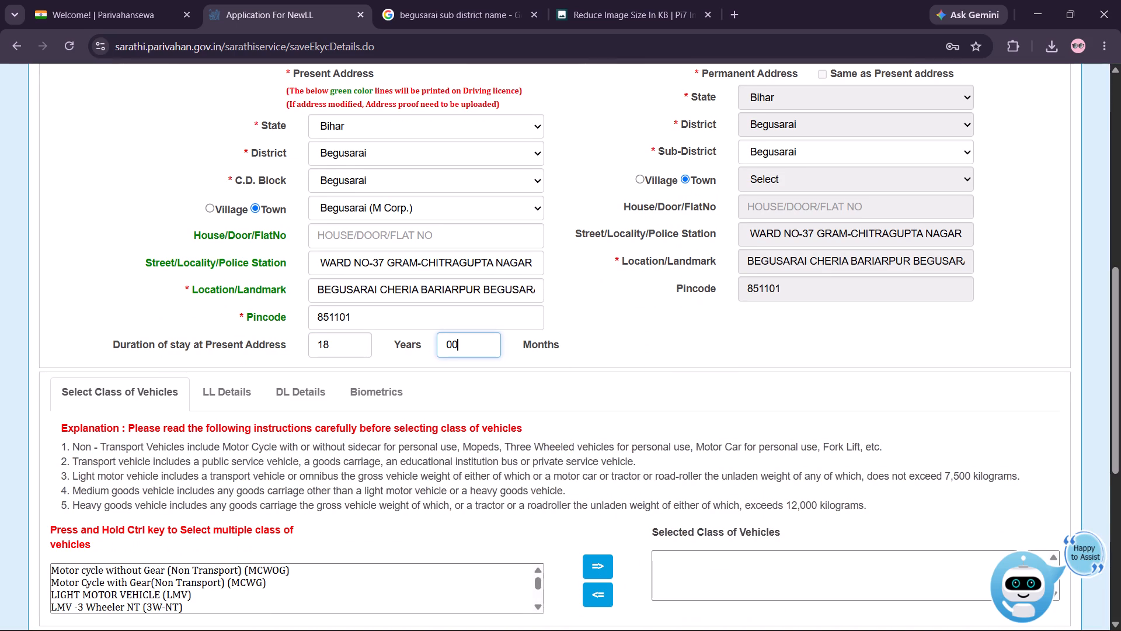
Add Motor Cycle with Gear(Non Transport) (MCWG) to the selected classes of vehicles.
scroll(485, 346, down, 2)
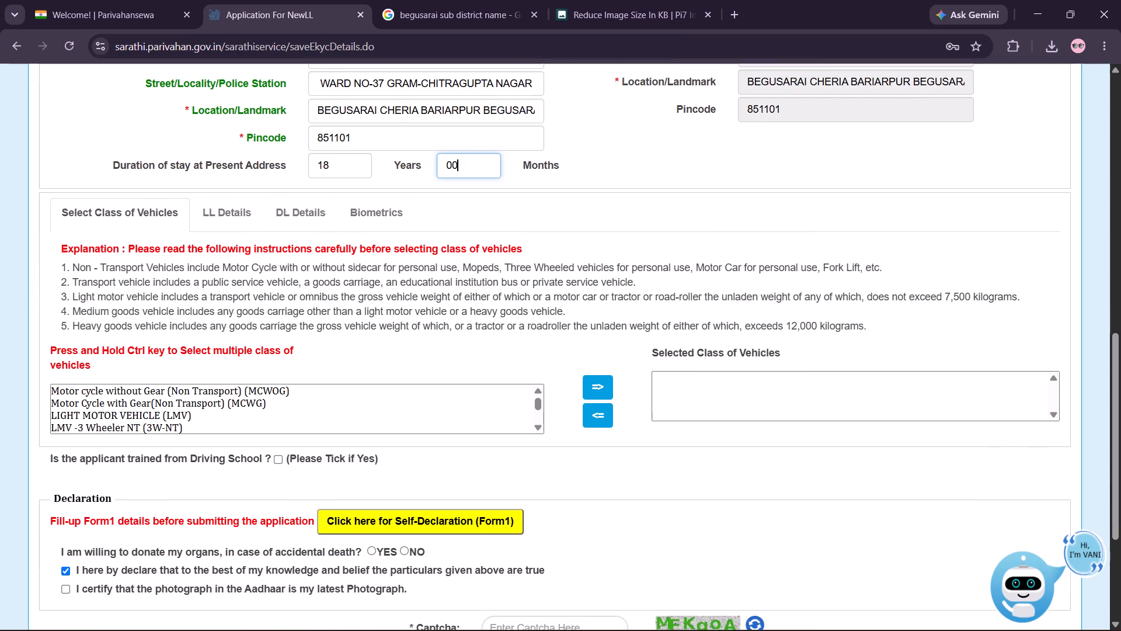
click(146, 408)
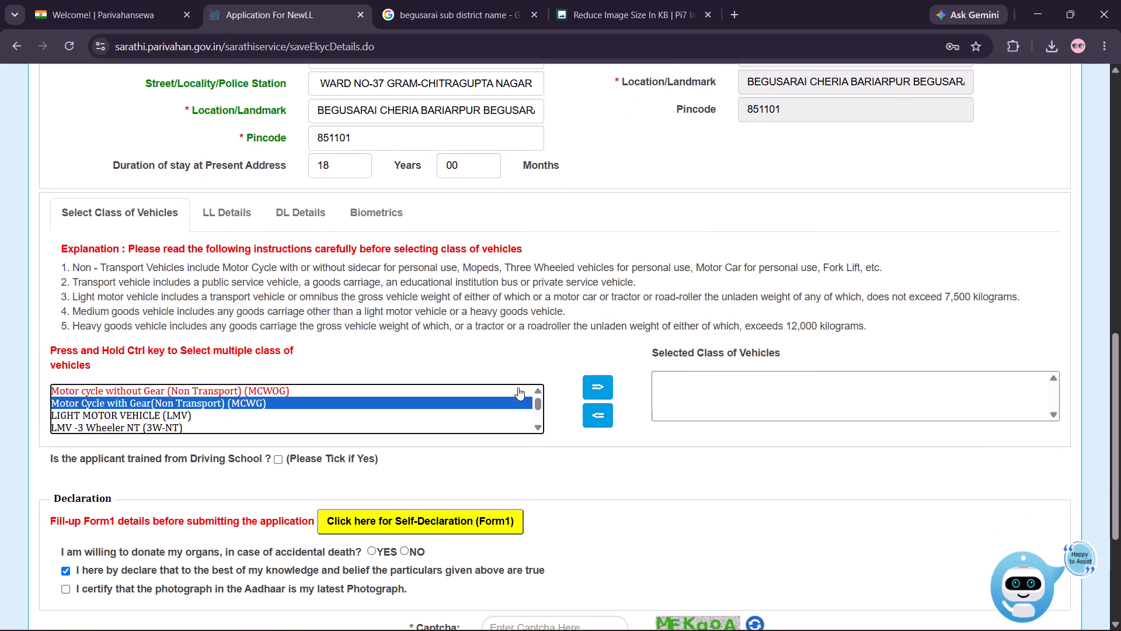
click(593, 382)
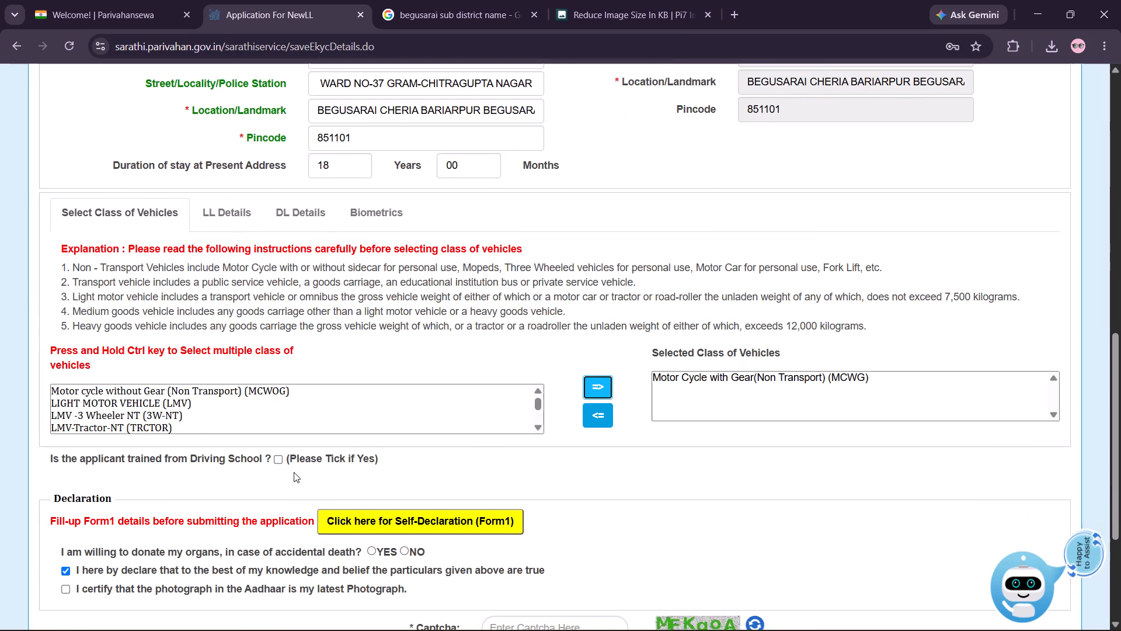
Answer NO to the organ donation question in the declaration section.
scroll(275, 477, down, 2)
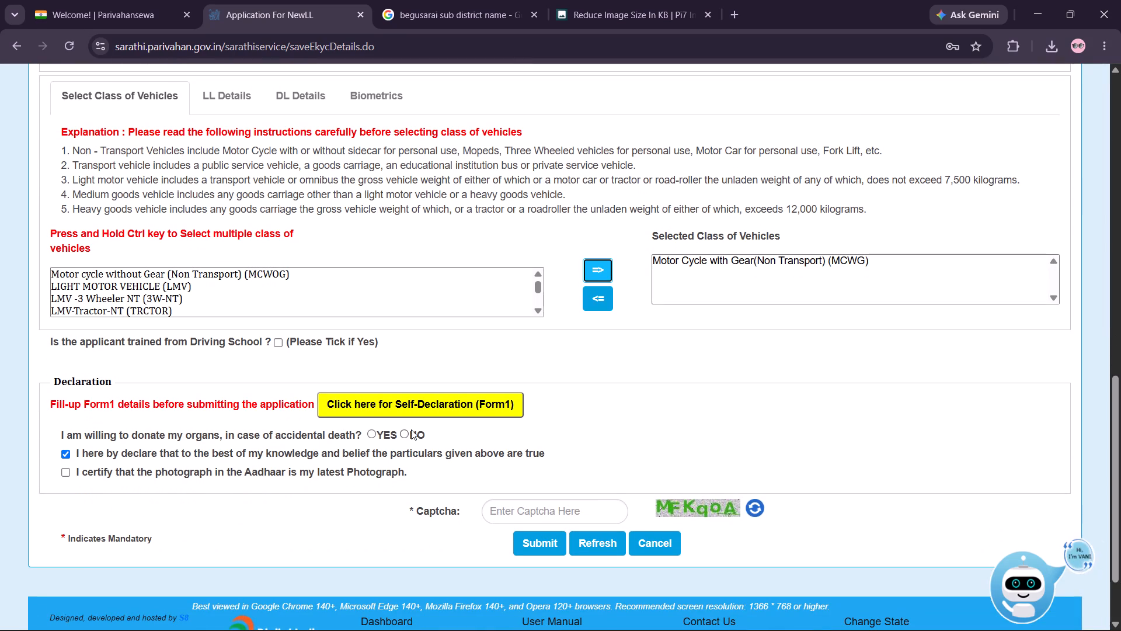
click(403, 434)
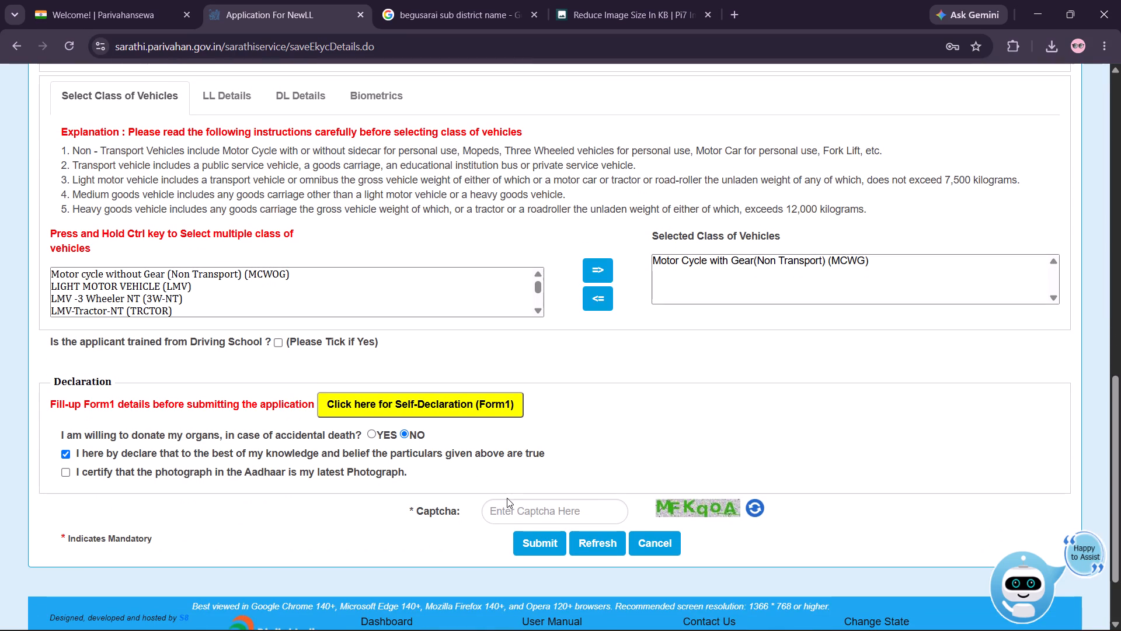
Open the Form1 self-declaration and answer YES to distinguishing with each eye and NO to all other physical fitness questions.
click(417, 398)
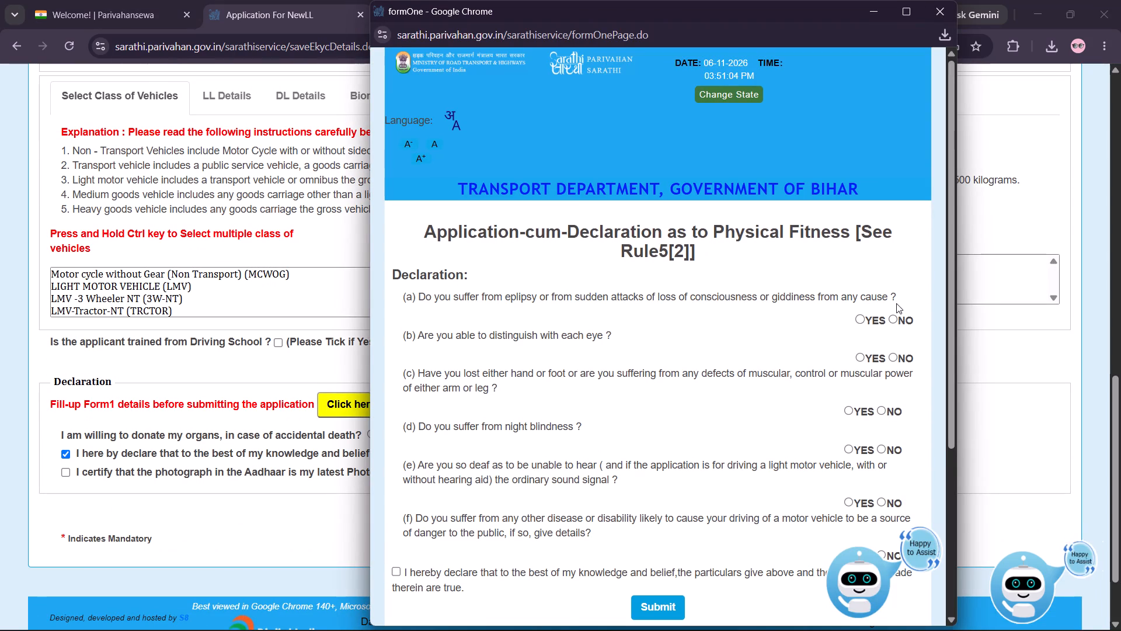
click(895, 317)
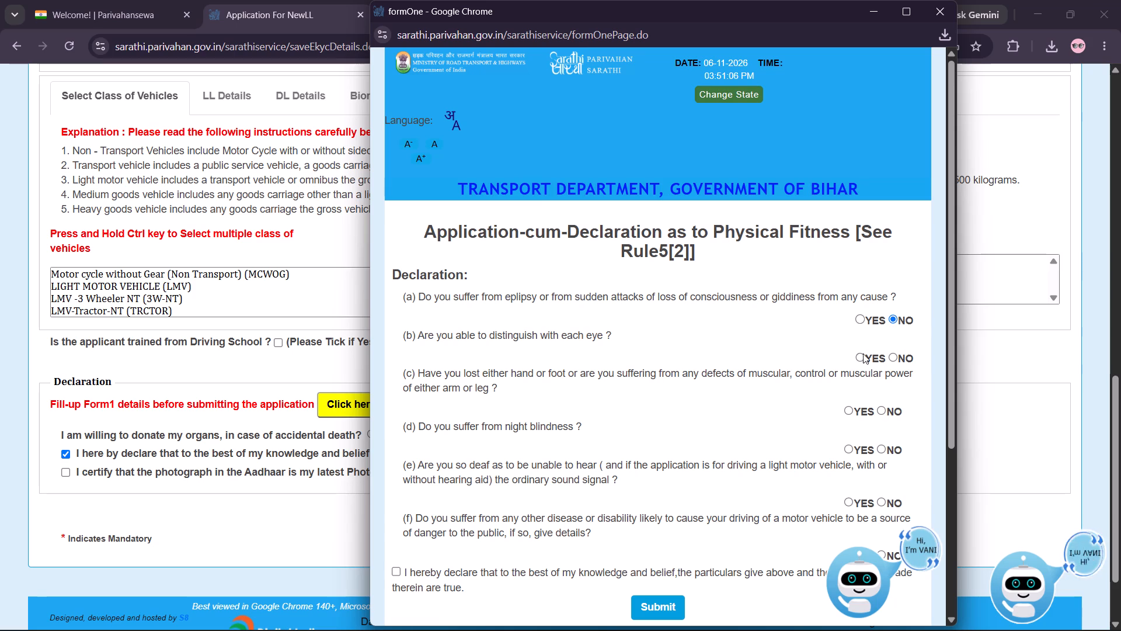
click(861, 357)
click(885, 407)
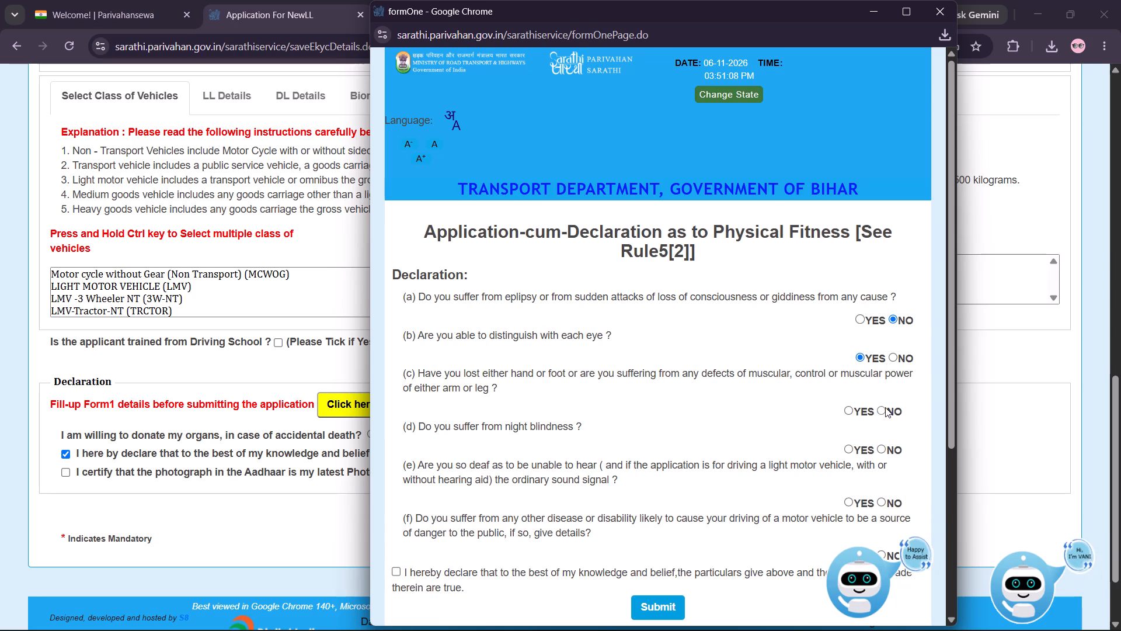
click(878, 442)
scroll(878, 442, down, 1)
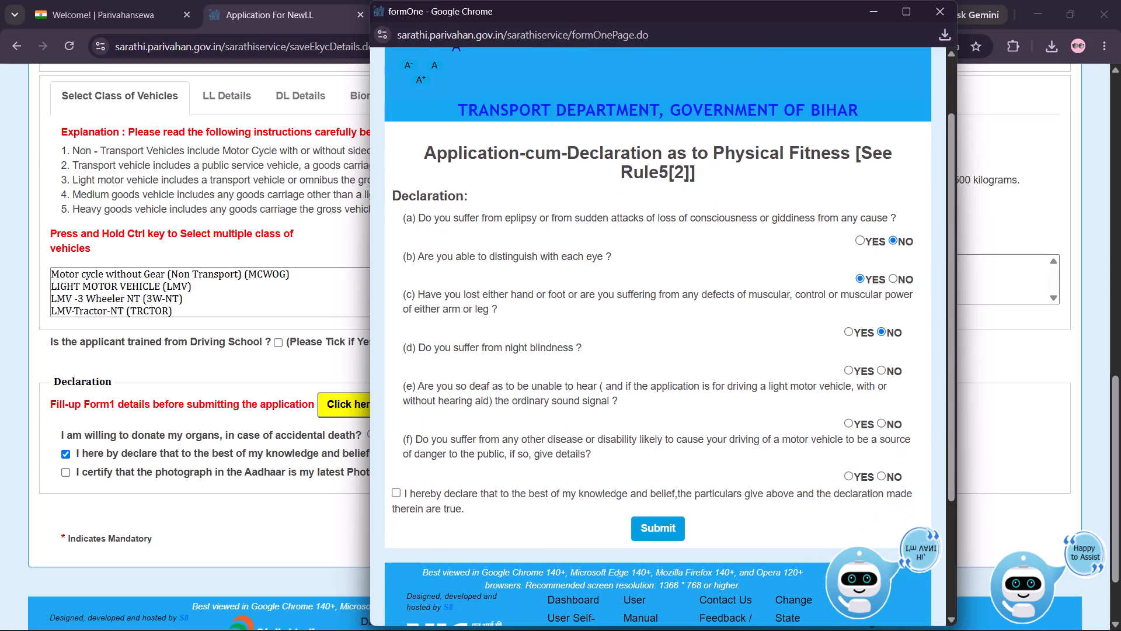
click(881, 373)
click(880, 425)
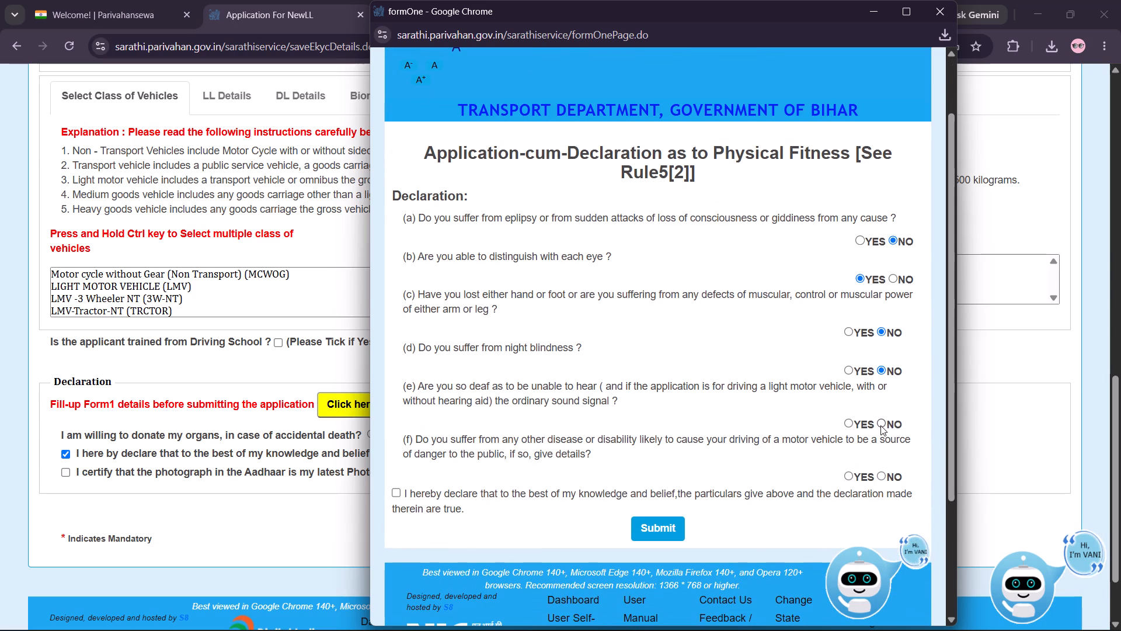
click(882, 473)
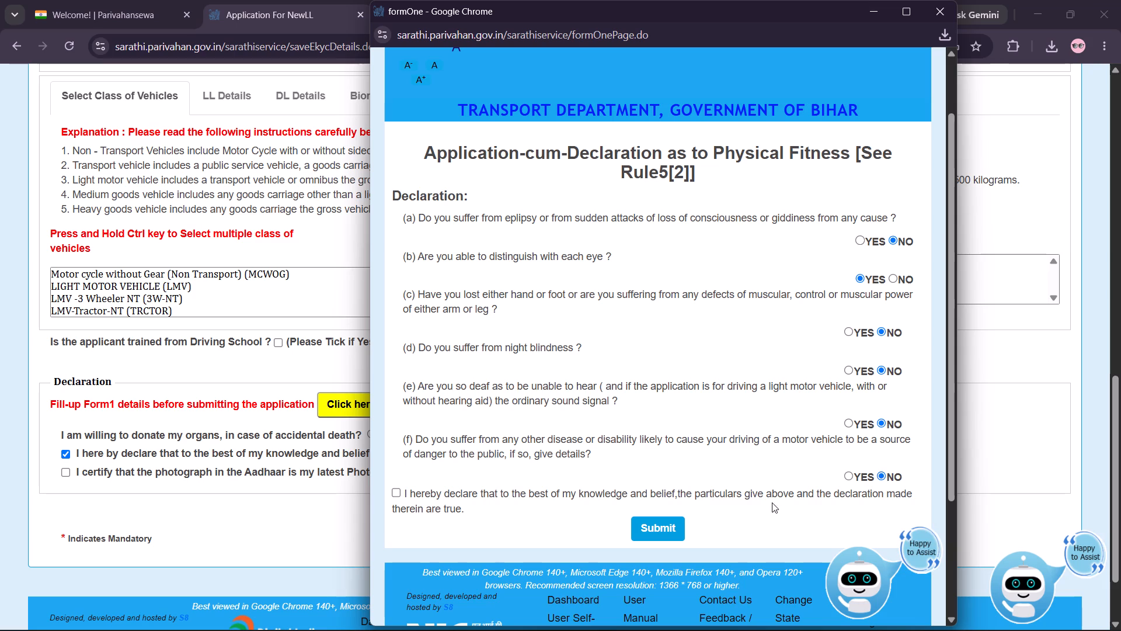
Accept the truthfulness declaration, submit the physical fitness self-declaration and return to the application form.
click(664, 521)
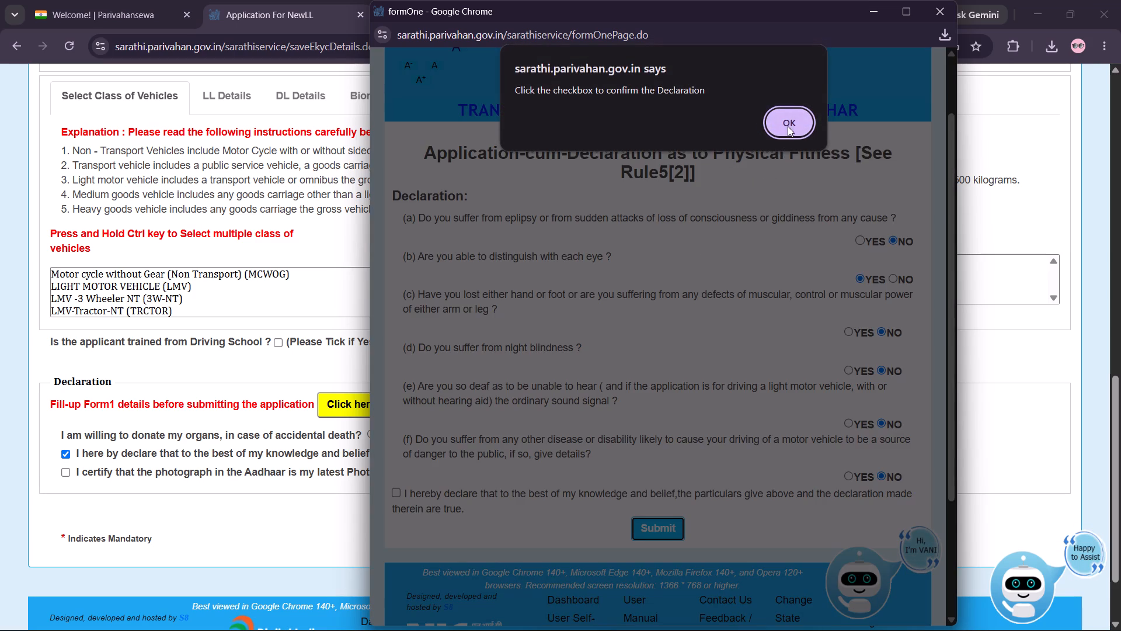
click(788, 126)
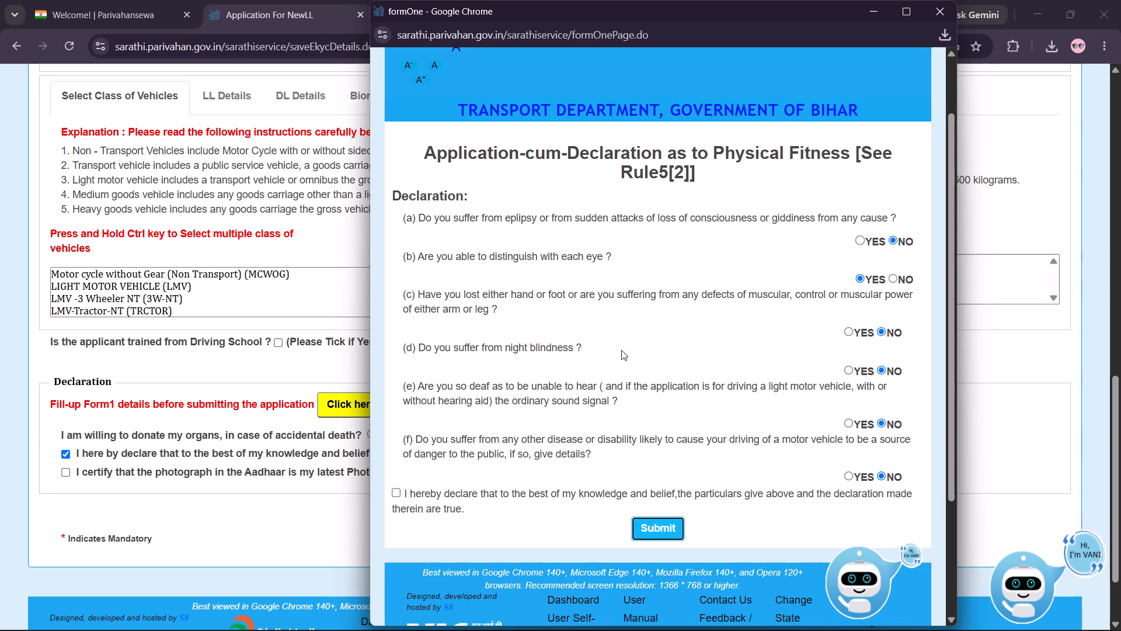
click(392, 491)
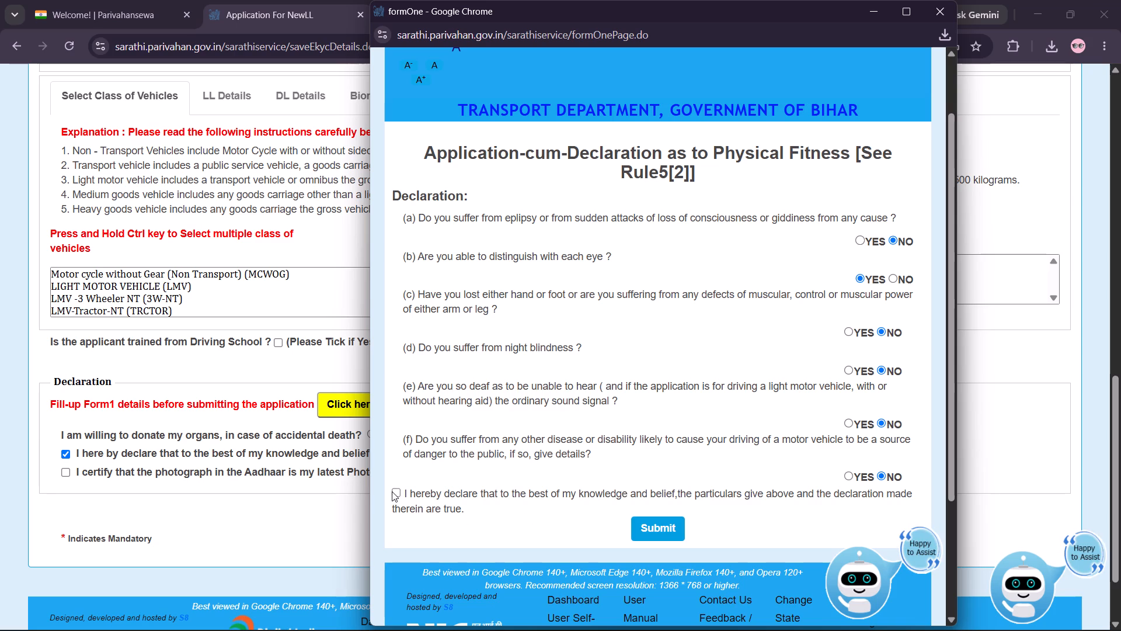
click(660, 524)
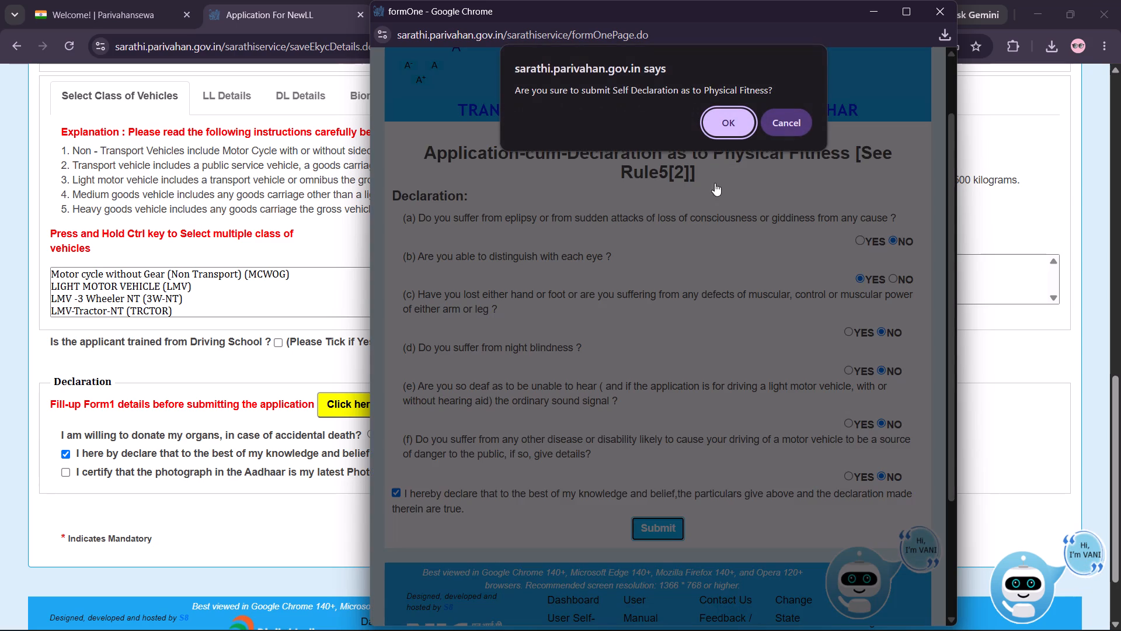
click(726, 133)
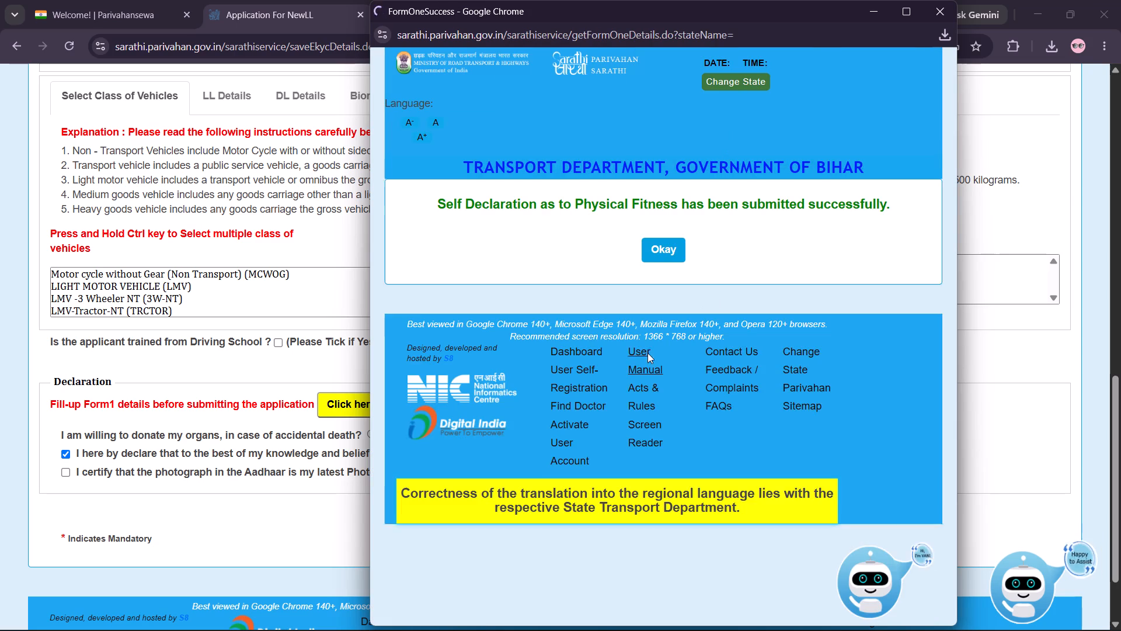
click(665, 272)
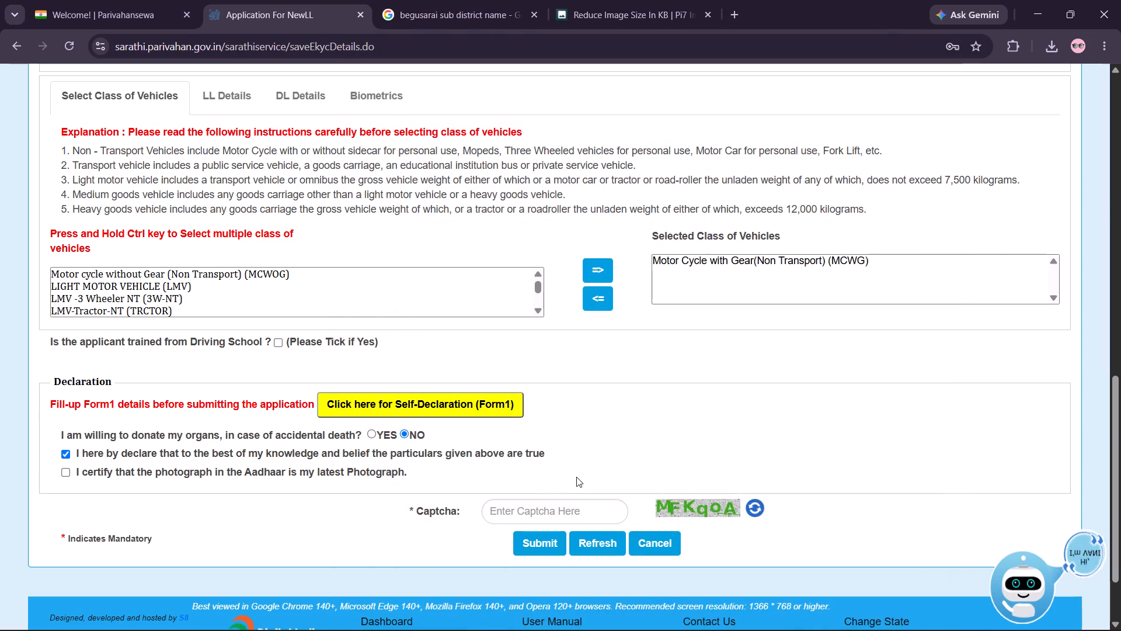
Certify that the photograph in the Aadhaar is the applicant's latest photograph.
click(66, 479)
click(64, 471)
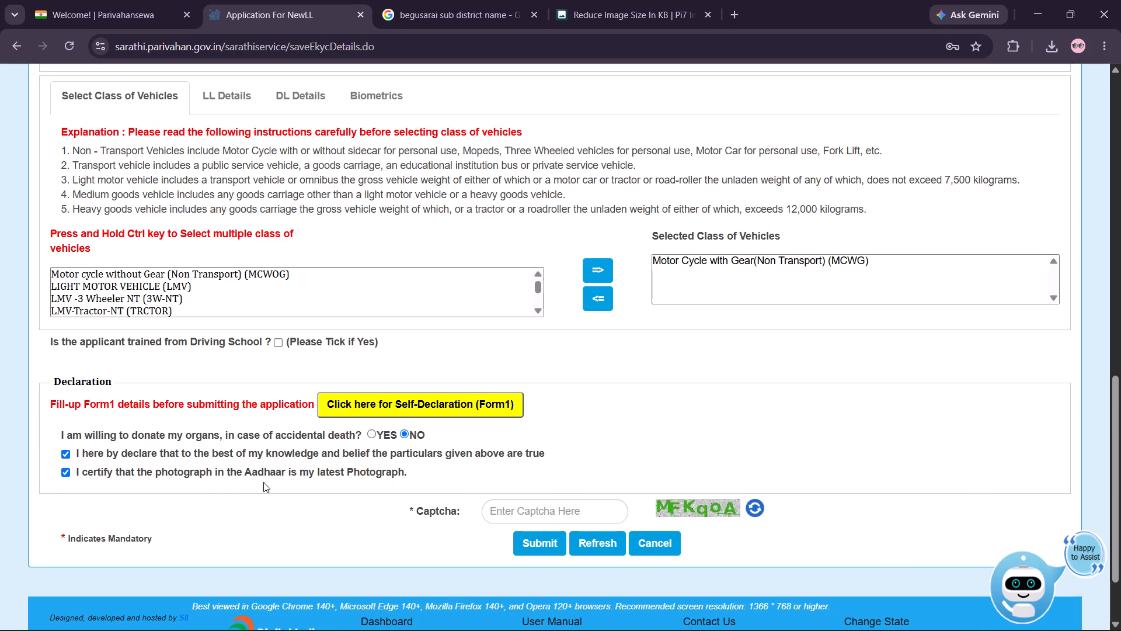
Enter the displayed captcha code for the application form, matching its upper and lower case letters.
click(504, 509)
key(m)
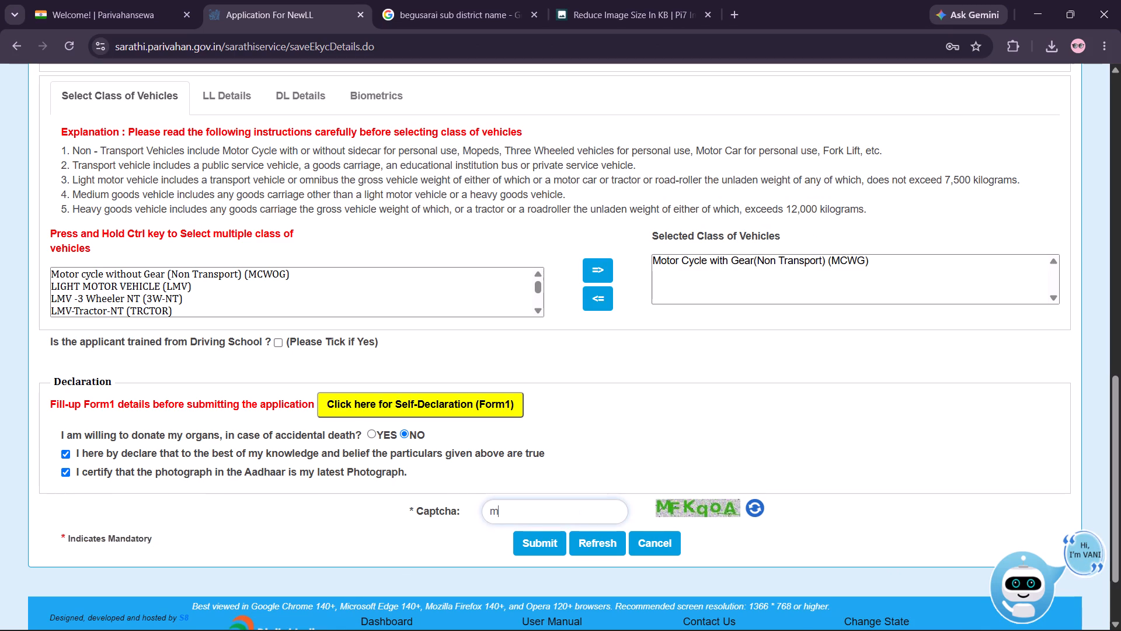
key(BackSpace)
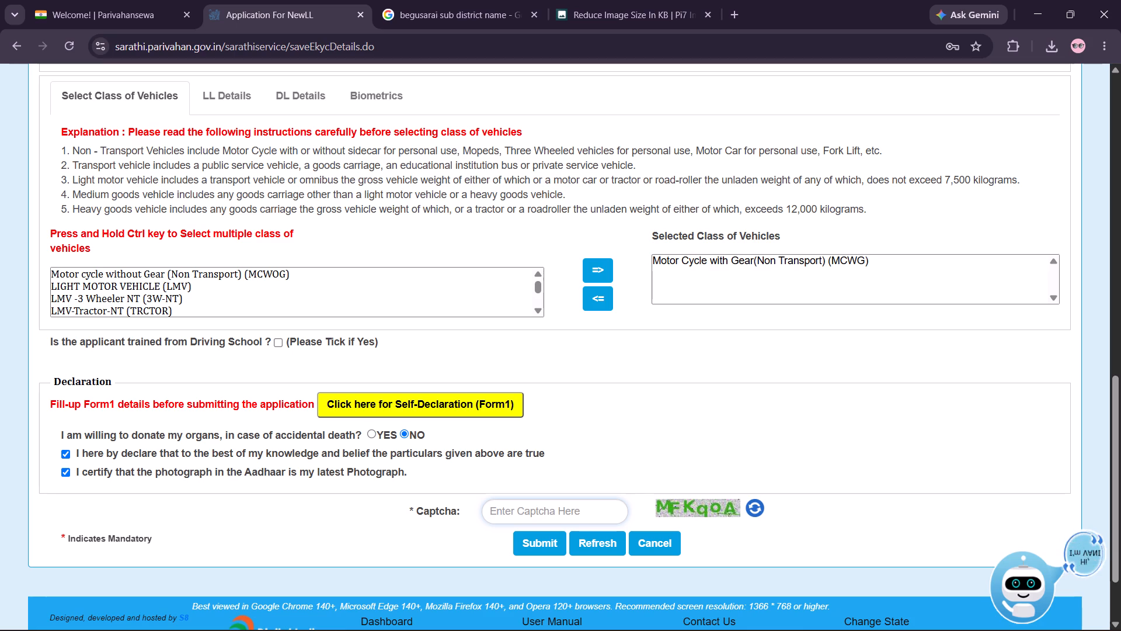
key(shift+m)
key(shift+f)
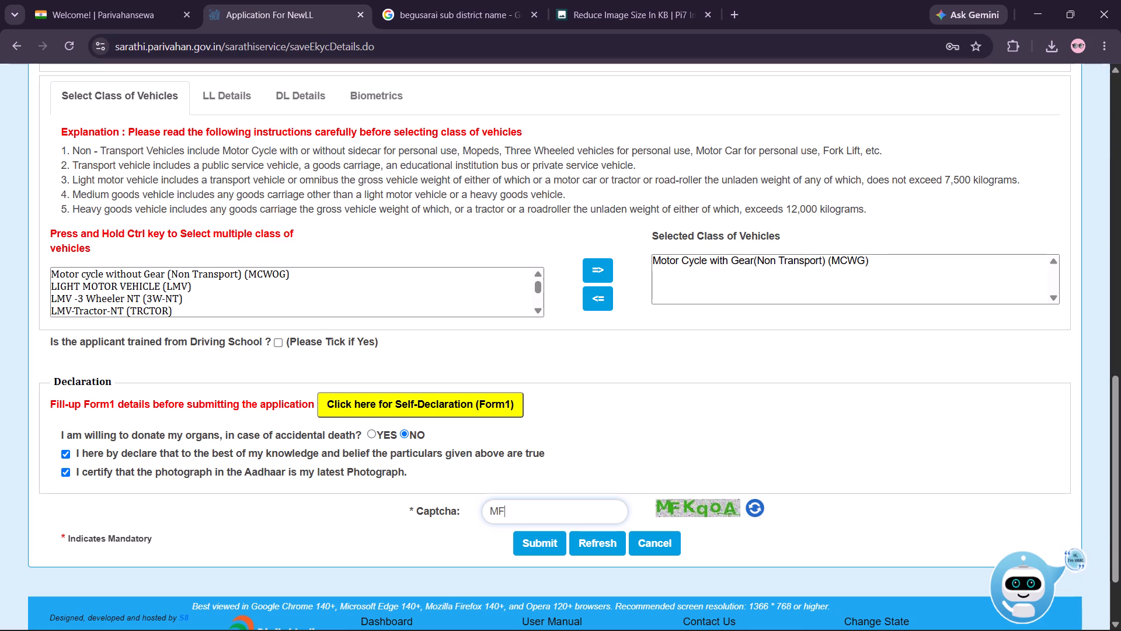
key(shift+k)
key(q)
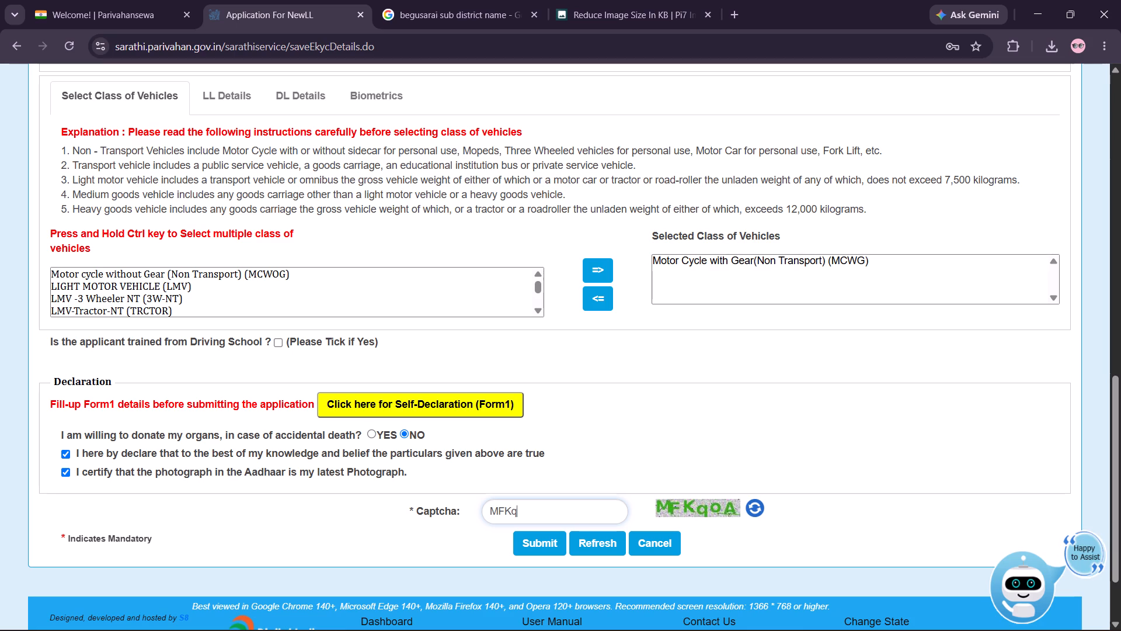
key(o)
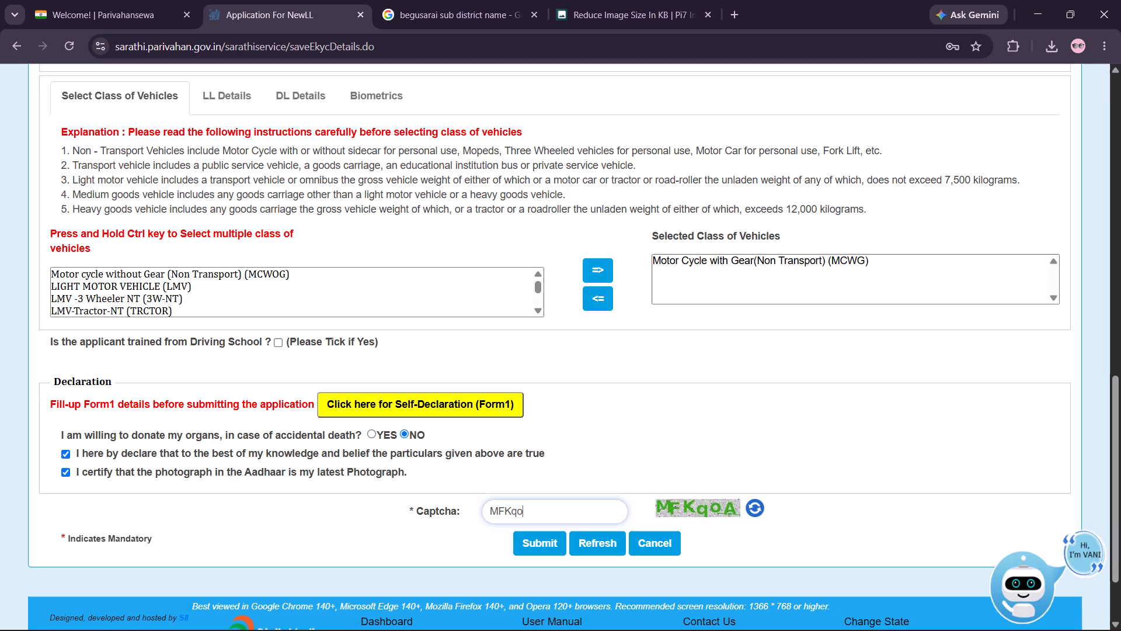
key(shift+a)
Set the applicant's relation to Father in the personal details.
scroll(504, 509, up, 1)
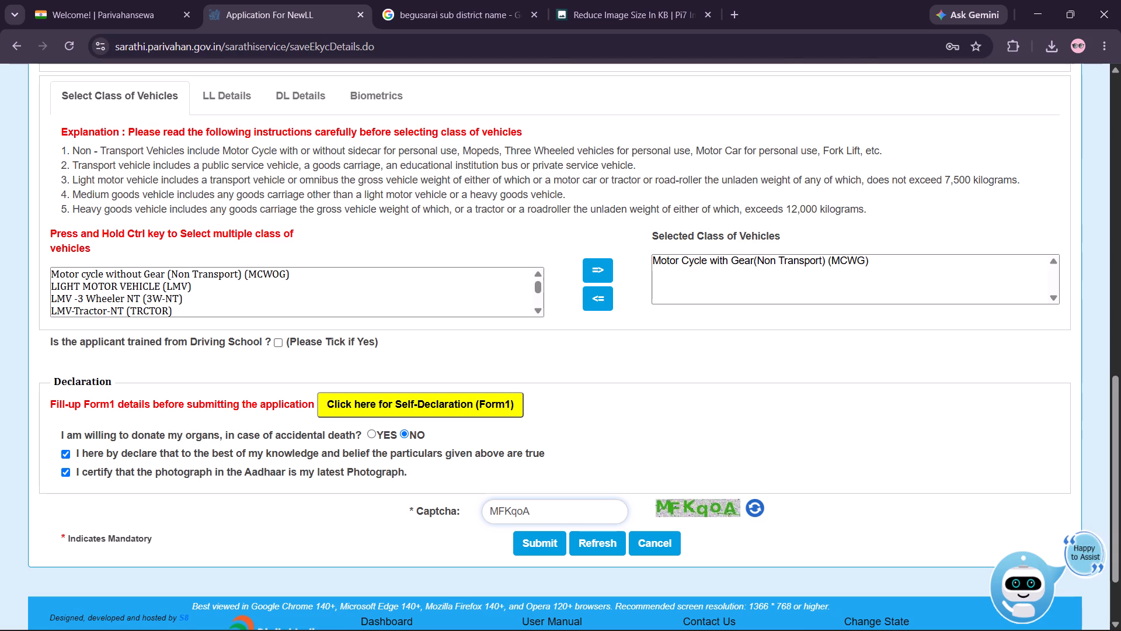
scroll(504, 509, up, 5)
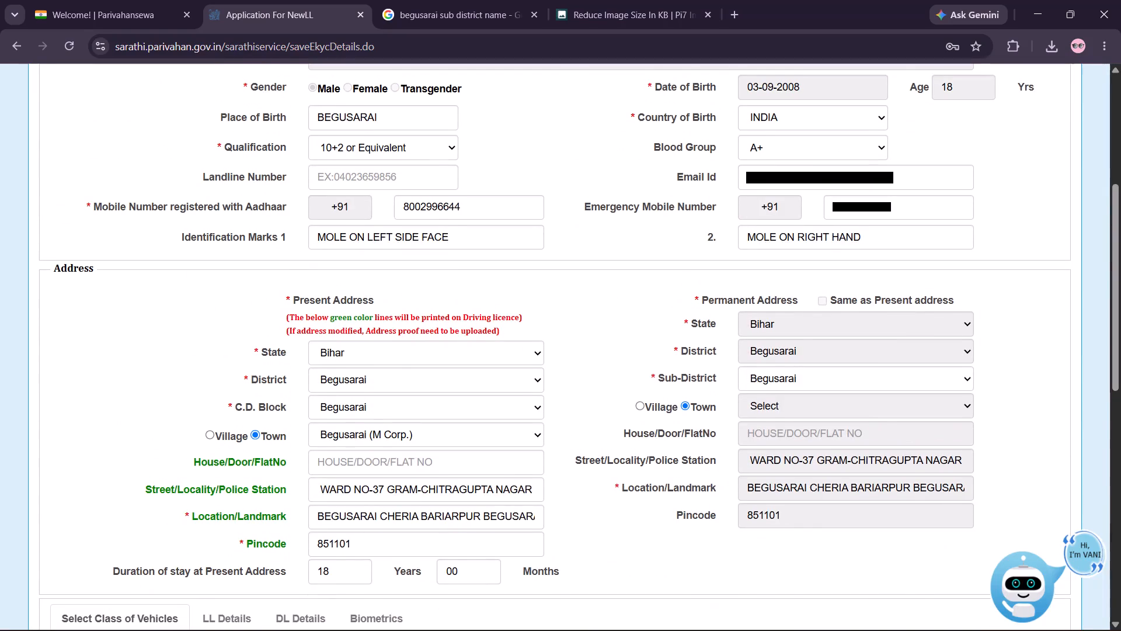
scroll(504, 509, up, 4)
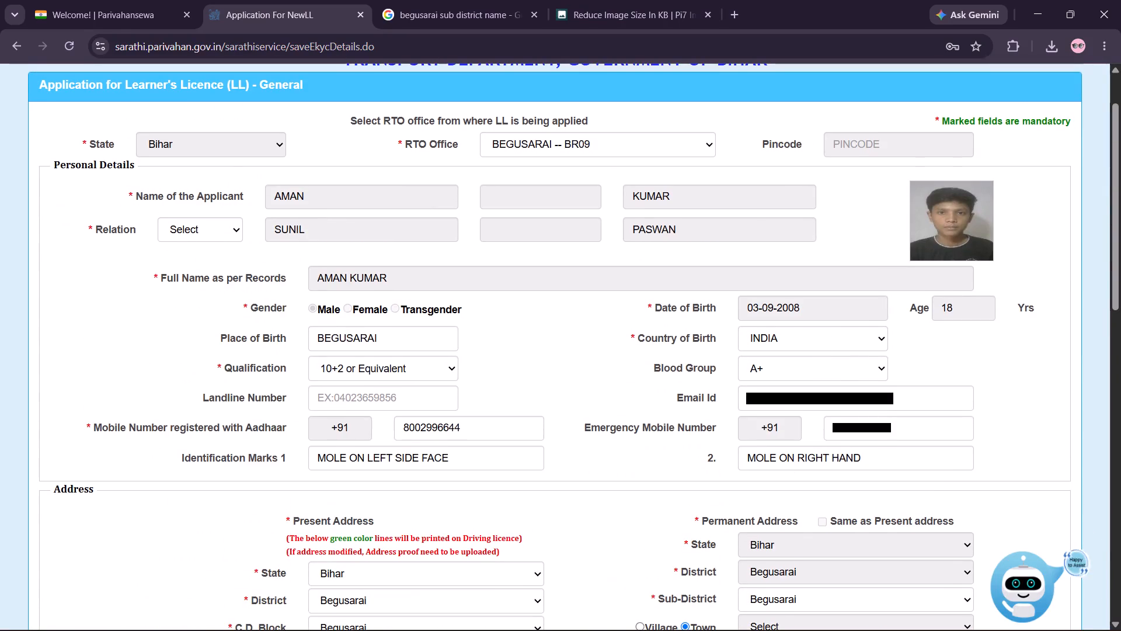
click(194, 219)
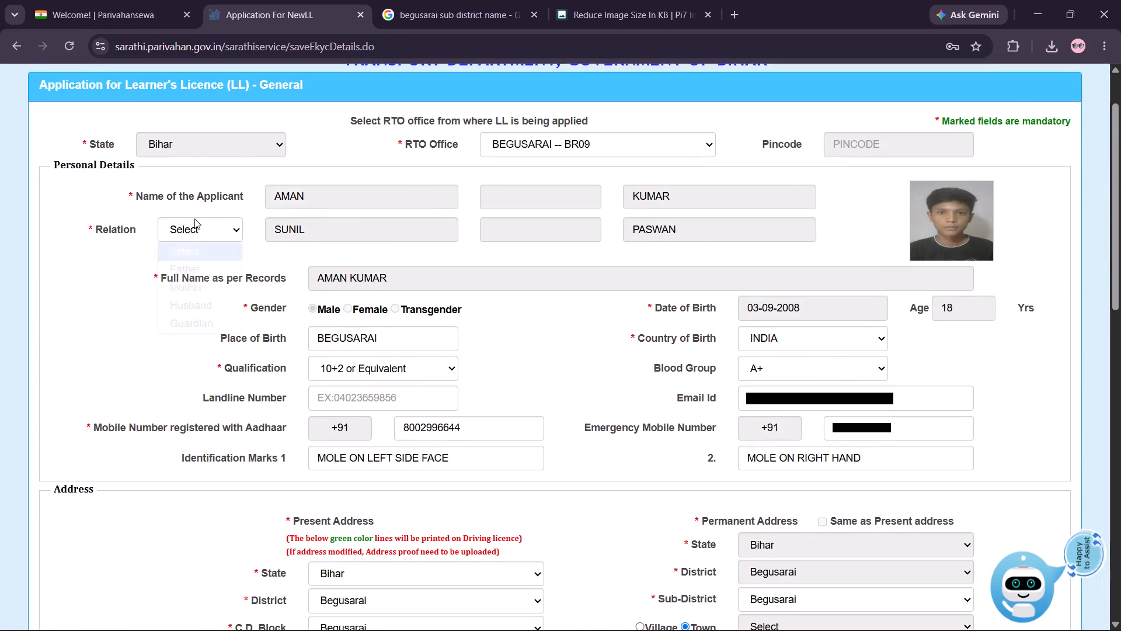
click(201, 271)
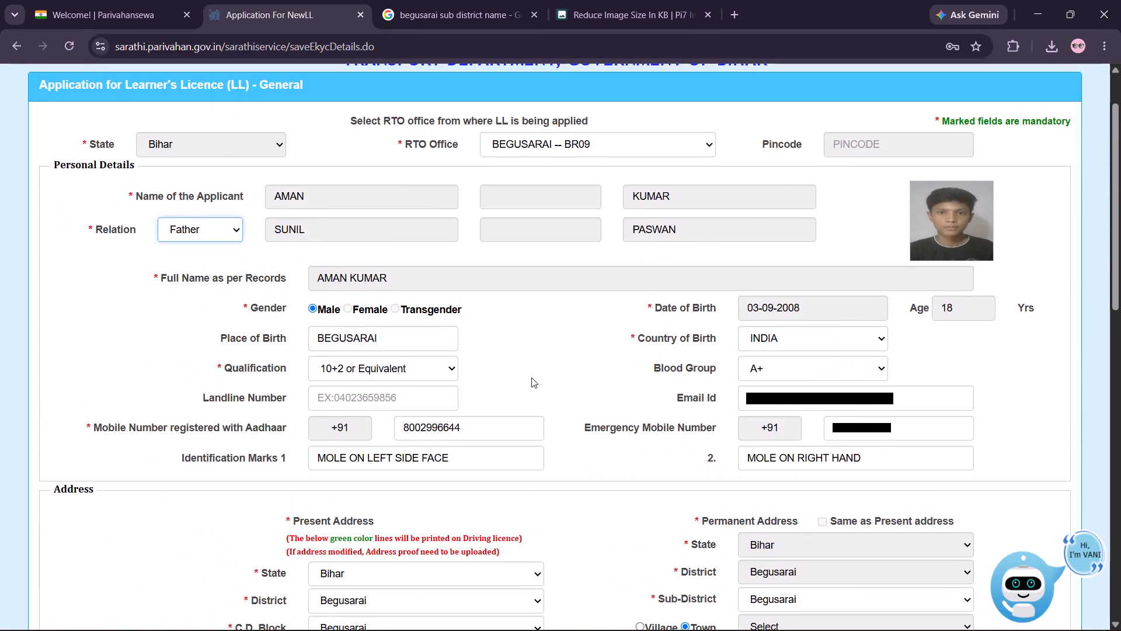
Submit the completed learner's licence application, confirming the contact mobile number, the existing-licence declaration and the submission notice.
scroll(531, 377, down, 2)
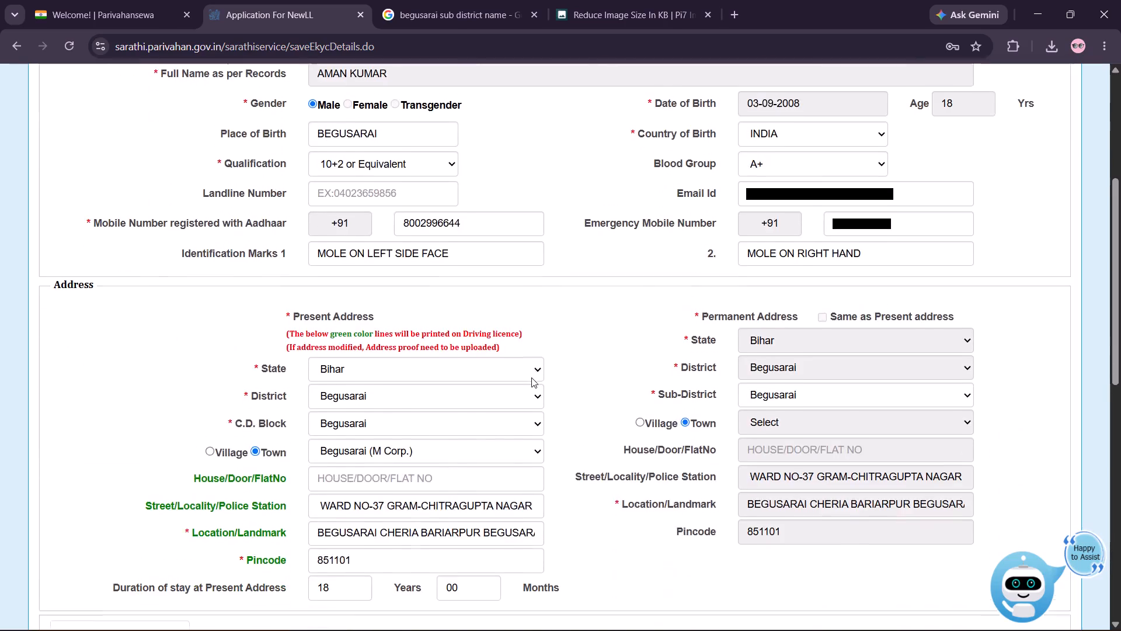
scroll(531, 377, down, 8)
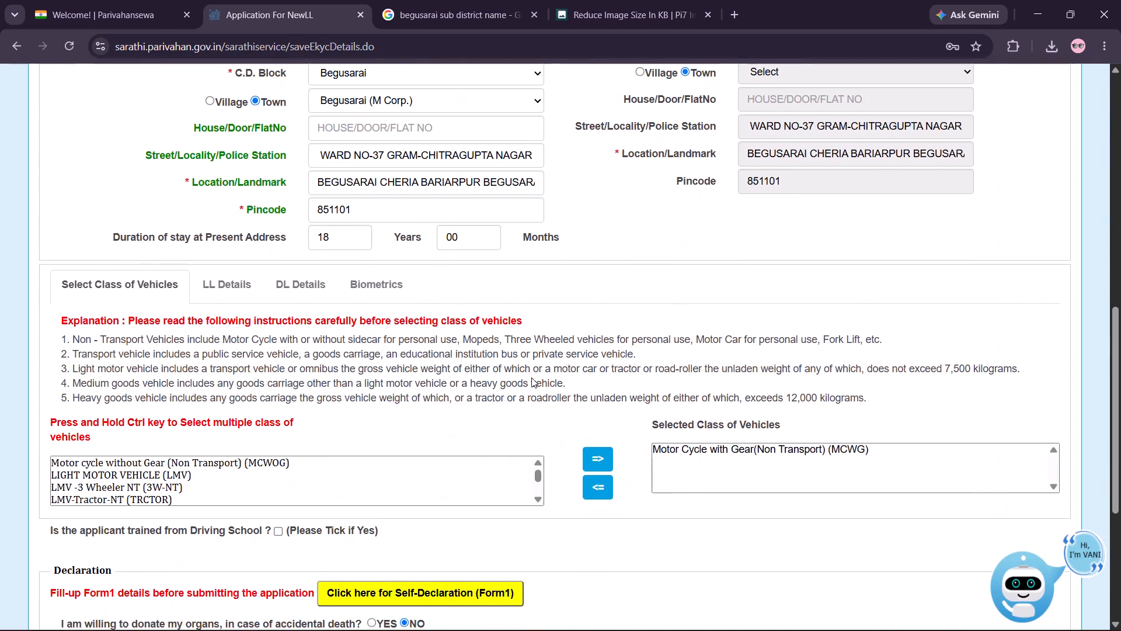
scroll(506, 498, down, 2)
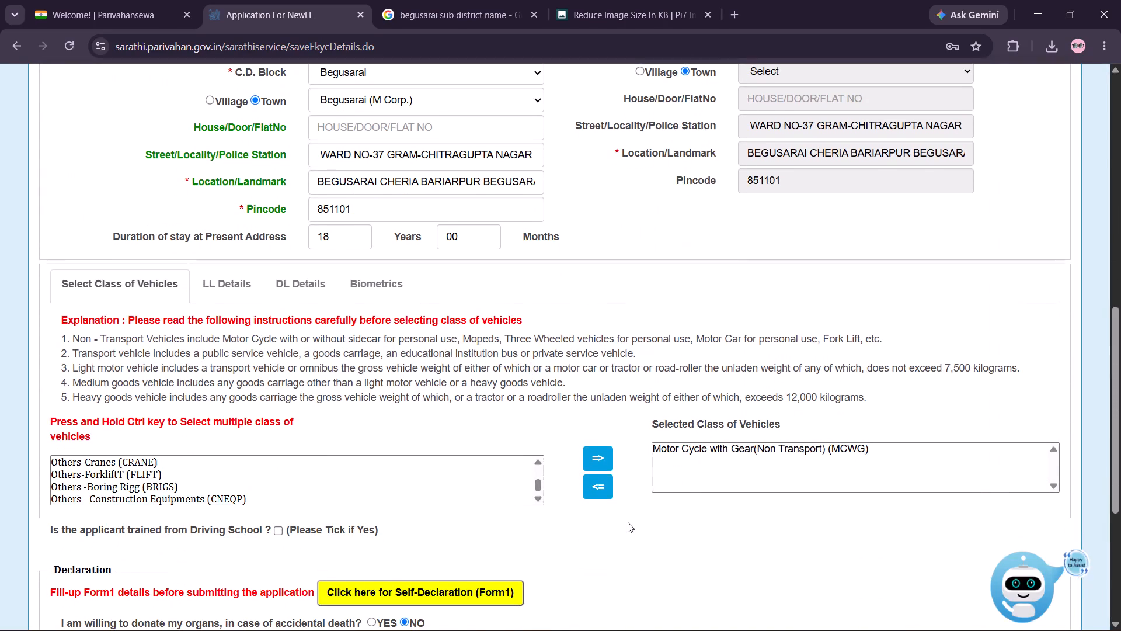
scroll(628, 522, down, 1)
scroll(448, 512, down, 1)
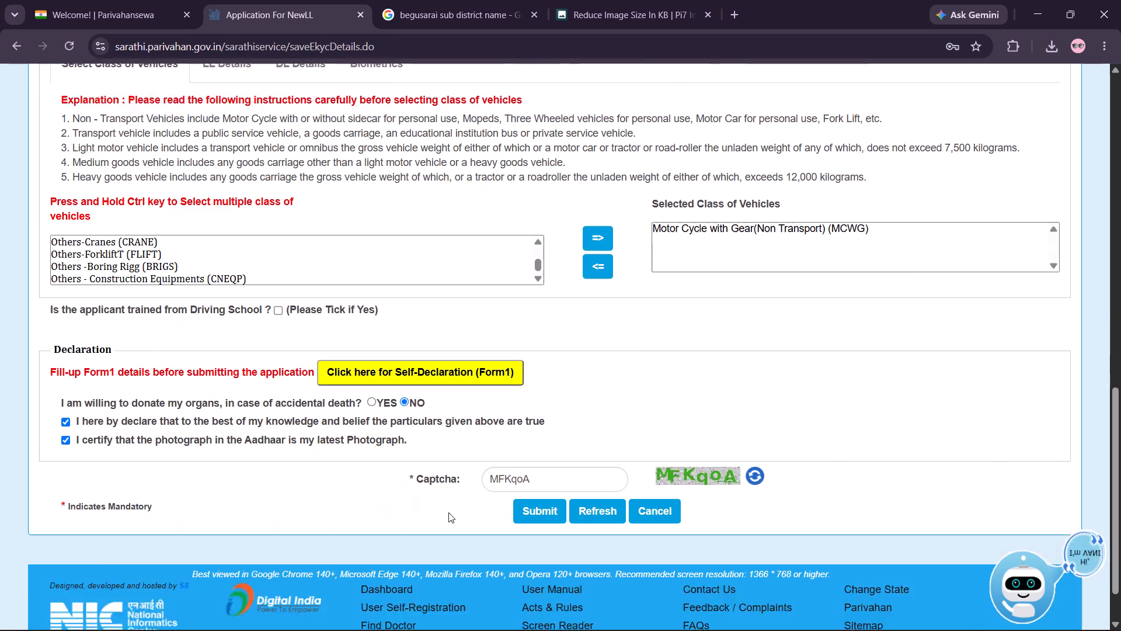
scroll(448, 512, down, 1)
click(545, 450)
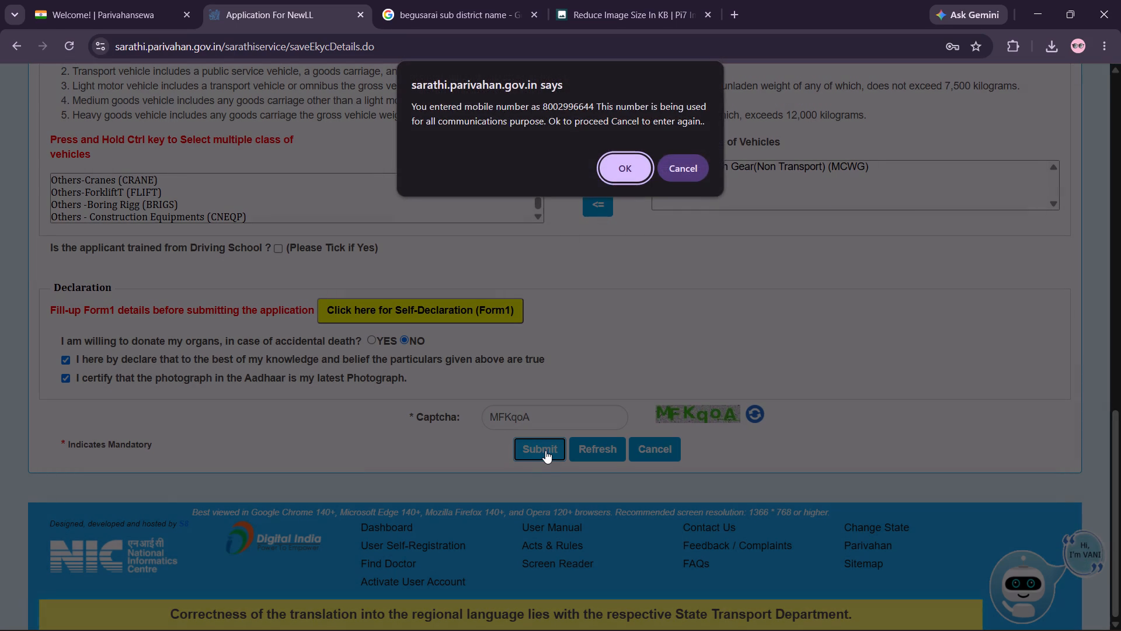
click(623, 157)
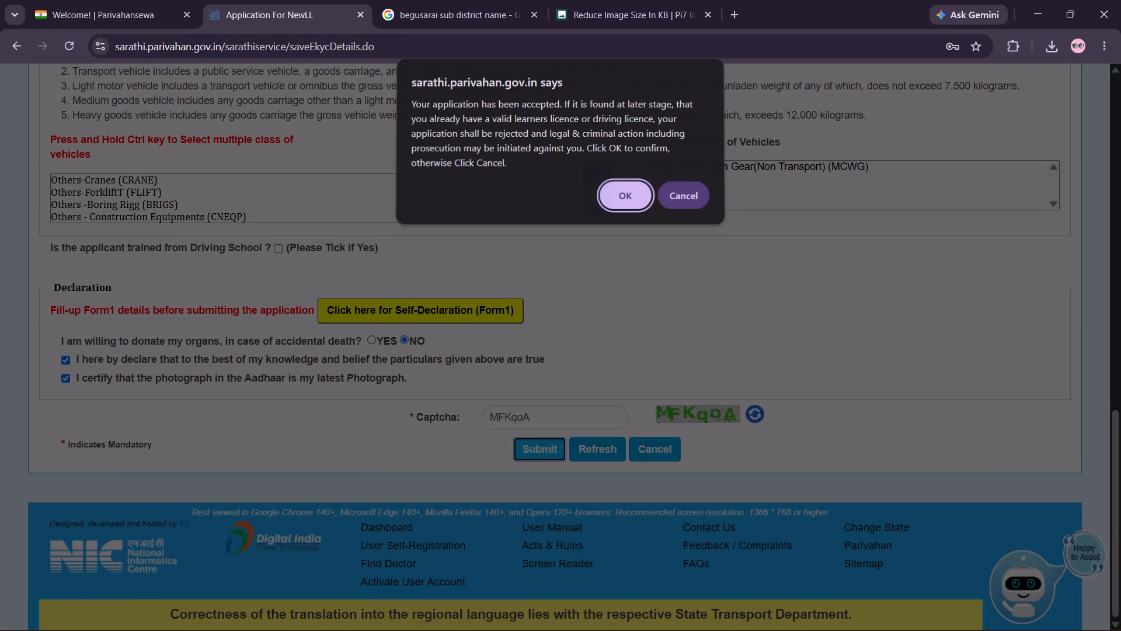
click(627, 203)
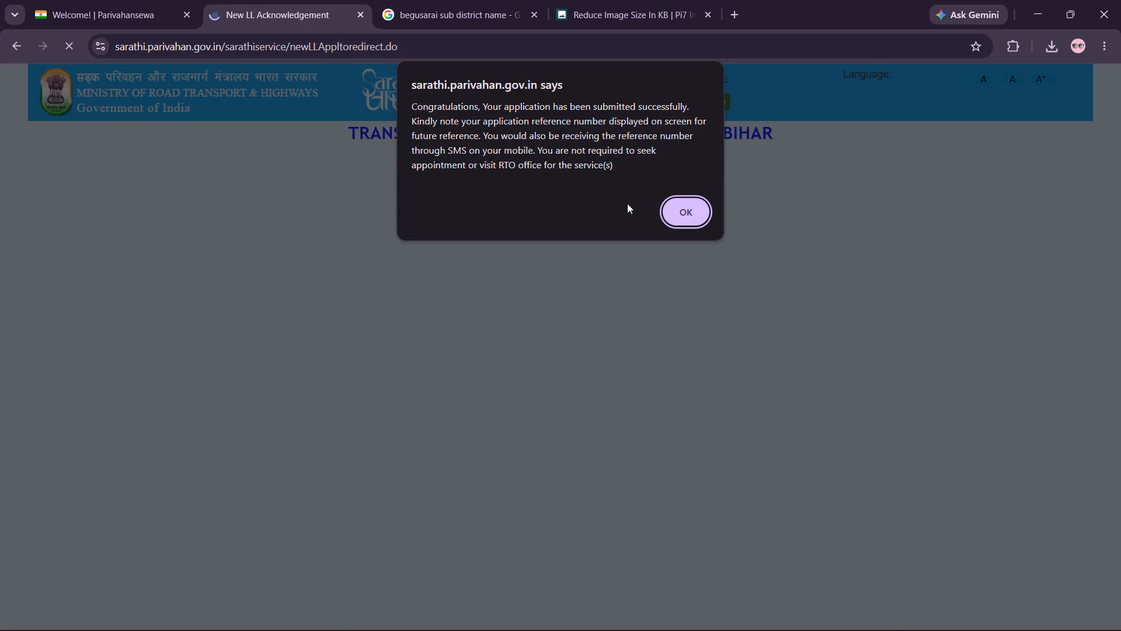
click(679, 219)
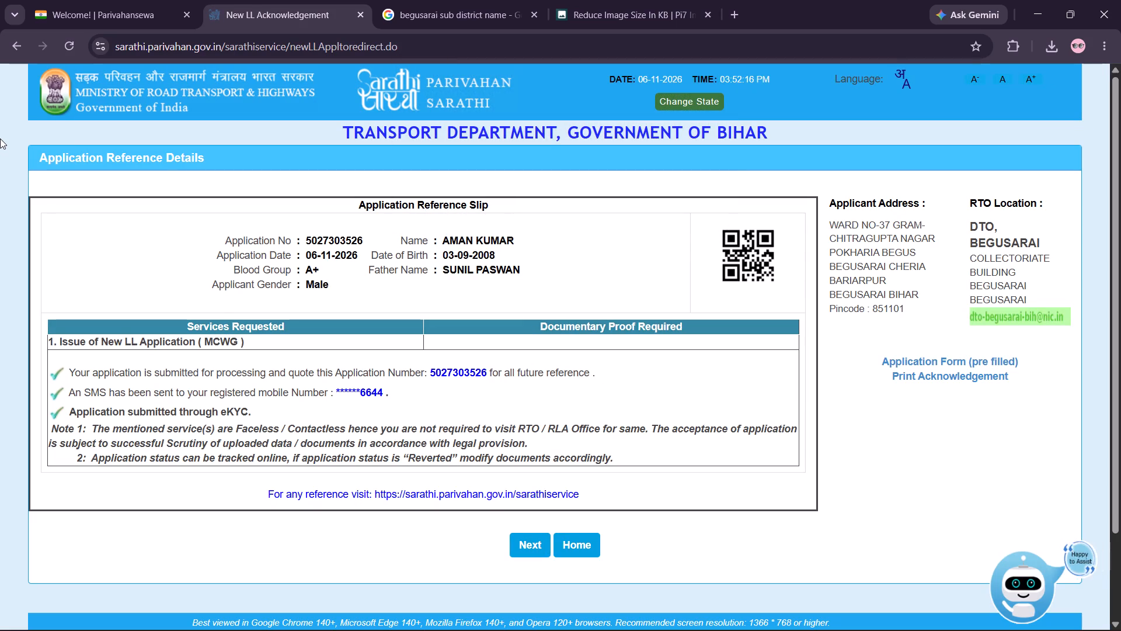
Capture a screen snip of the application reference slip with its reference details and applicant address.
key(shift+super+s)
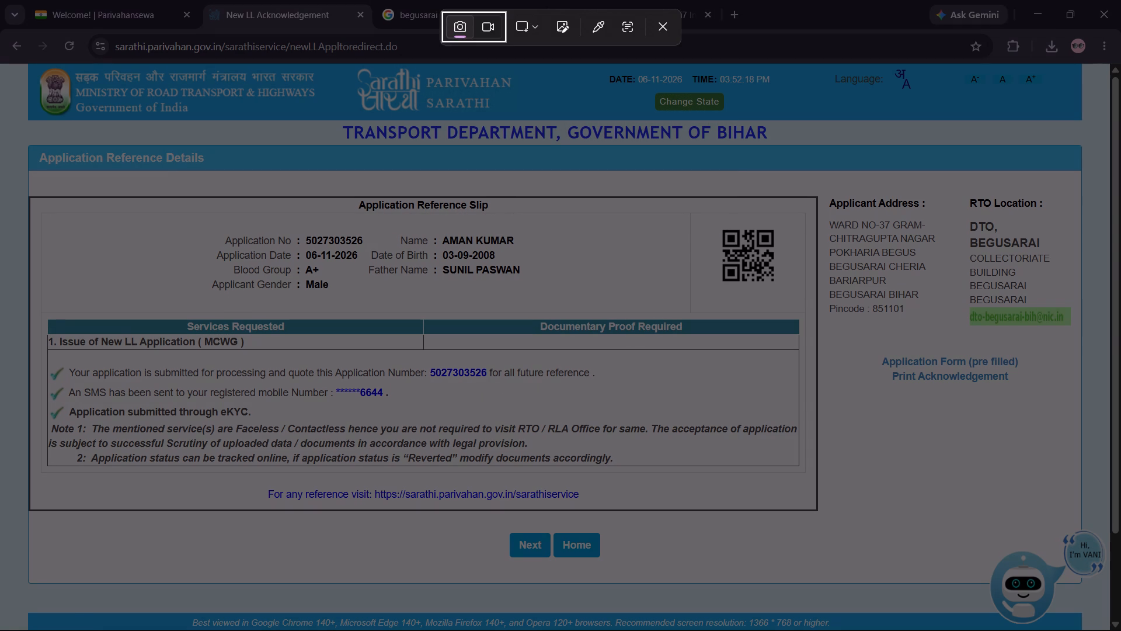
drag(4, 98, 976, 620)
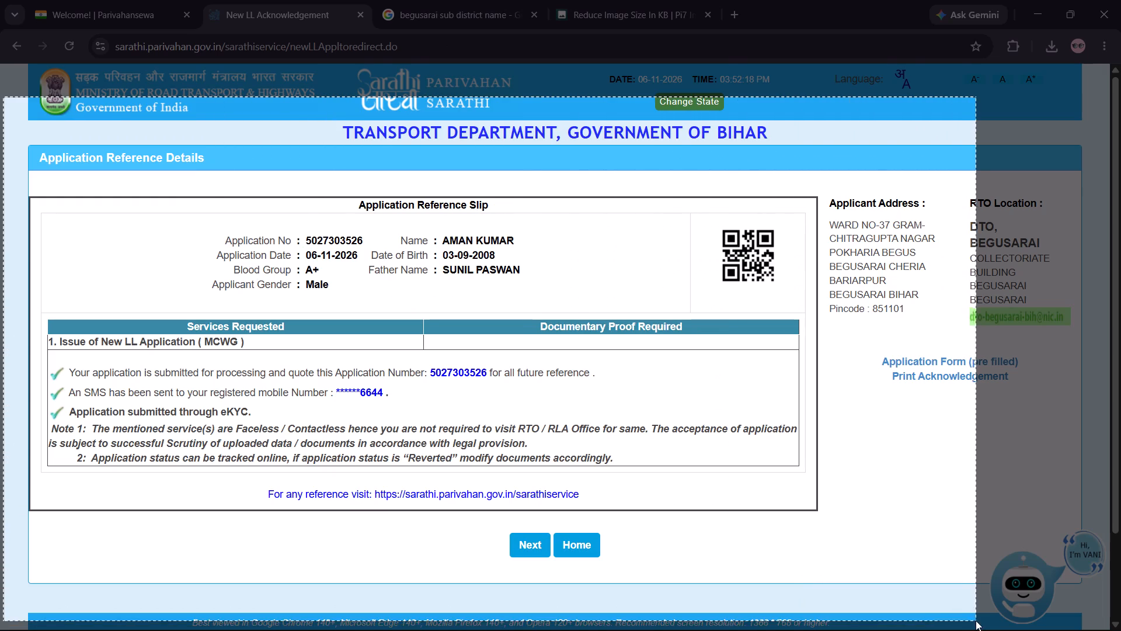
drag(976, 620, 978, 620)
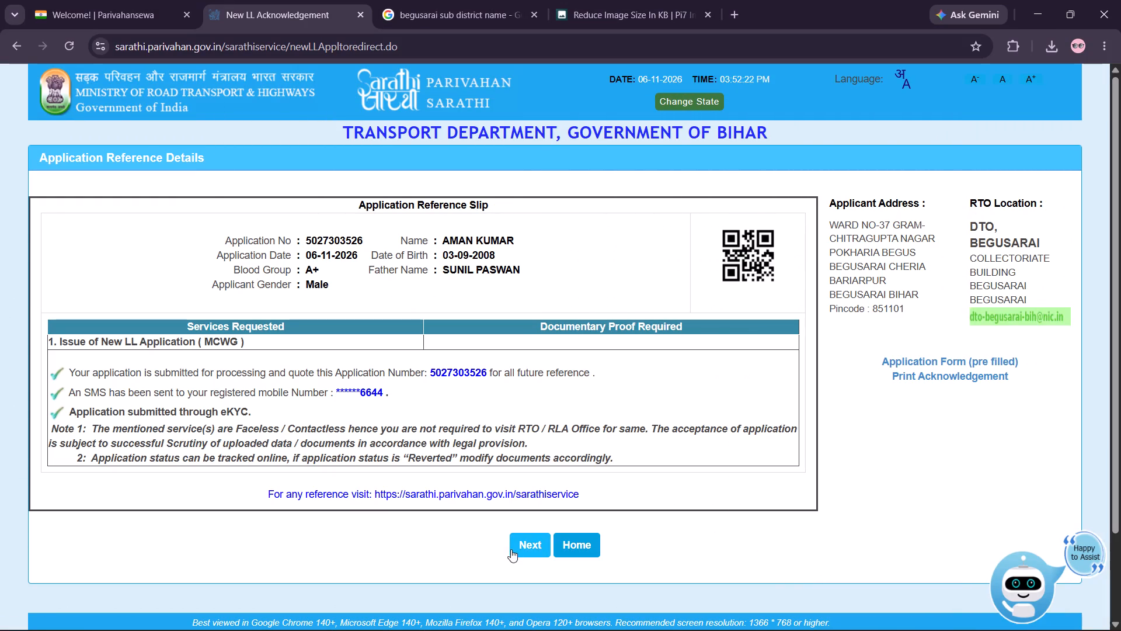
Continue from the reference slip to the application status form and try to submit it with the displayed captcha code.
click(536, 543)
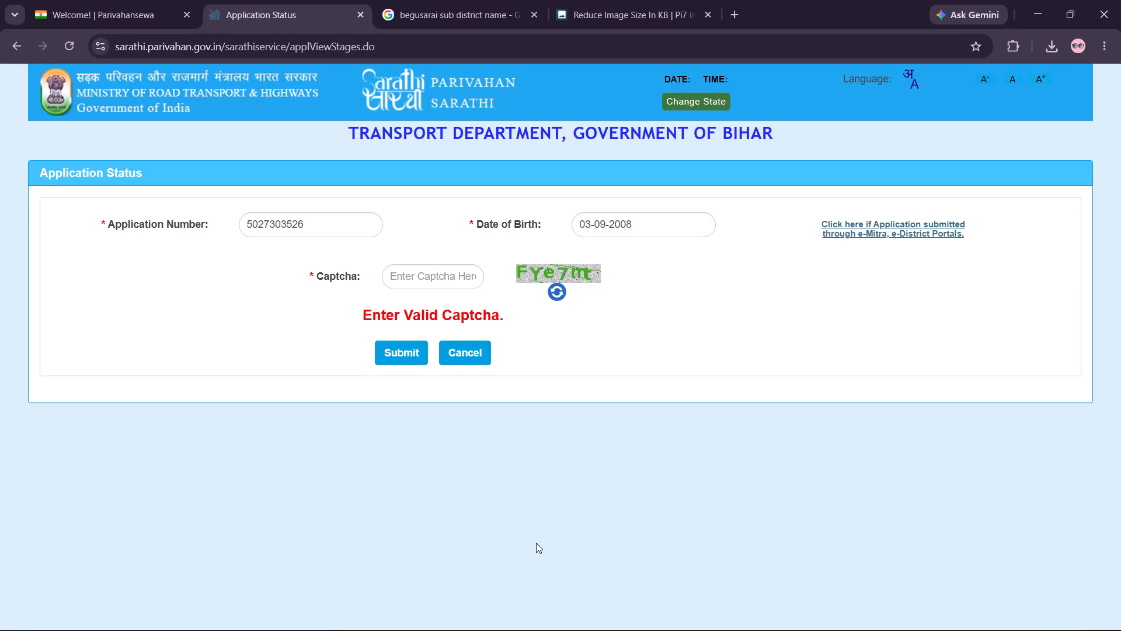
click(407, 269)
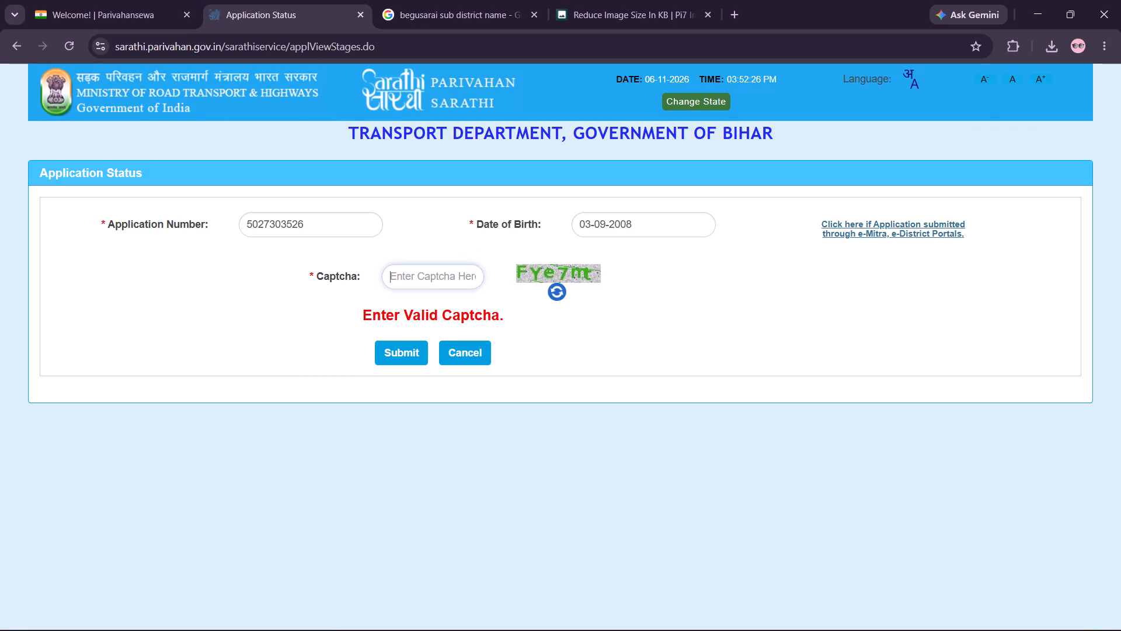
key(shift+f)
key(shift+y)
key(e)
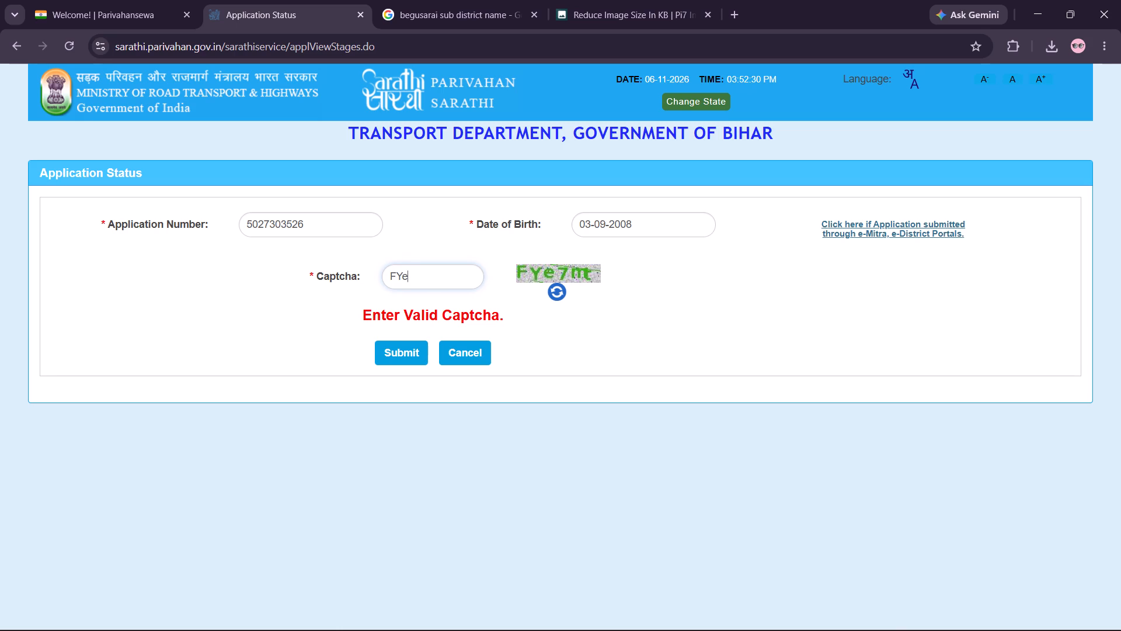
key(7)
text(mt)
click(405, 350)
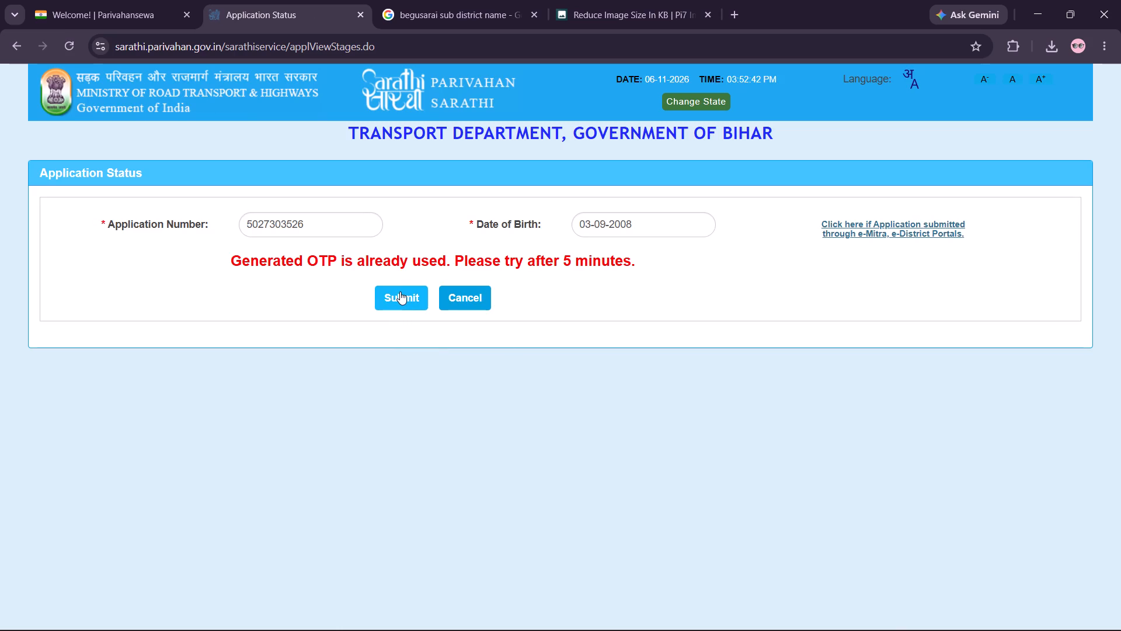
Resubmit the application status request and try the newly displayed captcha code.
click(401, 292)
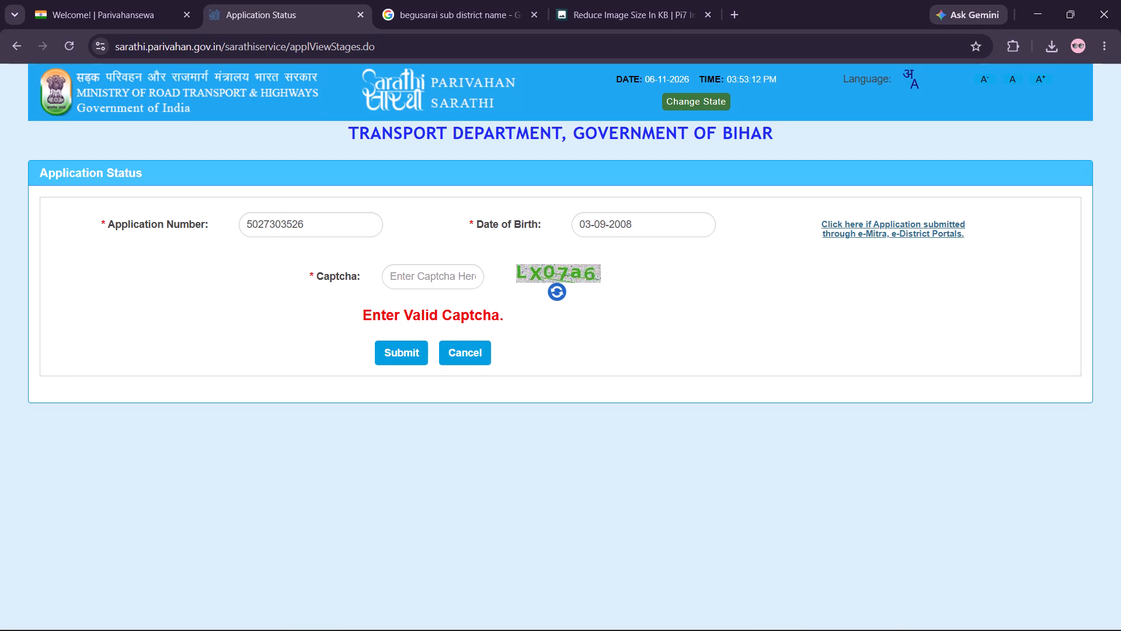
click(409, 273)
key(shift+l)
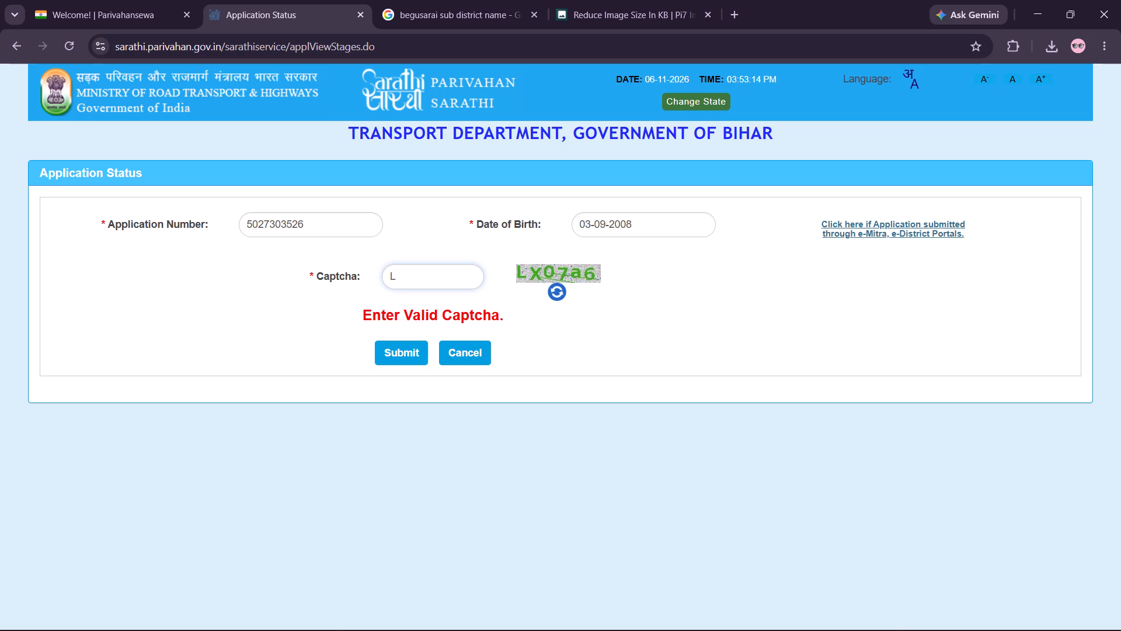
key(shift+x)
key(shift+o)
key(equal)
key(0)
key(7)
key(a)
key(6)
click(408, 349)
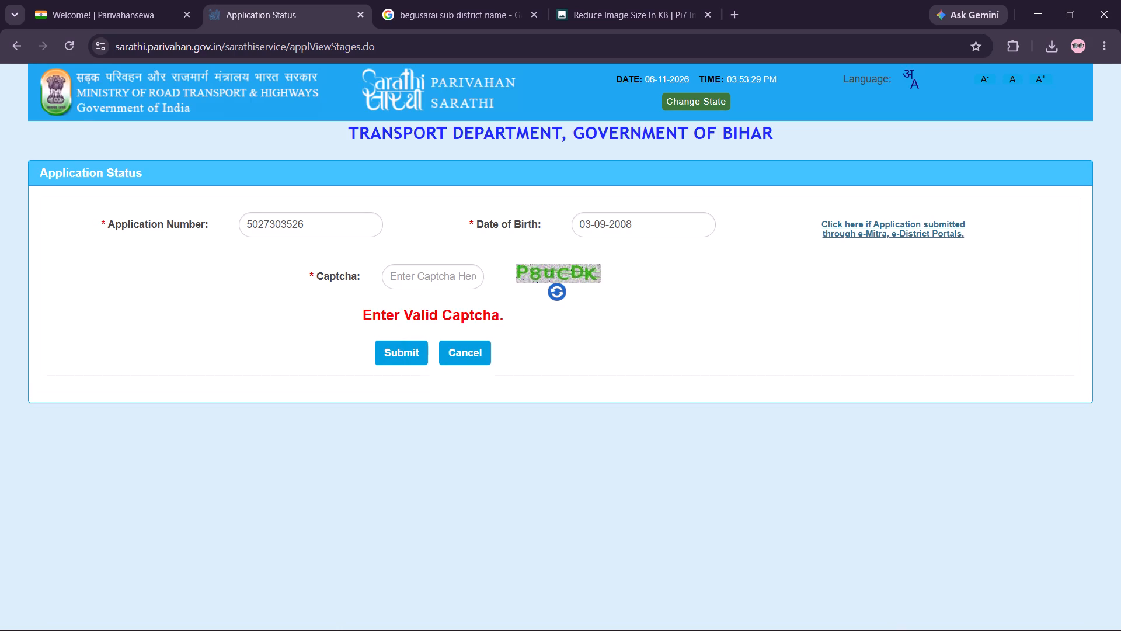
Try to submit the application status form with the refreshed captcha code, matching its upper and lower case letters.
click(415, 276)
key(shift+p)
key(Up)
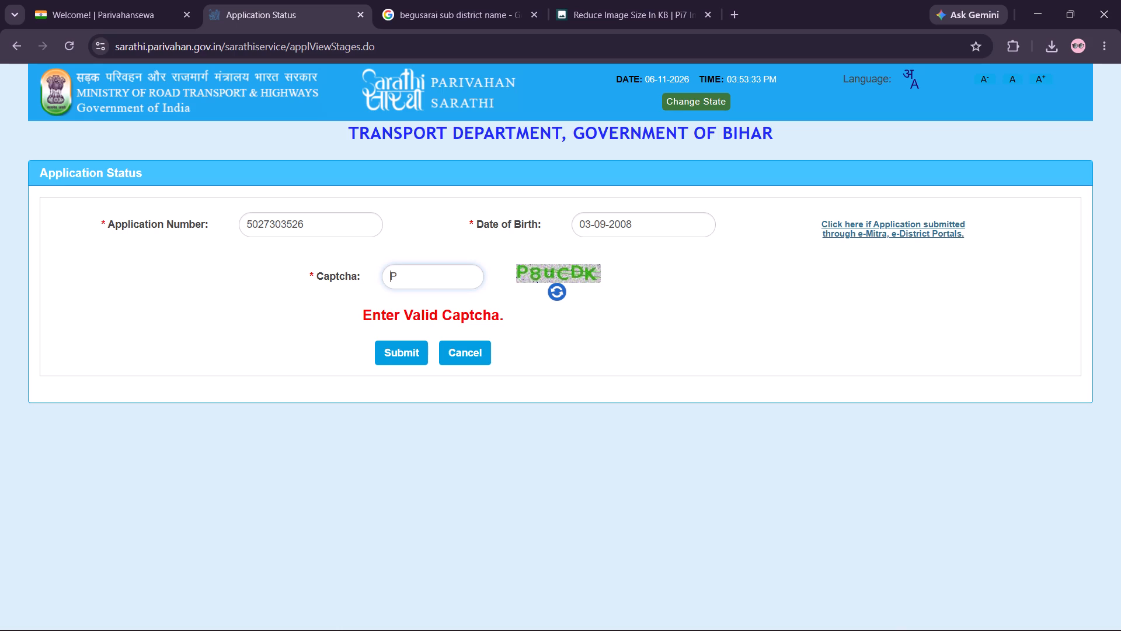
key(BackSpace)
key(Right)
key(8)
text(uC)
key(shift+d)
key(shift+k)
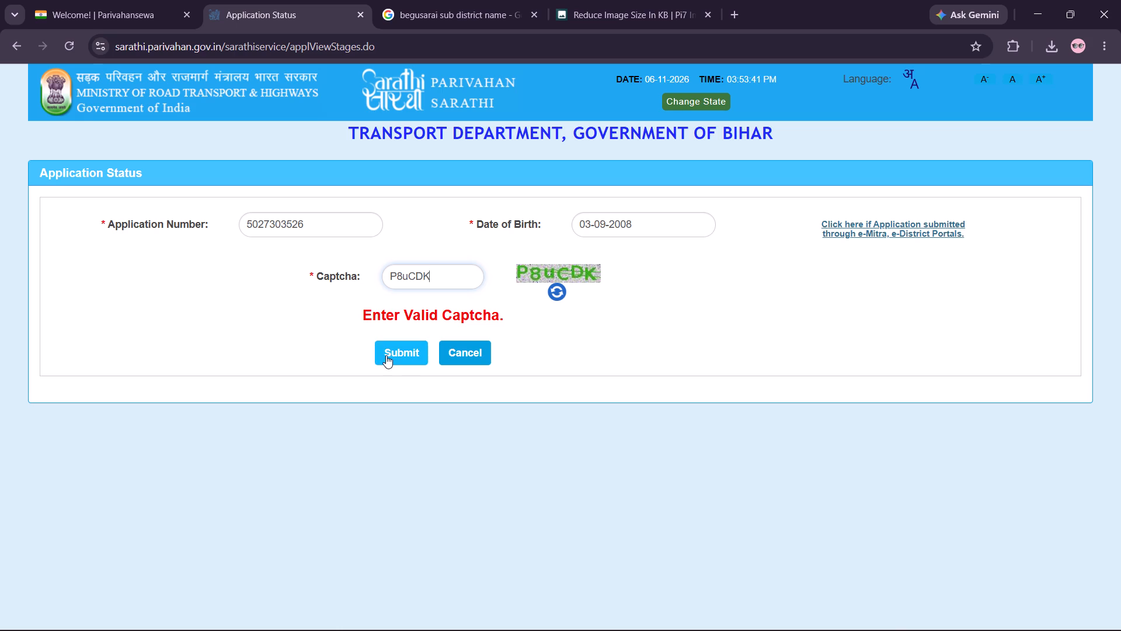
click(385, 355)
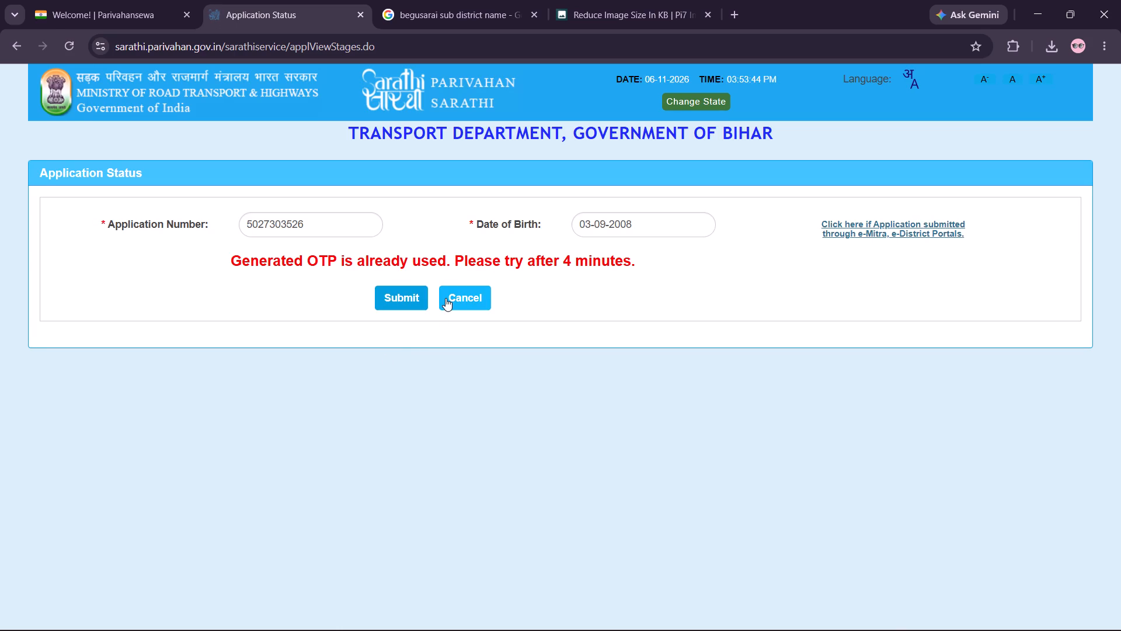
Resubmit the application status request and activate captcha entry for another attempt.
click(407, 290)
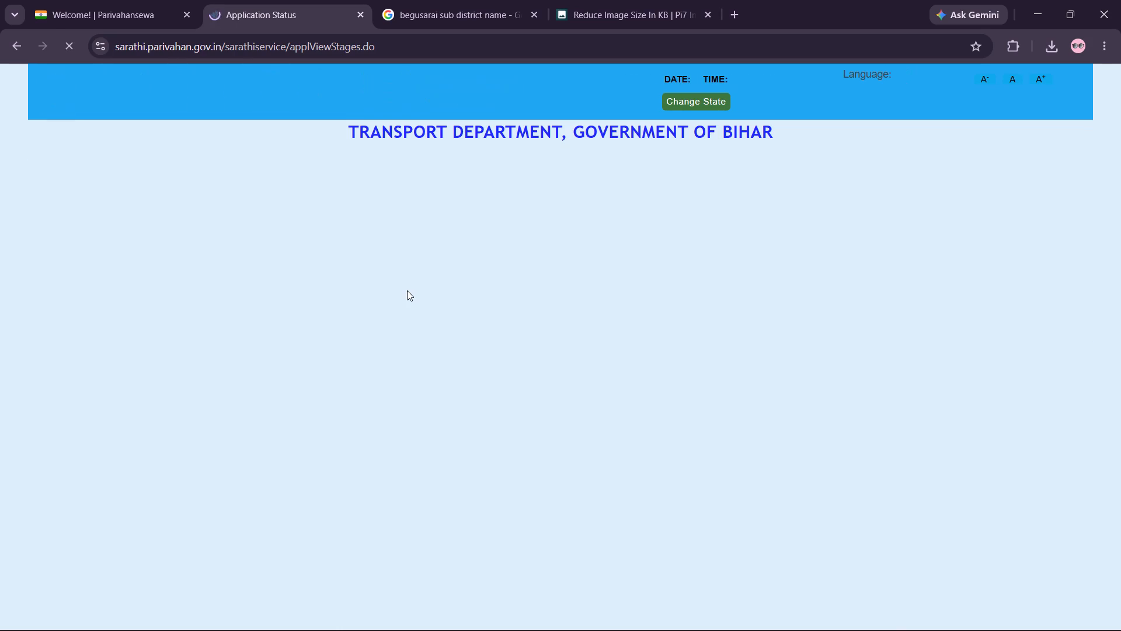
click(433, 274)
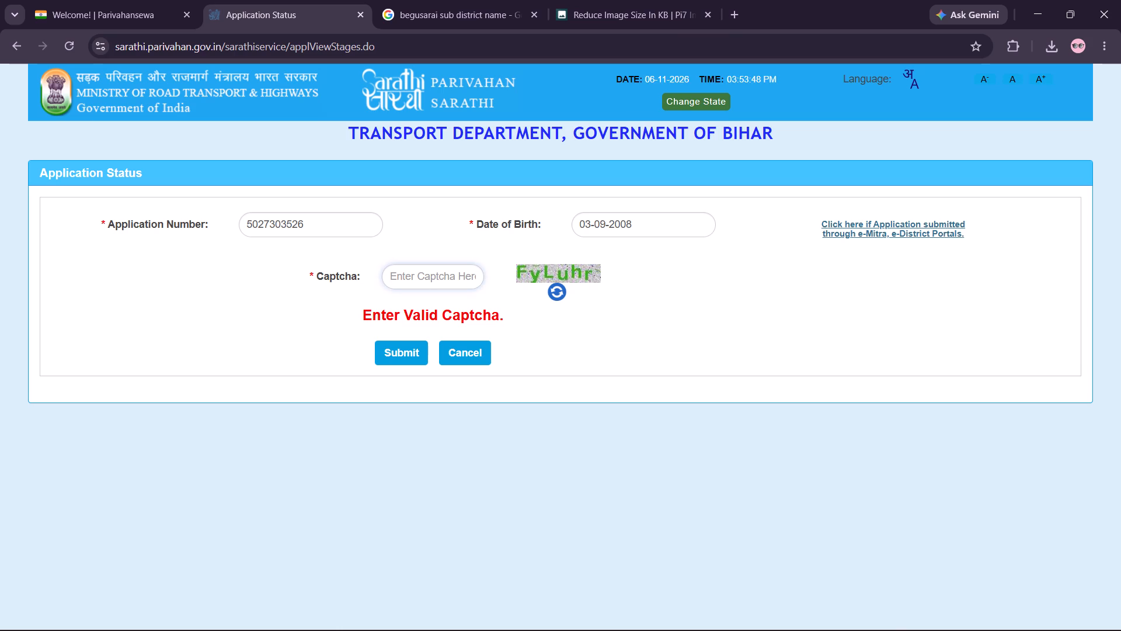
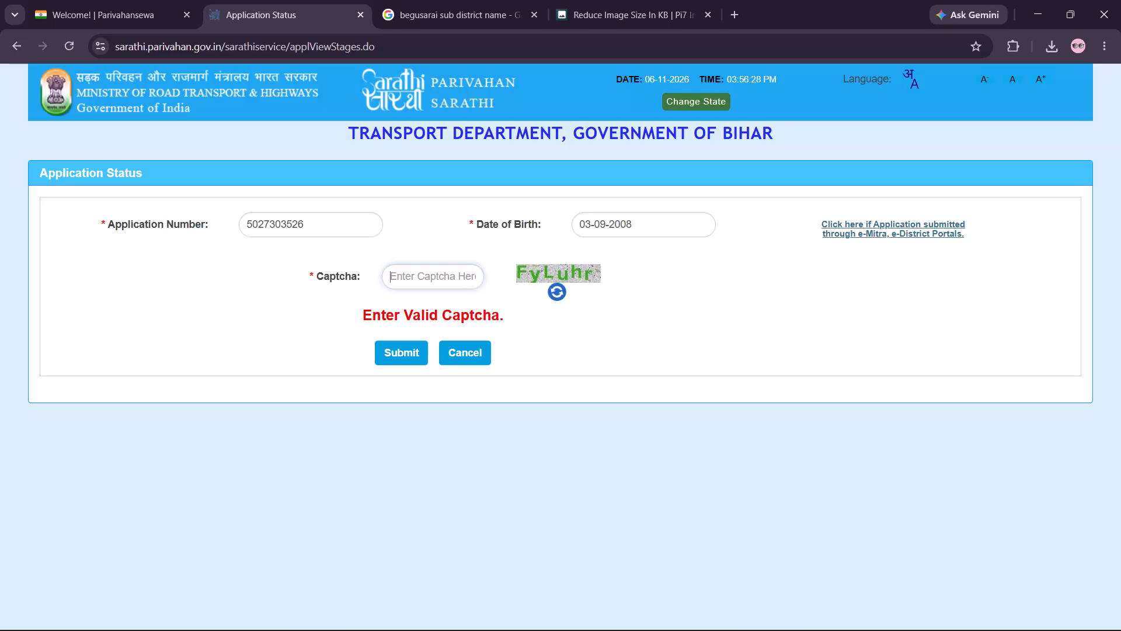
Enter the displayed captcha code in the application status form, matching its upper and lower case letters.
key(shift+f)
key(y)
key(shift+l)
text(uhr)
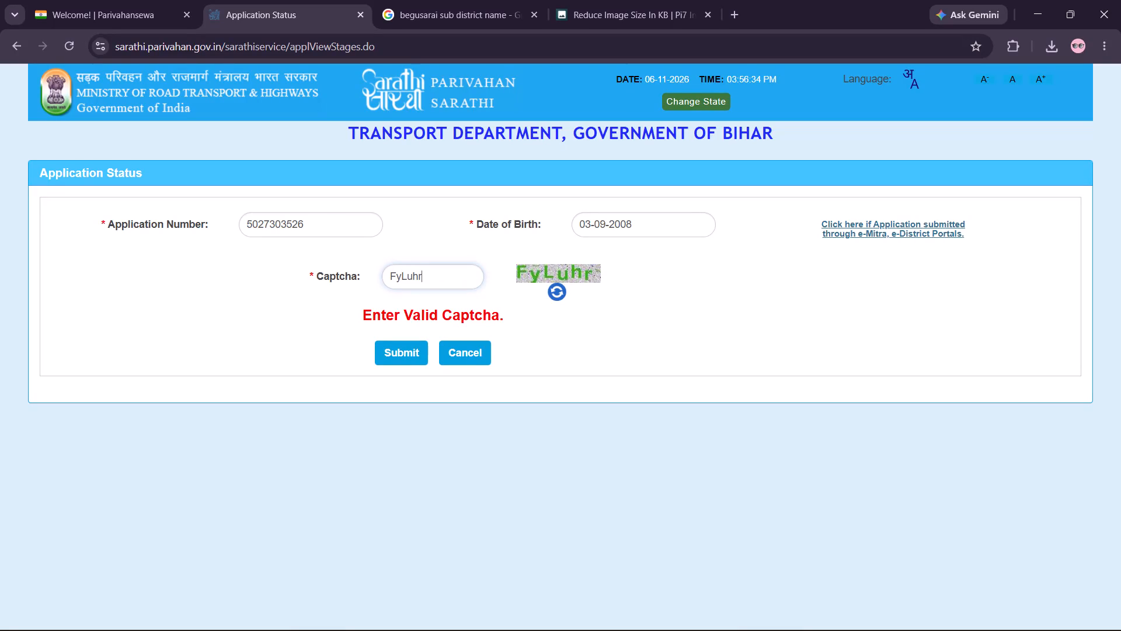
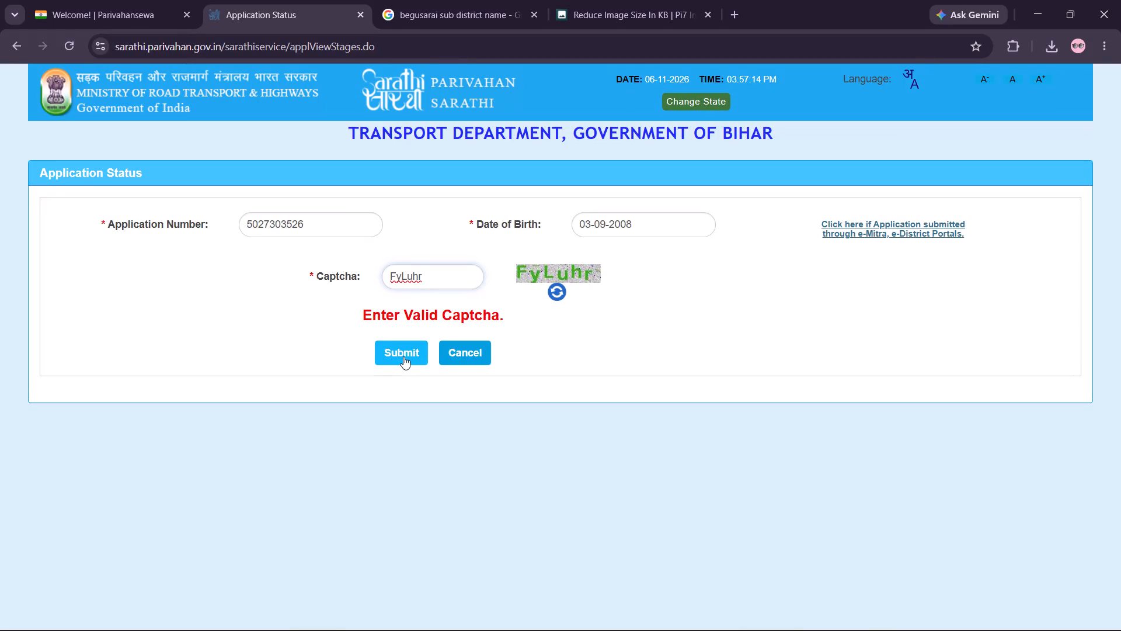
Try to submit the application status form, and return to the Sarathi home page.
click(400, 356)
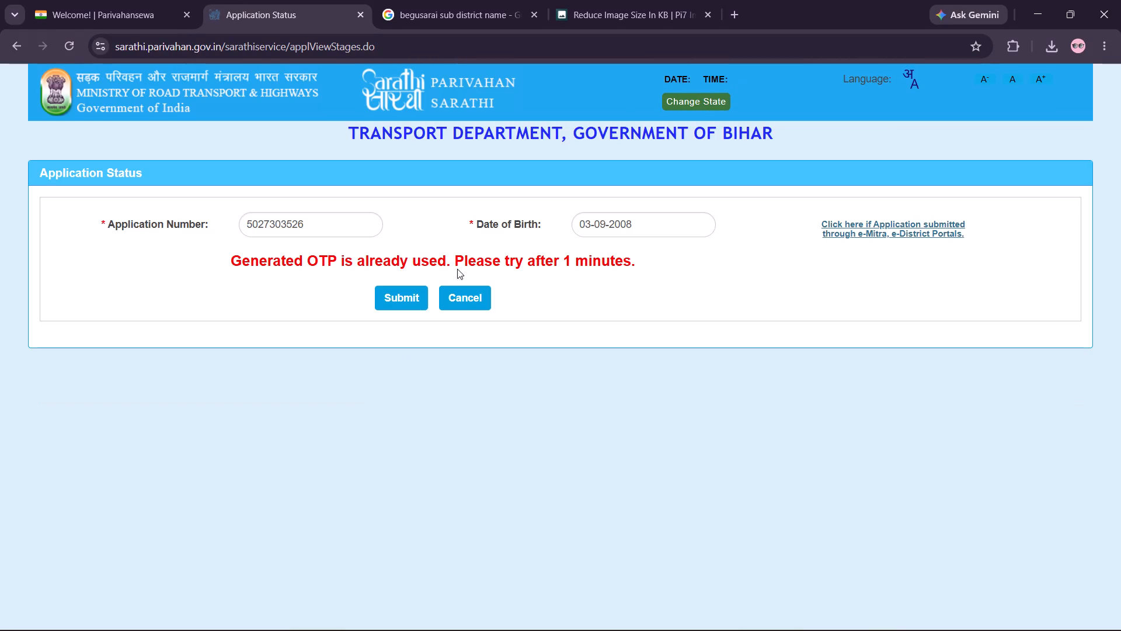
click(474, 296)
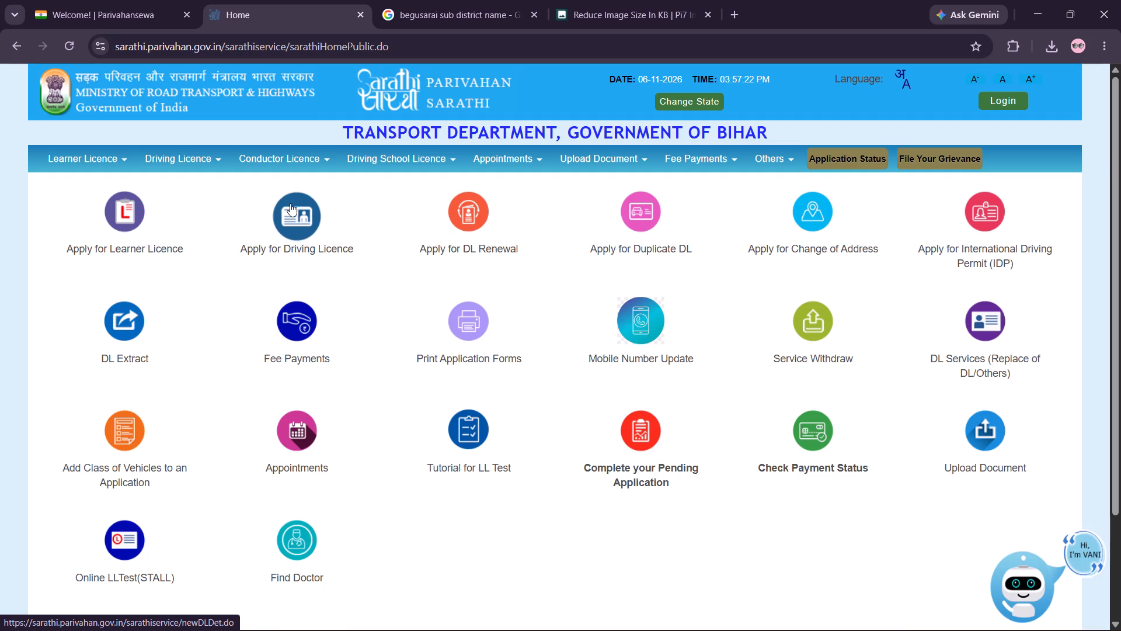
Start a new learner's licence application past the stage instructions and choose General as the applicant category.
click(129, 224)
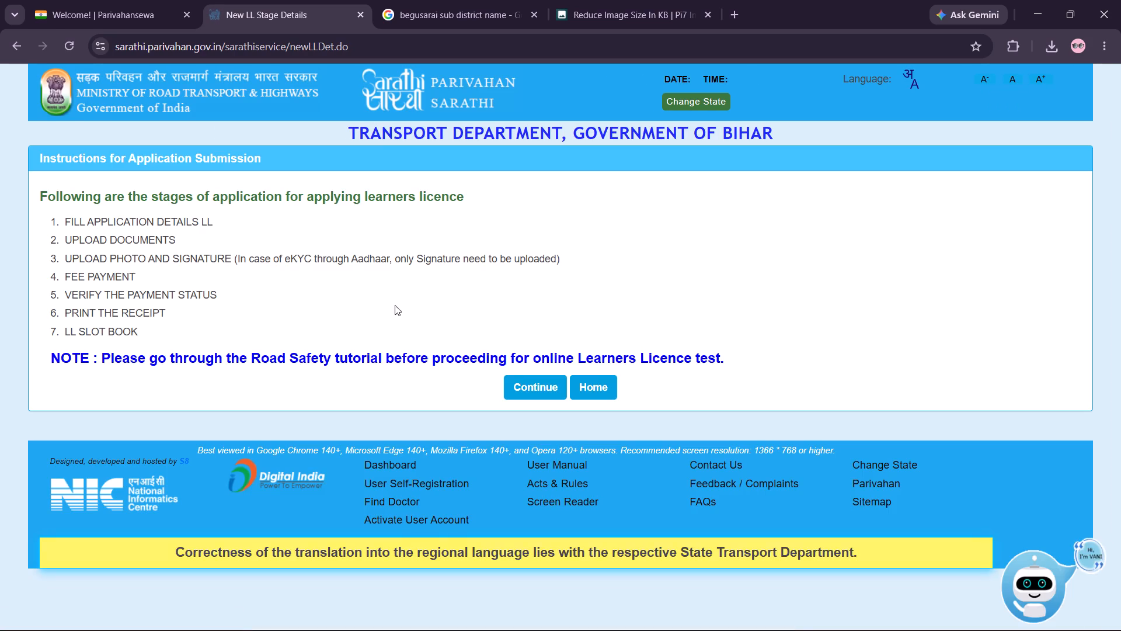
click(506, 389)
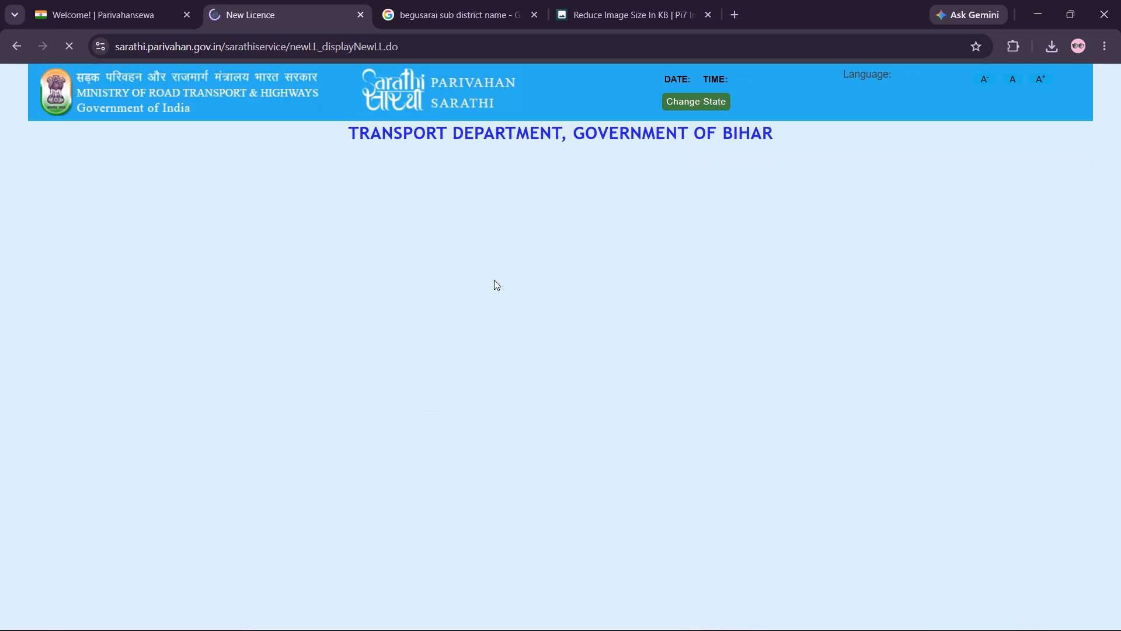
click(538, 193)
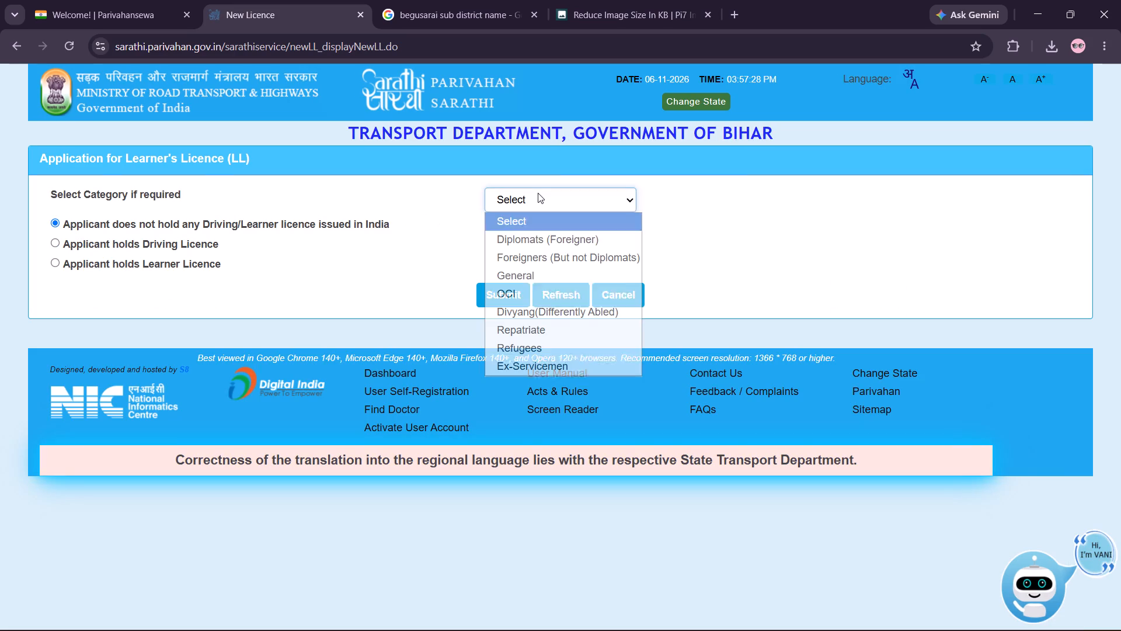
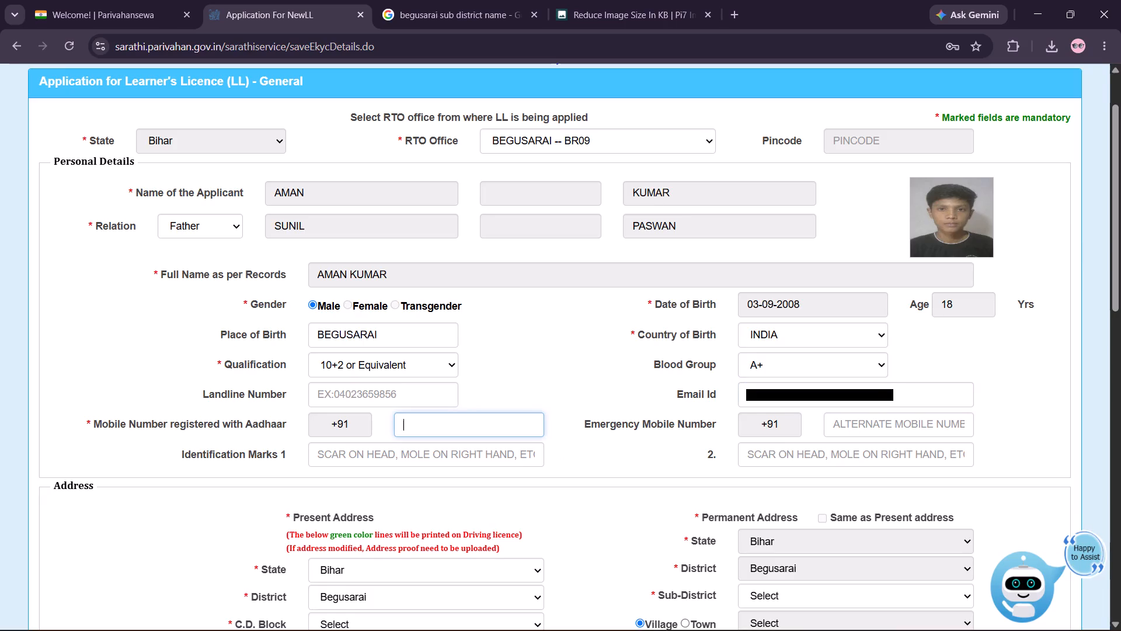
Enter the applicant's mobile number registered with Aadhaar in the personal details.
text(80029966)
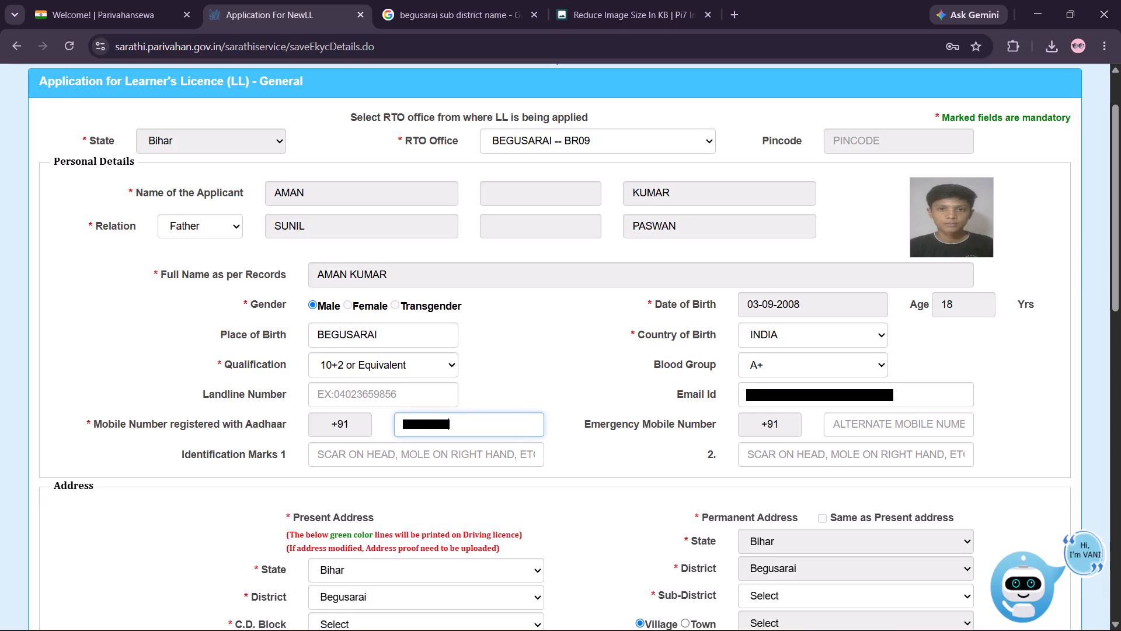
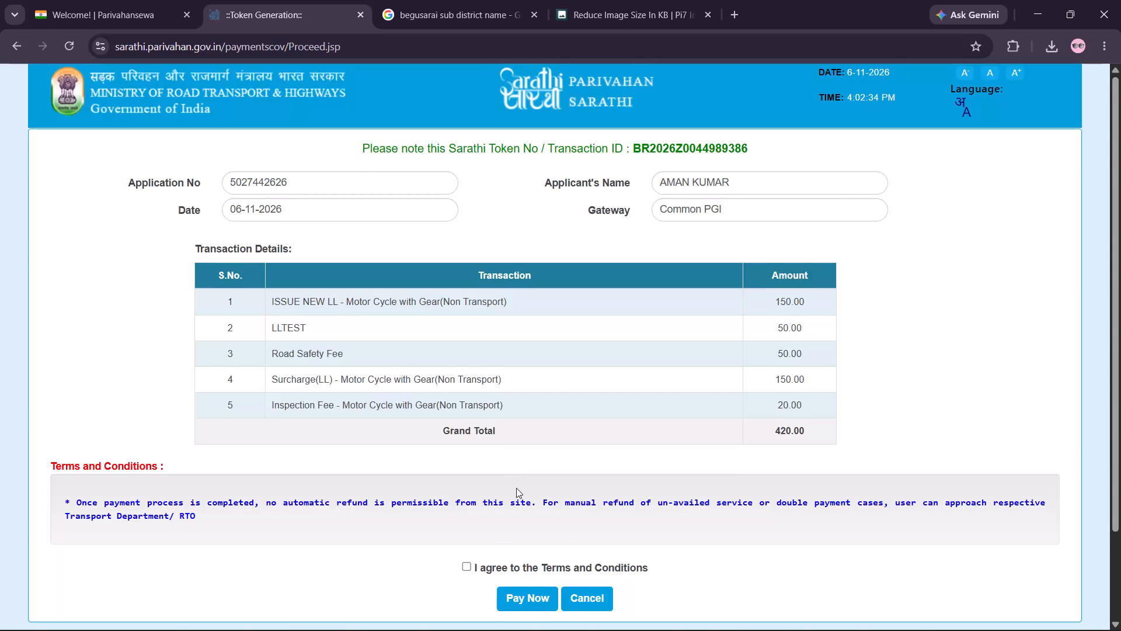
Agree to the terms and conditions for the learner's licence fee transaction and proceed to pay.
scroll(516, 488, down, 1)
click(463, 462)
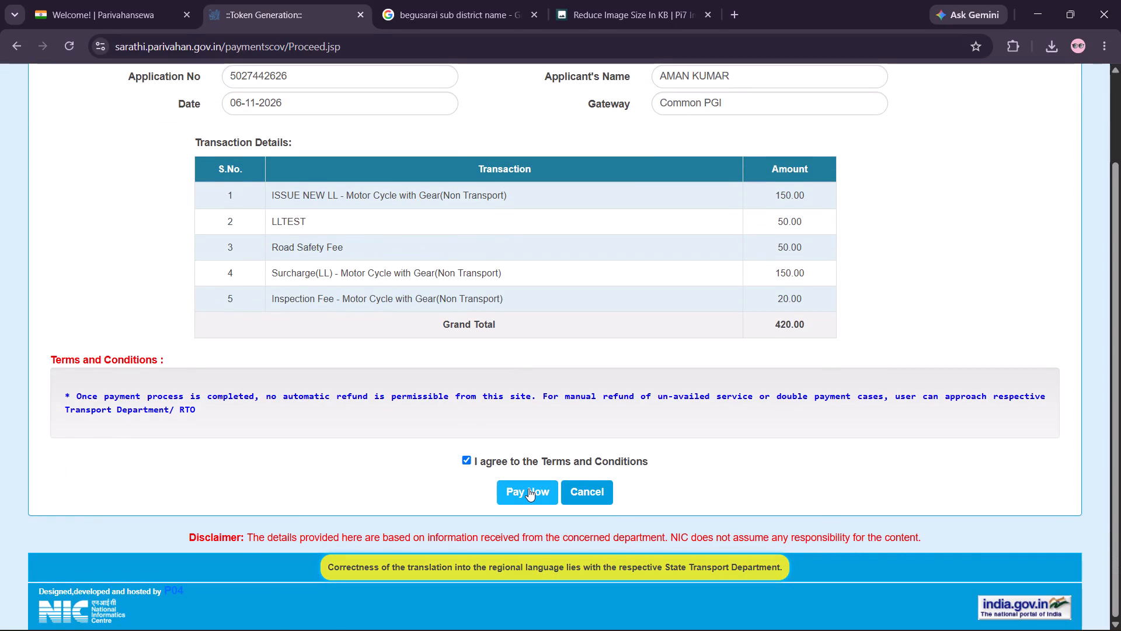
click(529, 489)
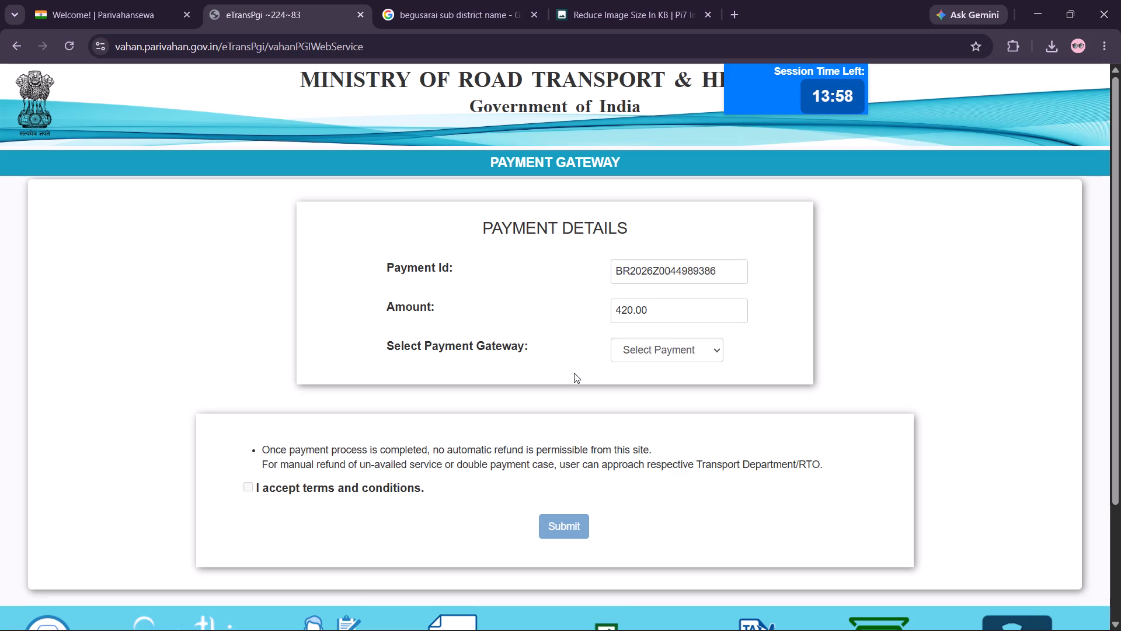
Select CFMS as the payment gateway, accept the terms and conditions, and submit the payment details.
click(638, 349)
click(640, 391)
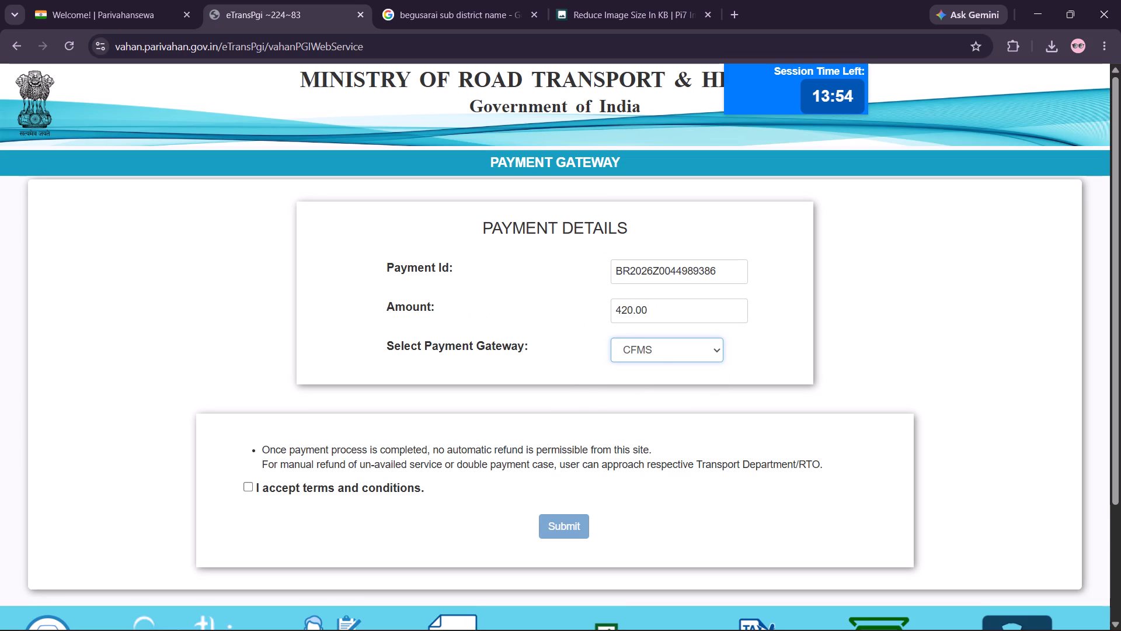
click(245, 486)
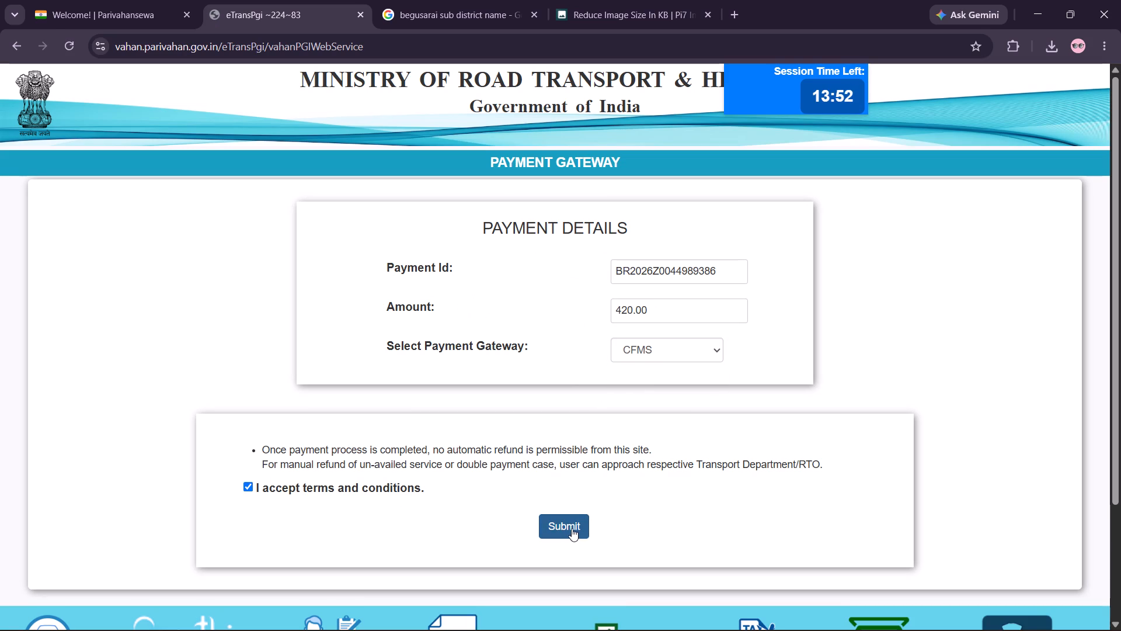
click(571, 528)
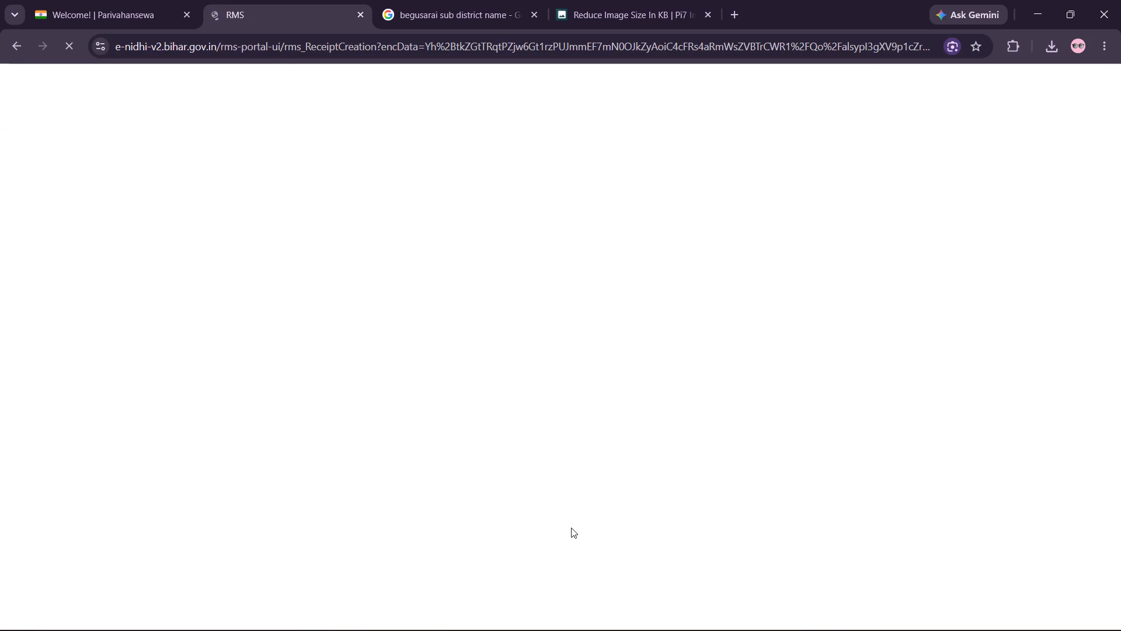
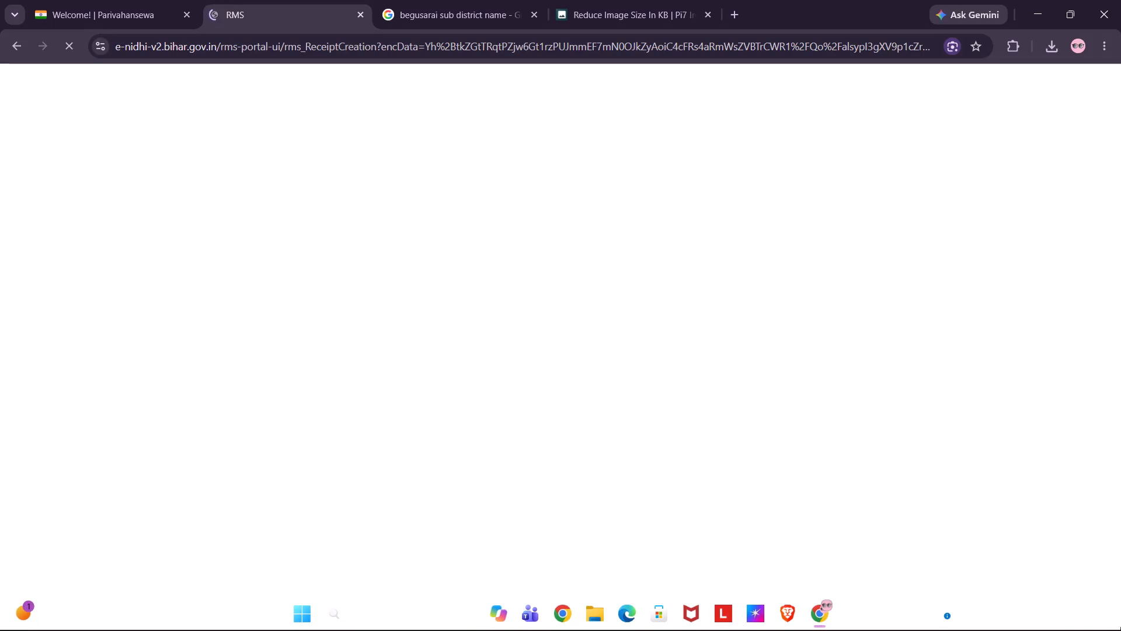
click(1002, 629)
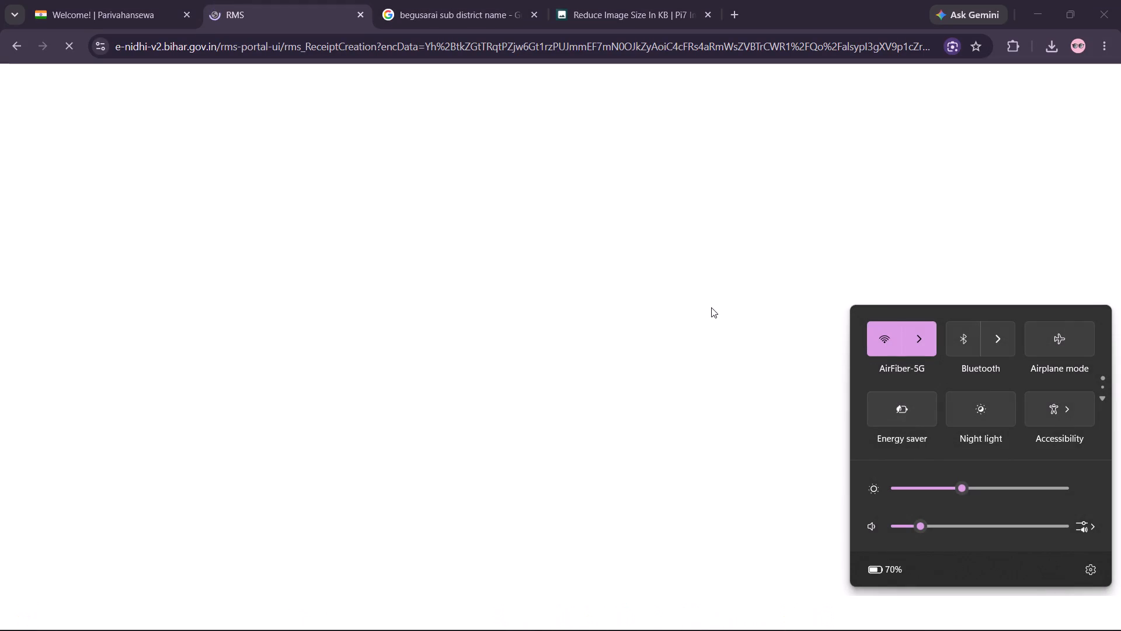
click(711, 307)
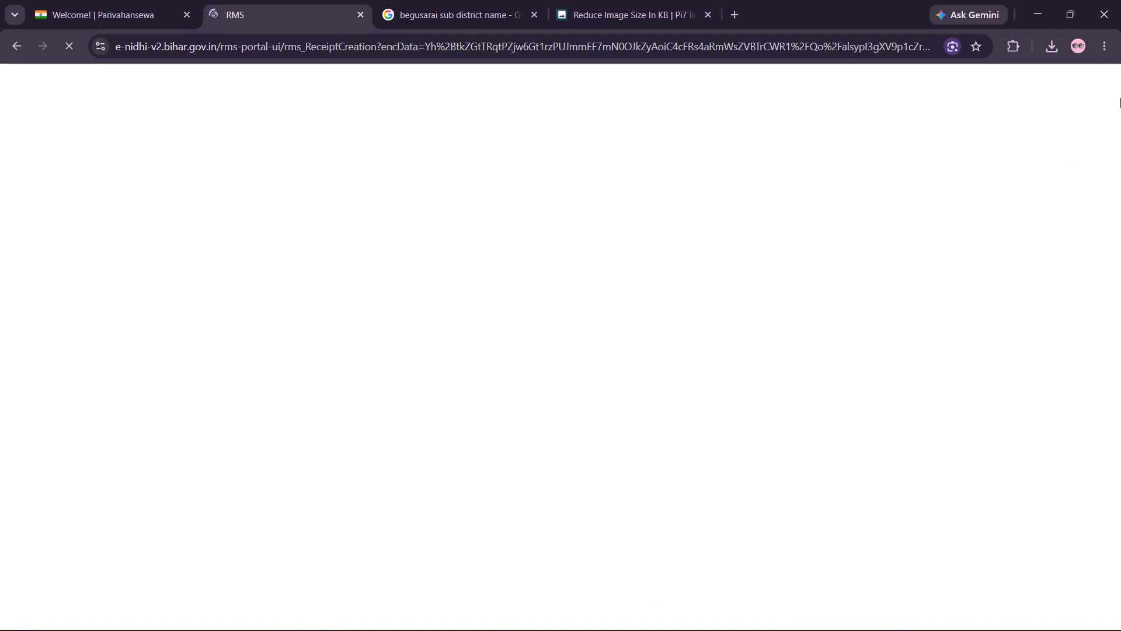
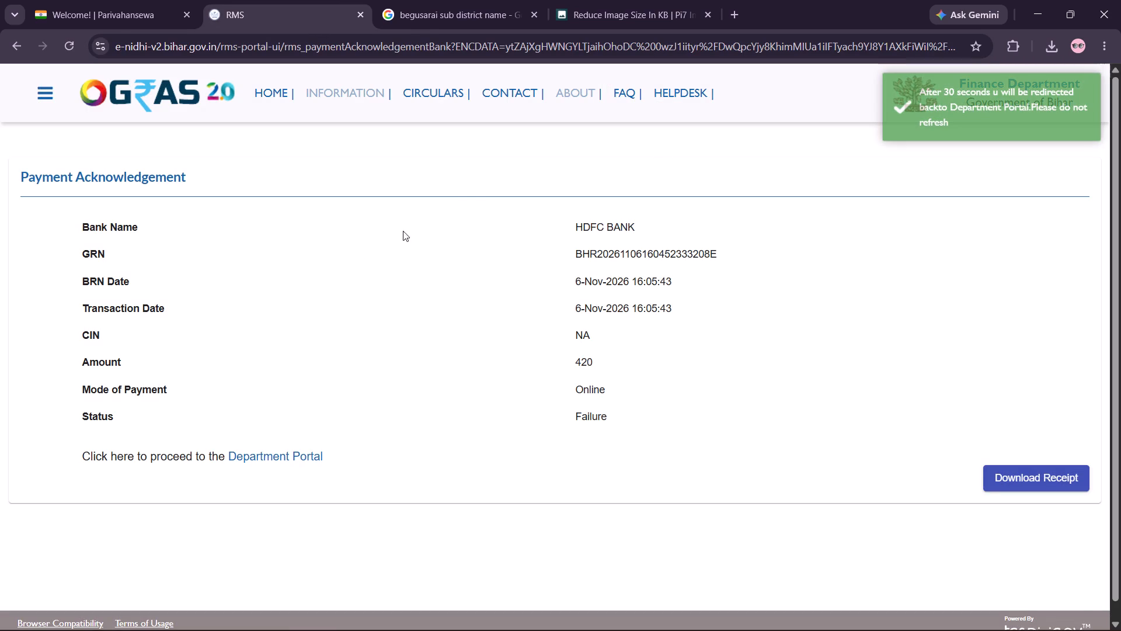
Review the payment transaction details and open the learner's licence application's status page.
scroll(404, 323, up, 4)
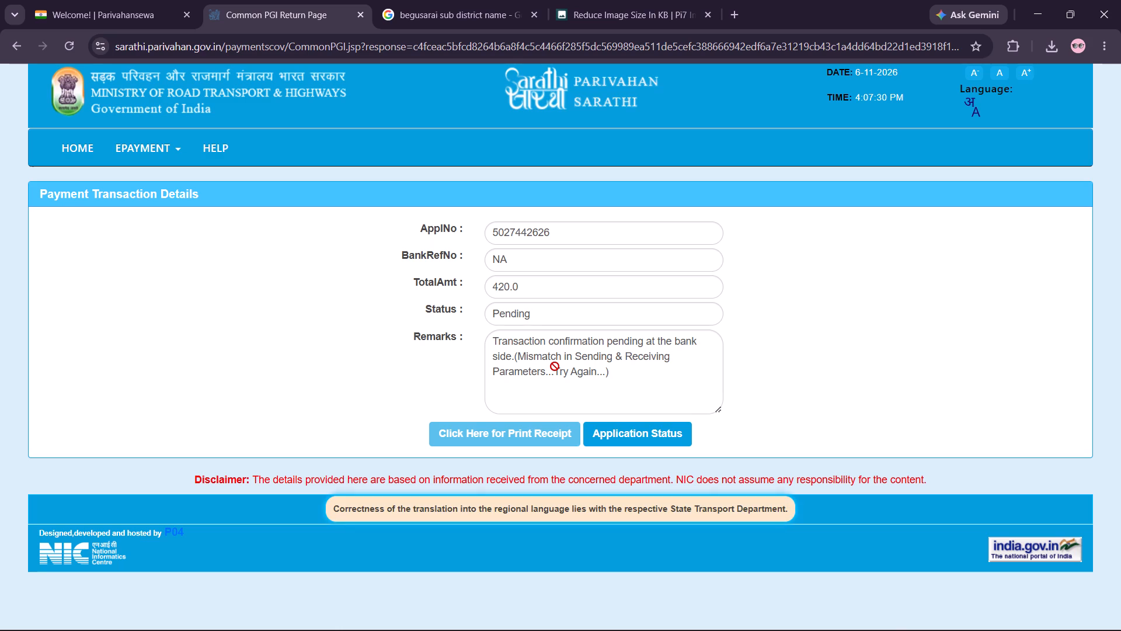
scroll(555, 366, up, 4)
click(625, 438)
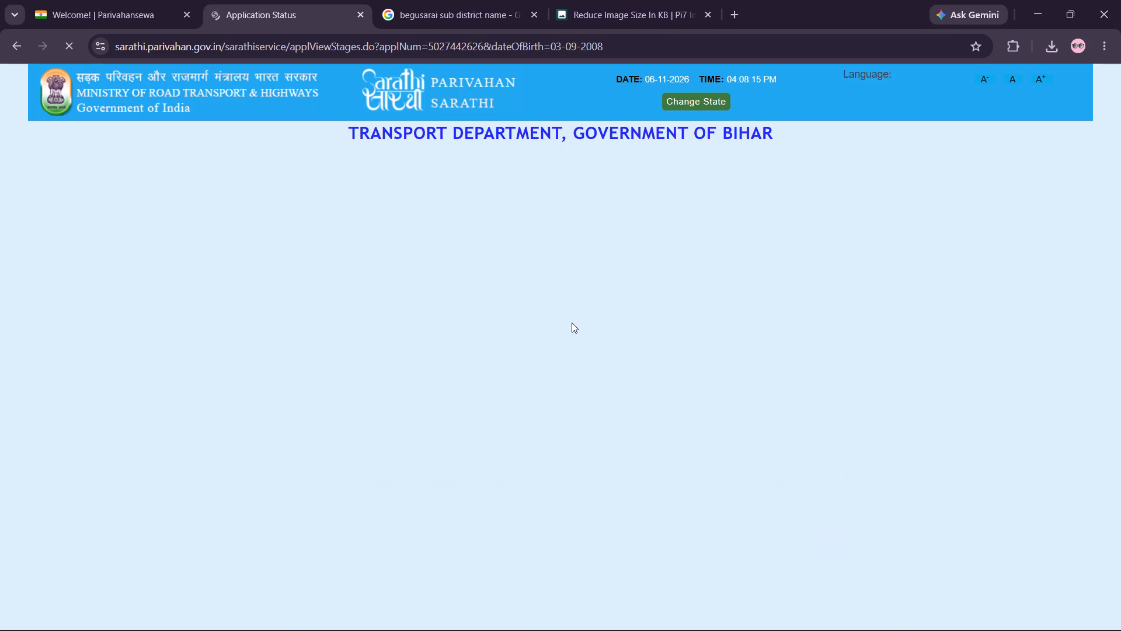
Check the stages to be completed and proceed with the Fee Payment stage of the learner's licence application.
scroll(589, 424, down, 3)
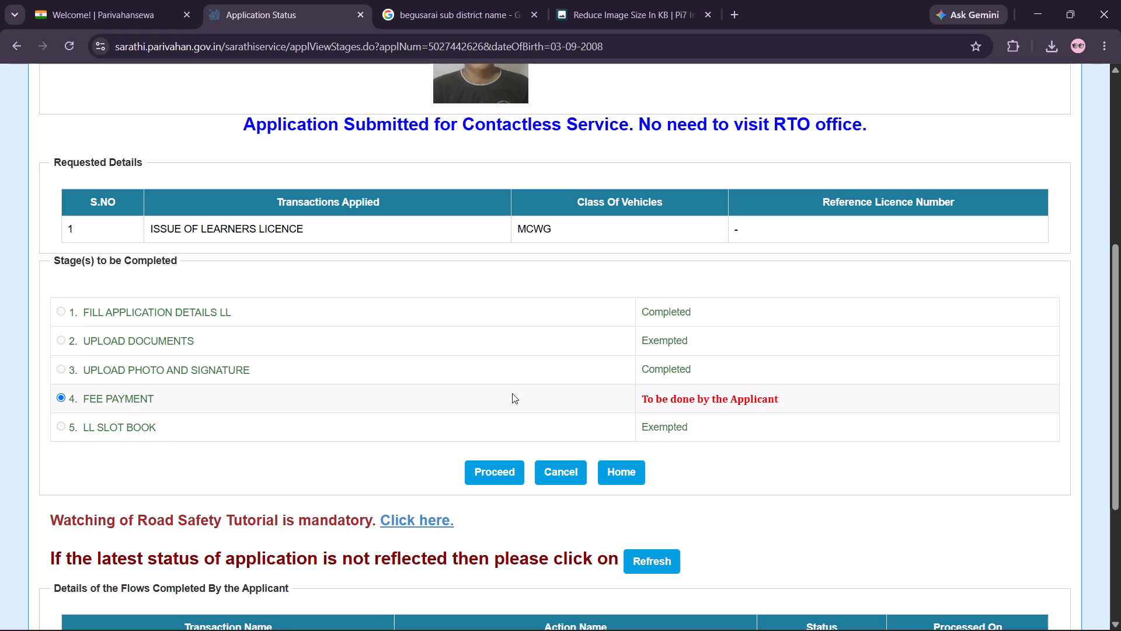
scroll(512, 393, down, 3)
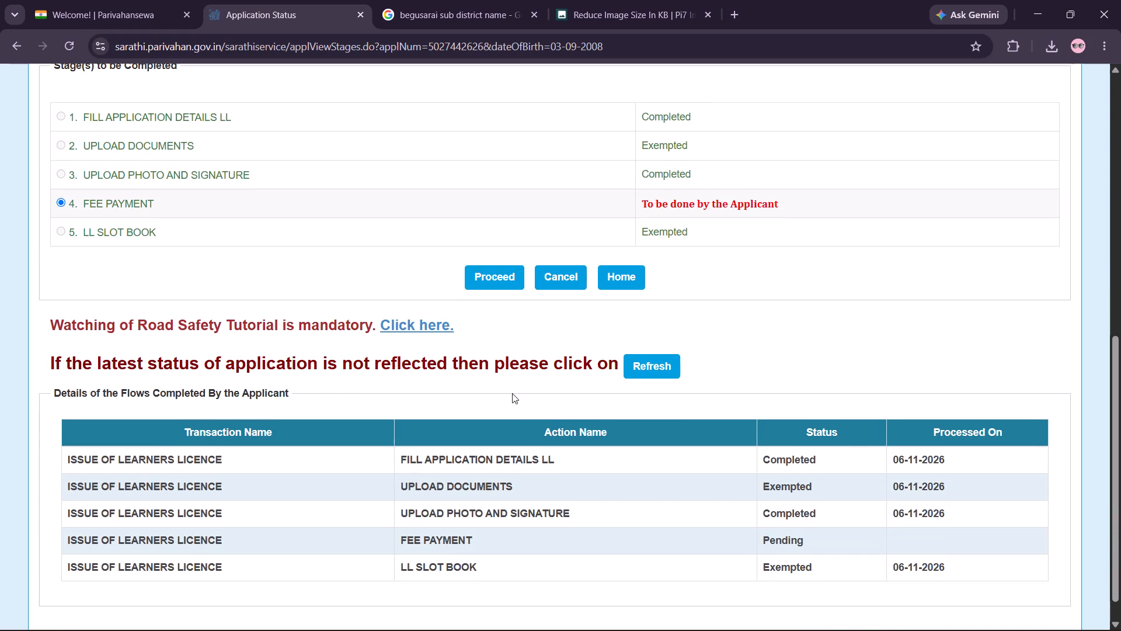
click(490, 275)
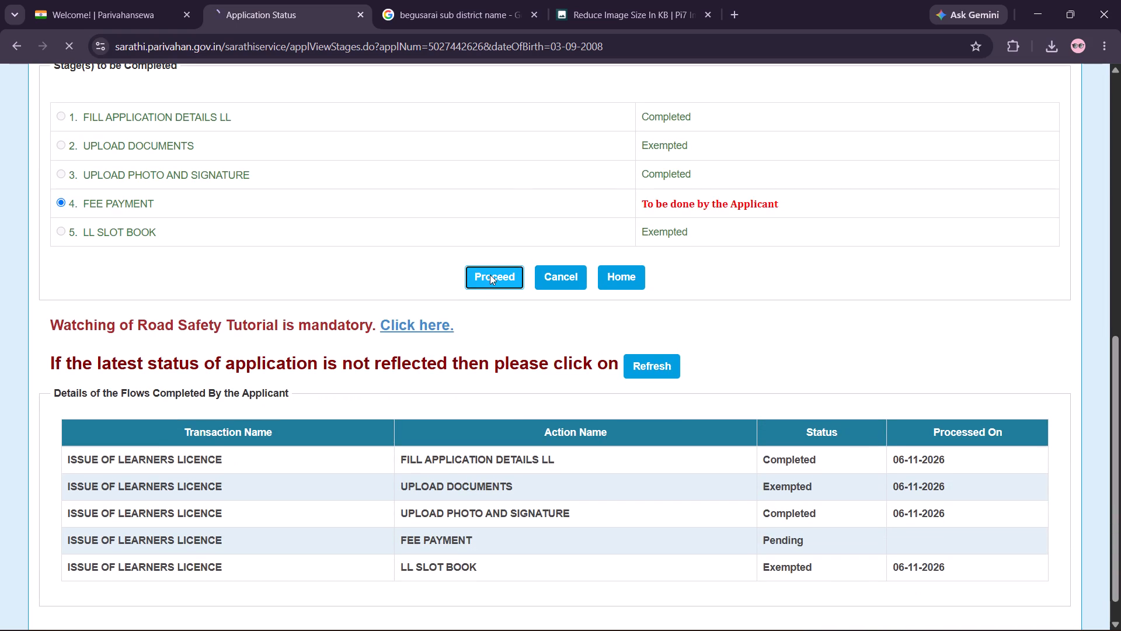
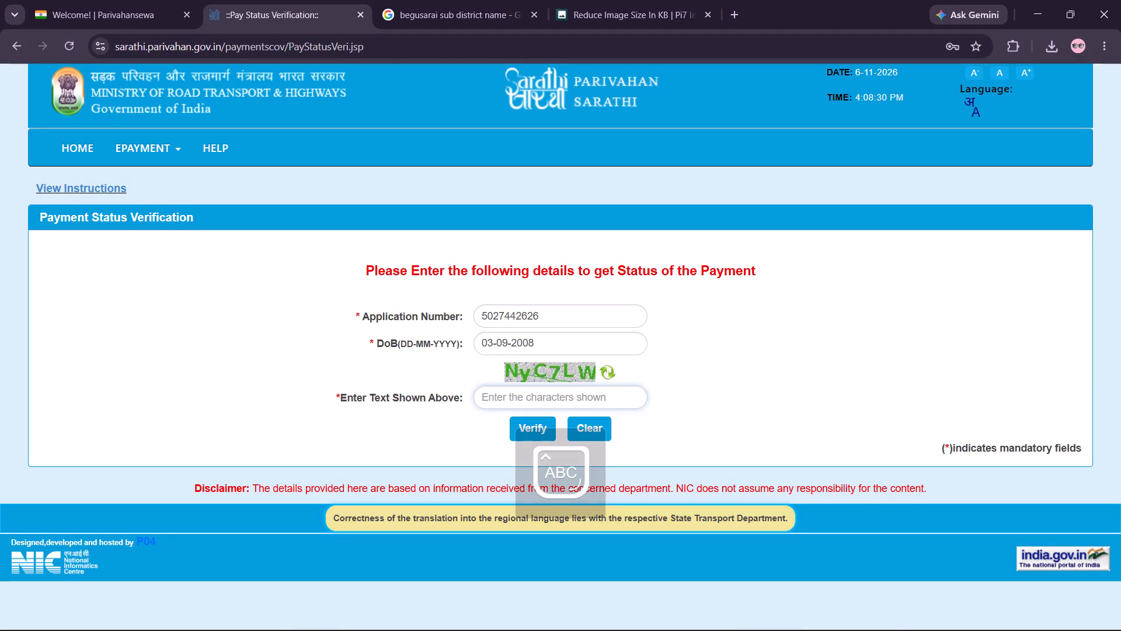
Complete the captcha with the characters shown and submit the payment status verification for the learner's licence application.
key(y)
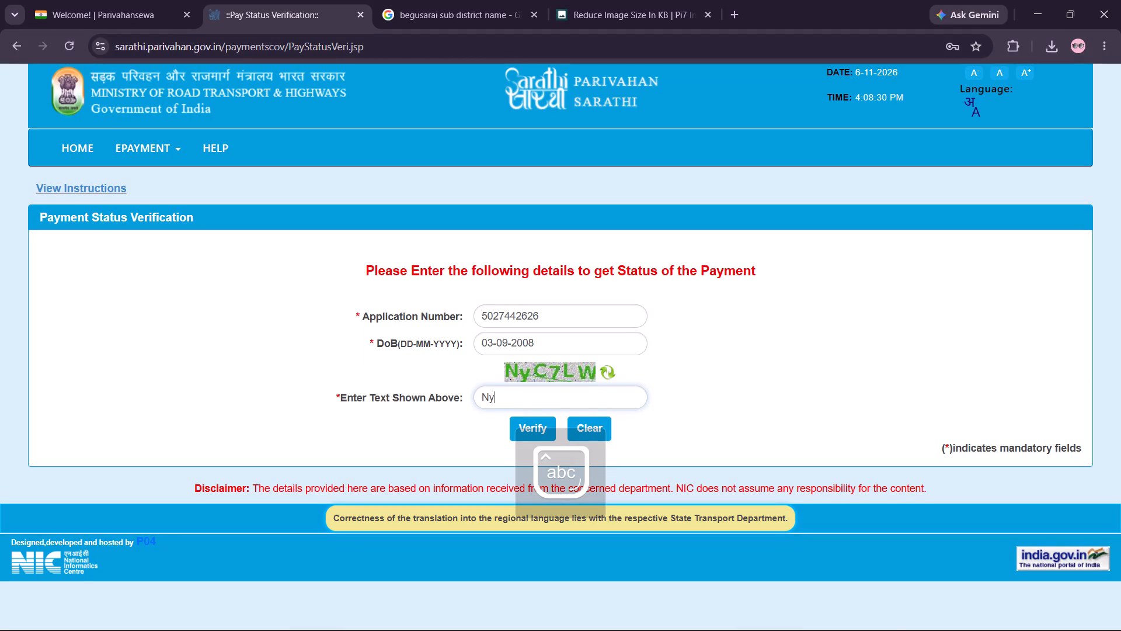
key(shift+c)
key(7)
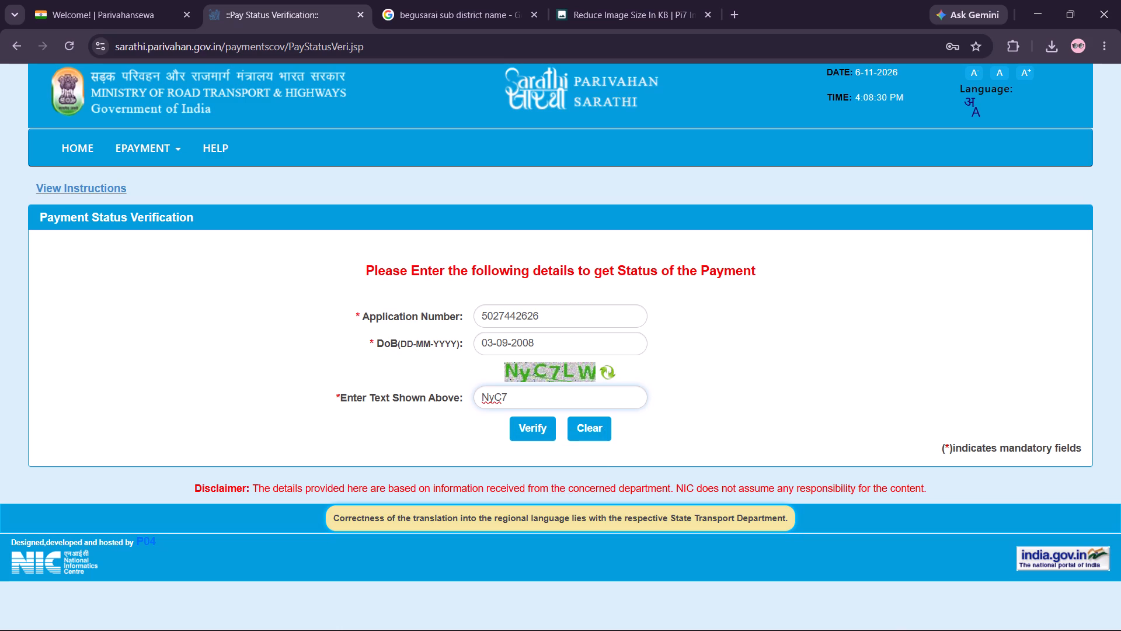
key(shift+l)
key(shift+w)
click(530, 432)
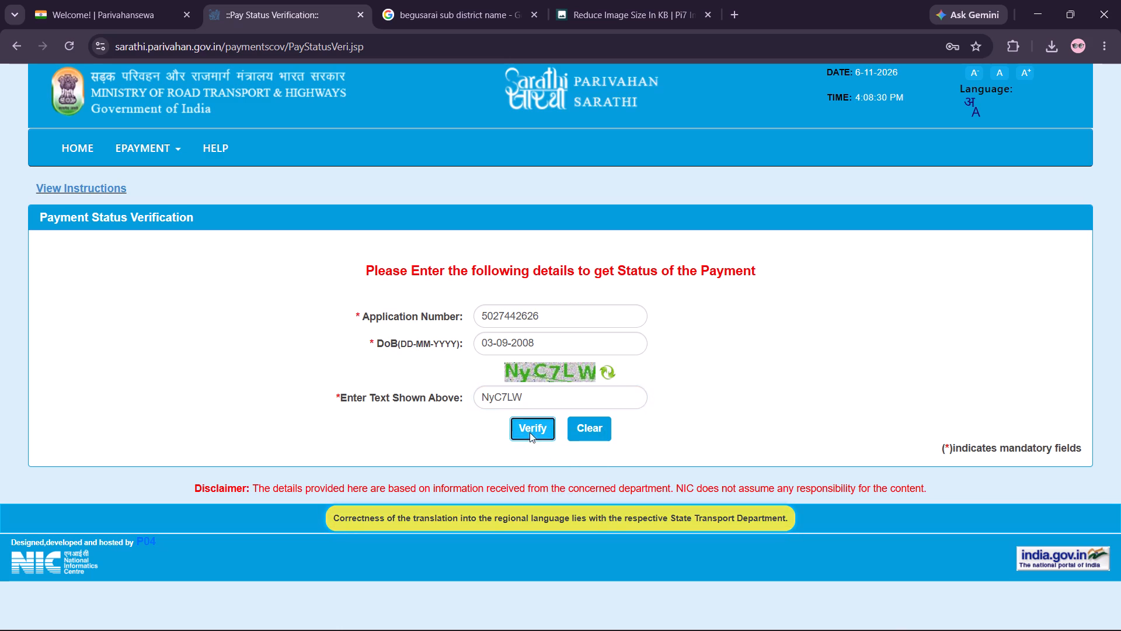
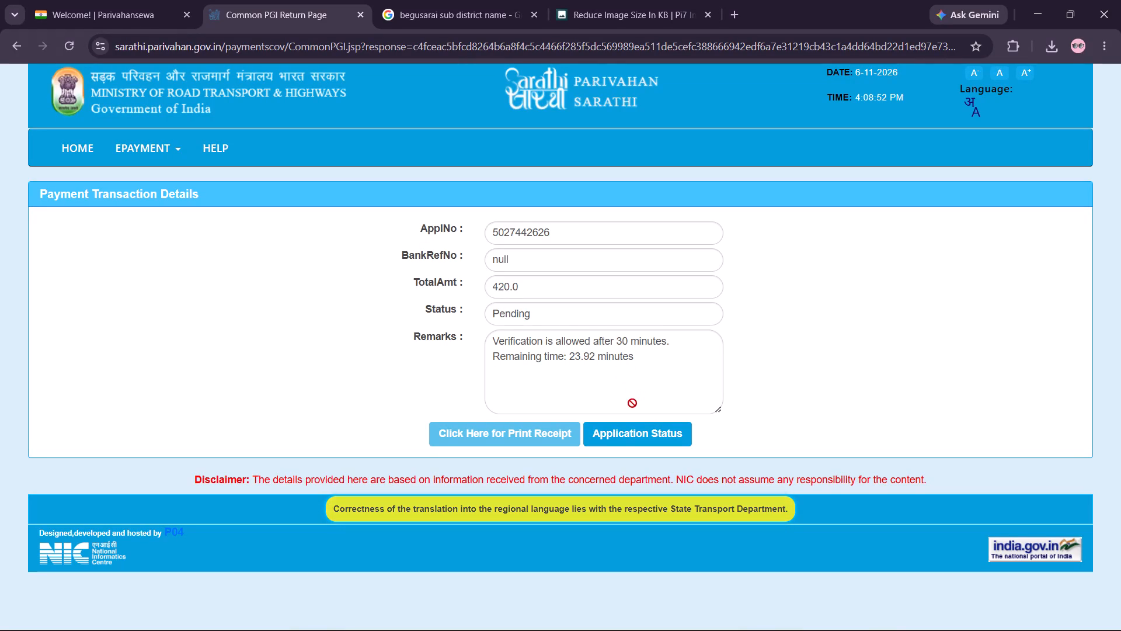
Open the application status from the payment transaction details and proceed to the Fee Payment stage of the learner's licence application.
click(504, 429)
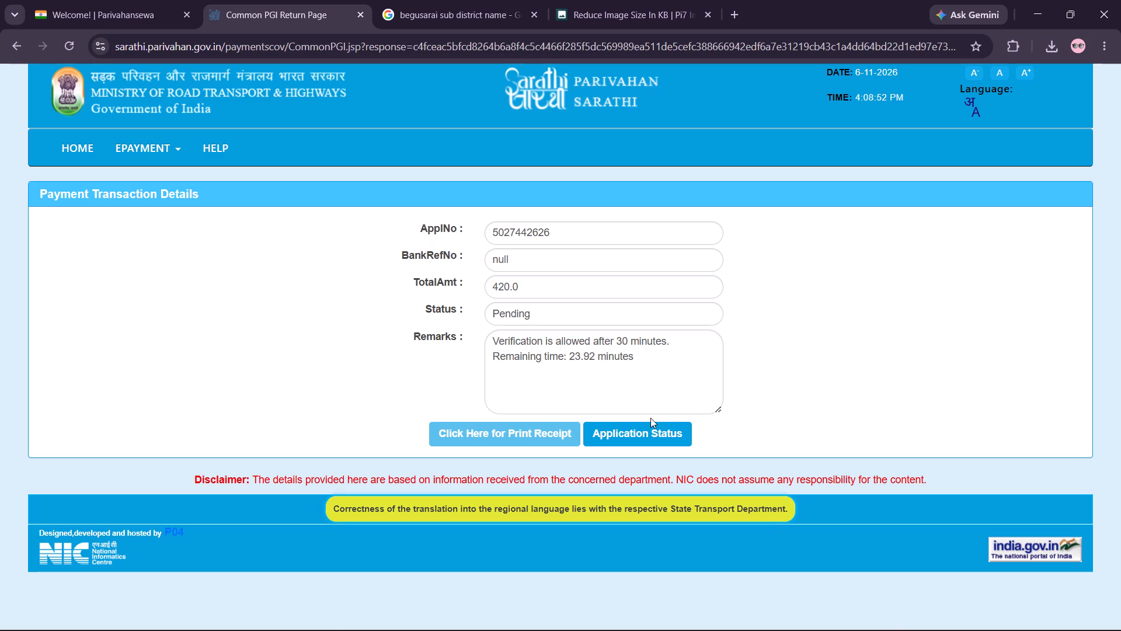
click(650, 434)
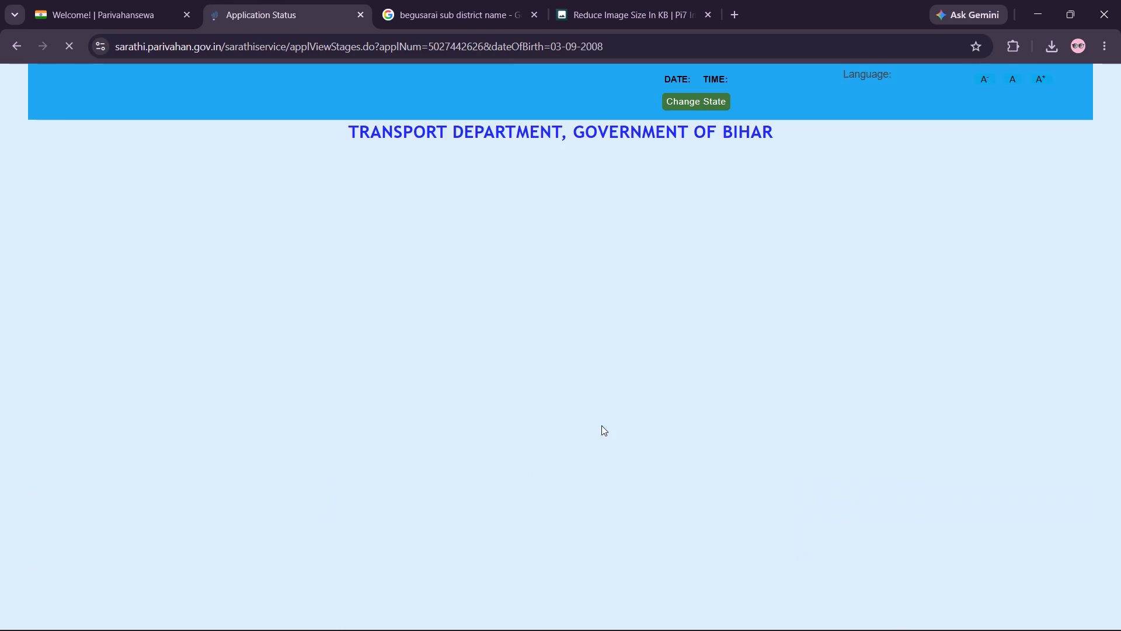
scroll(712, 433, down, 3)
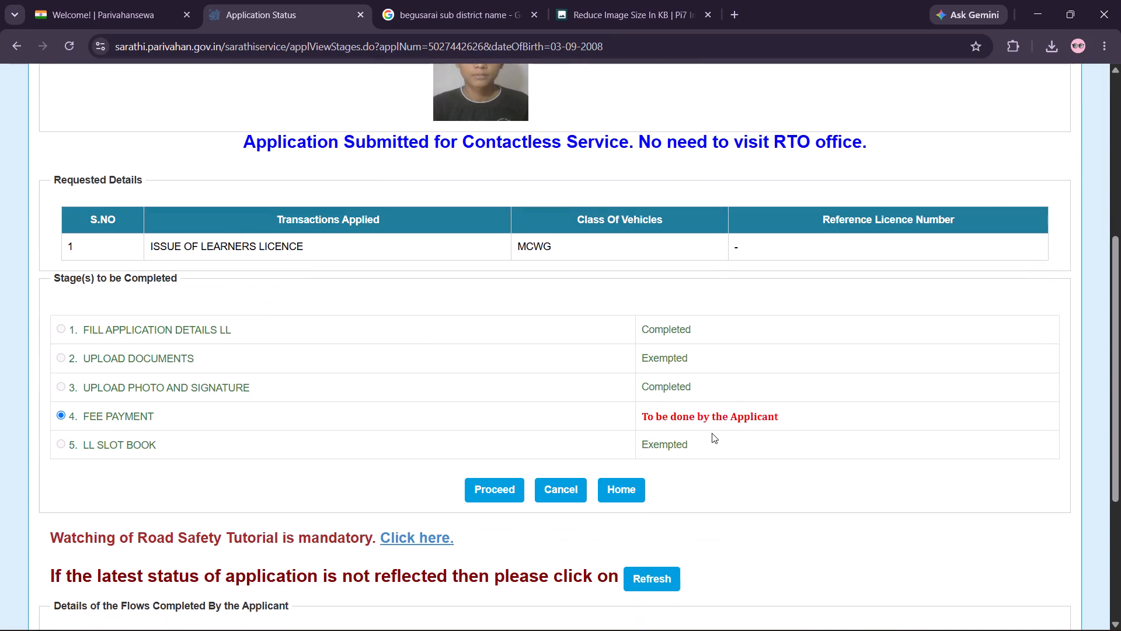
click(488, 487)
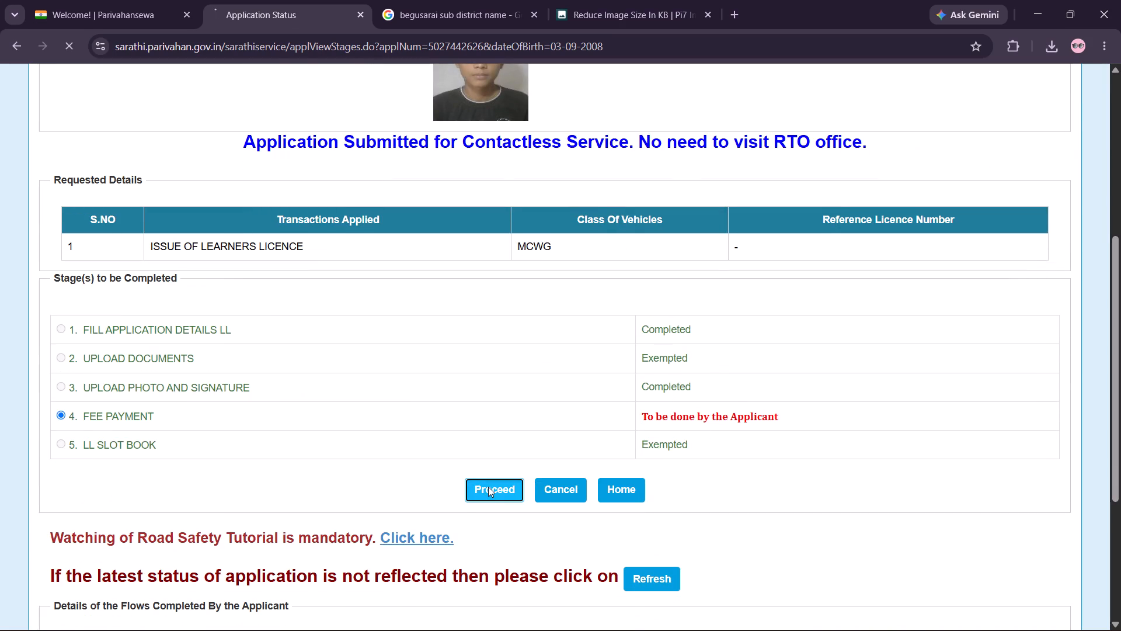
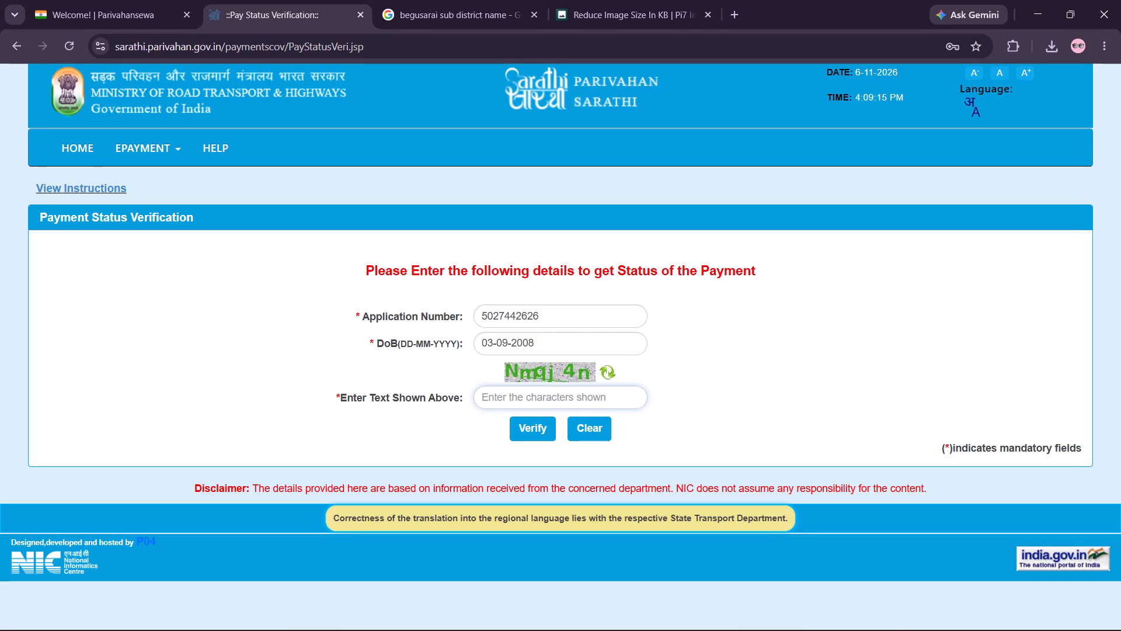
Fill in the captcha characters shown on the Payment Status Verification form and submit it to verify the application's payment status.
key(shift+n)
key(m)
key(q)
key(j)
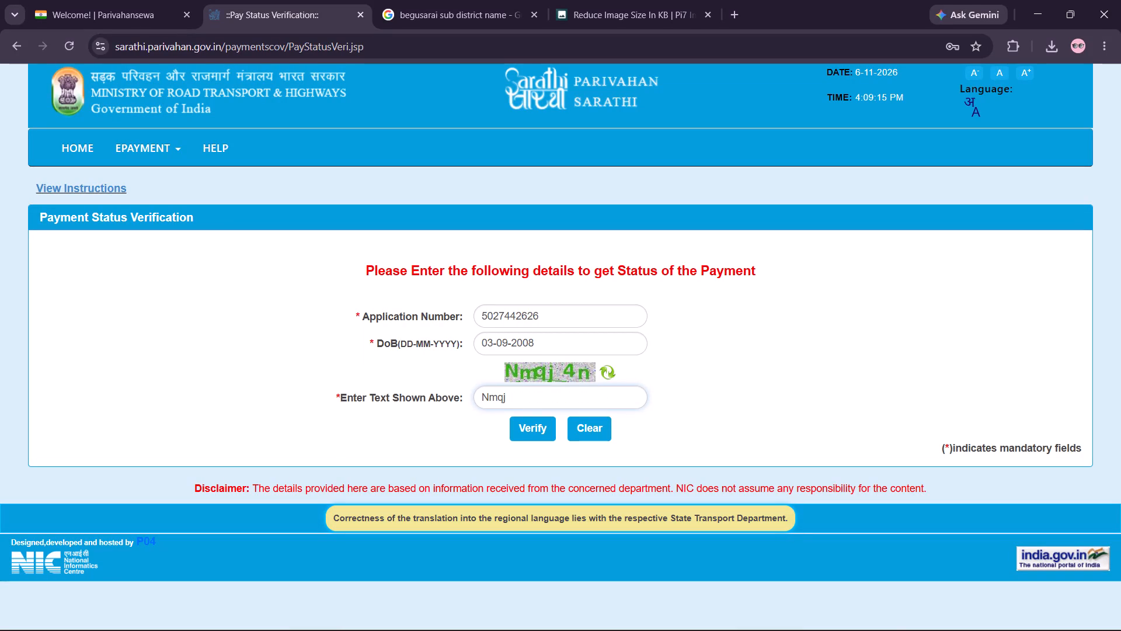
key(3)
key(BackSpace)
text(4n)
click(527, 427)
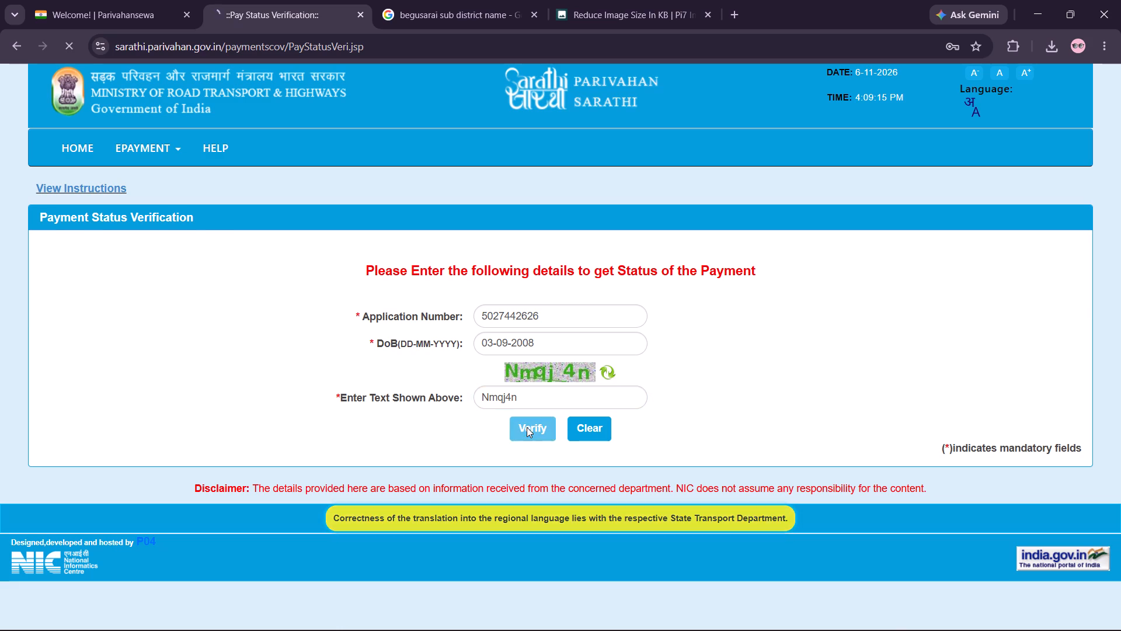
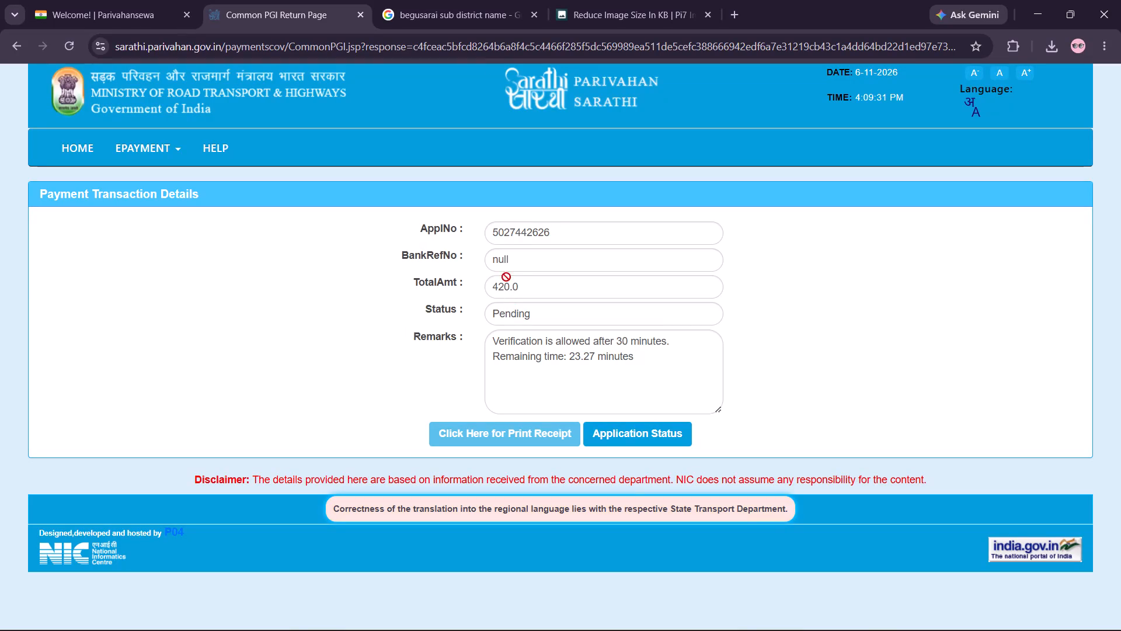
Go back from the payment transaction details to the Application Status page and proceed with the Fee Payment stage again.
click(522, 258)
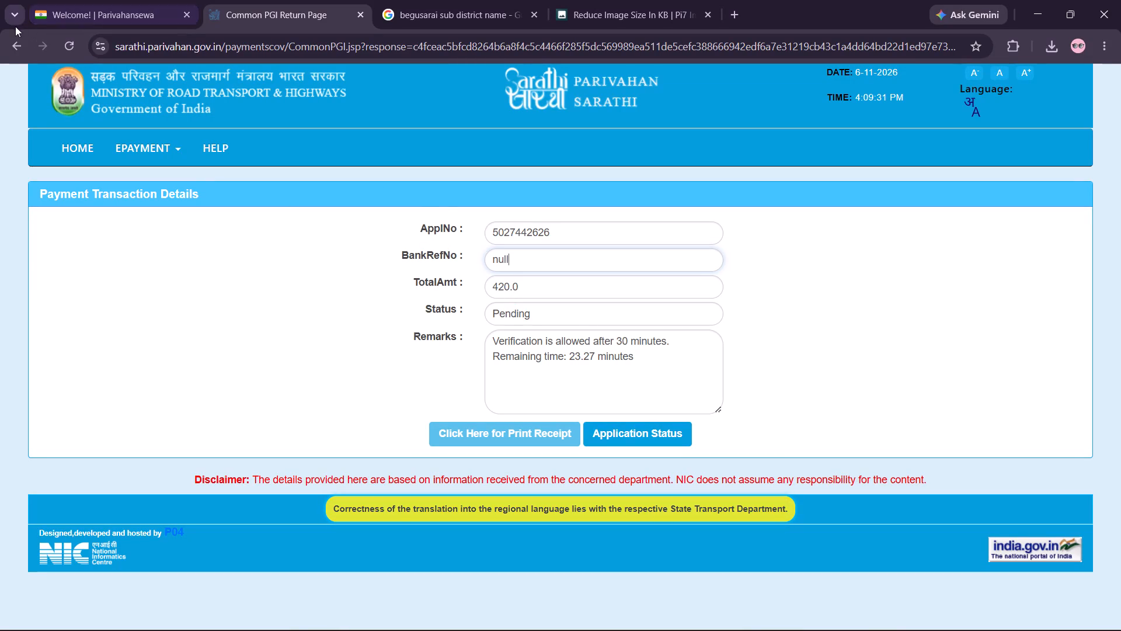
click(12, 41)
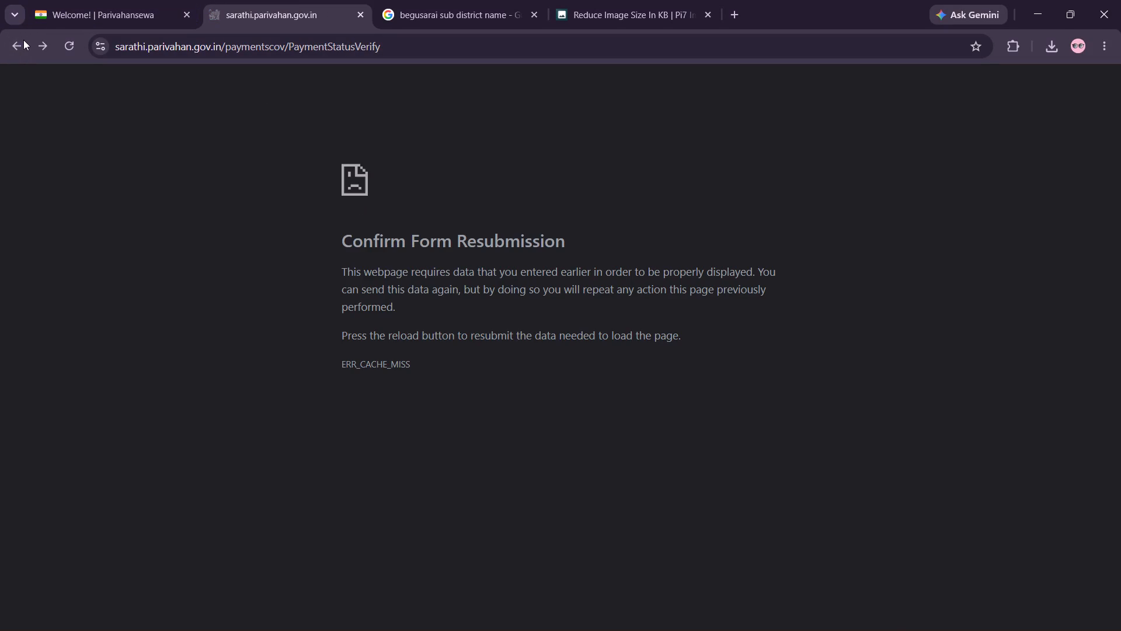
click(8, 47)
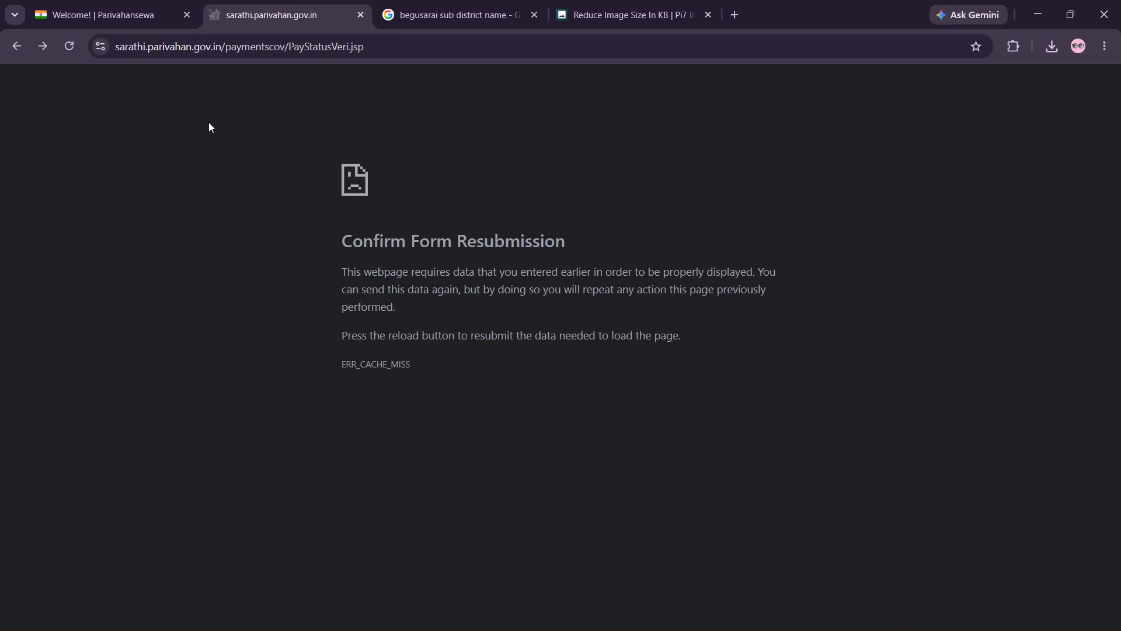
click(12, 43)
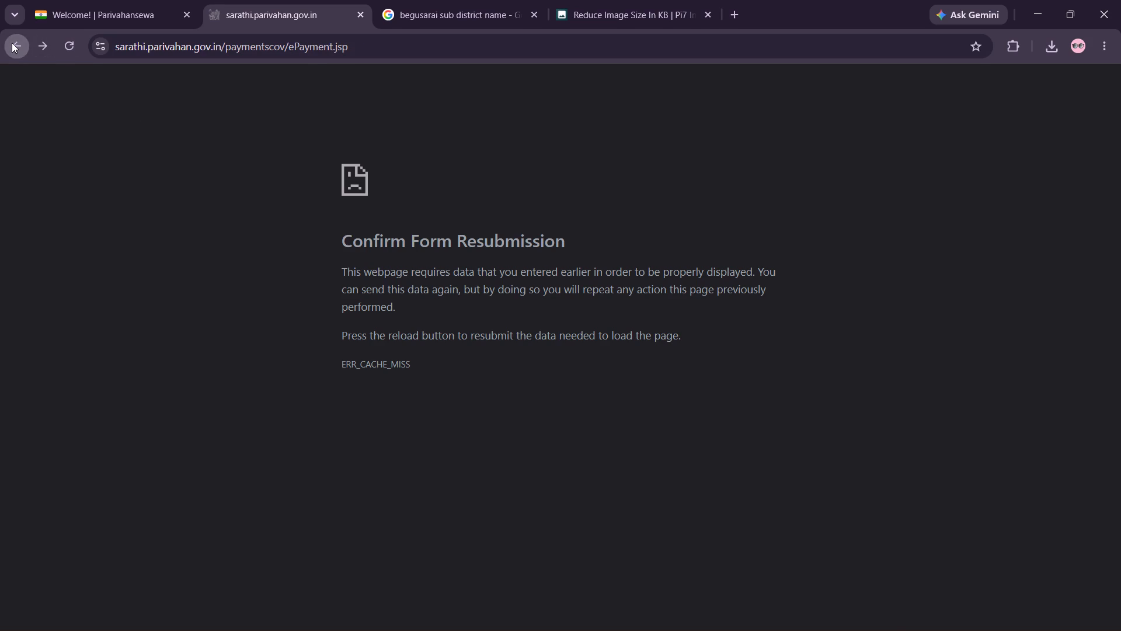
click(288, 17)
click(8, 48)
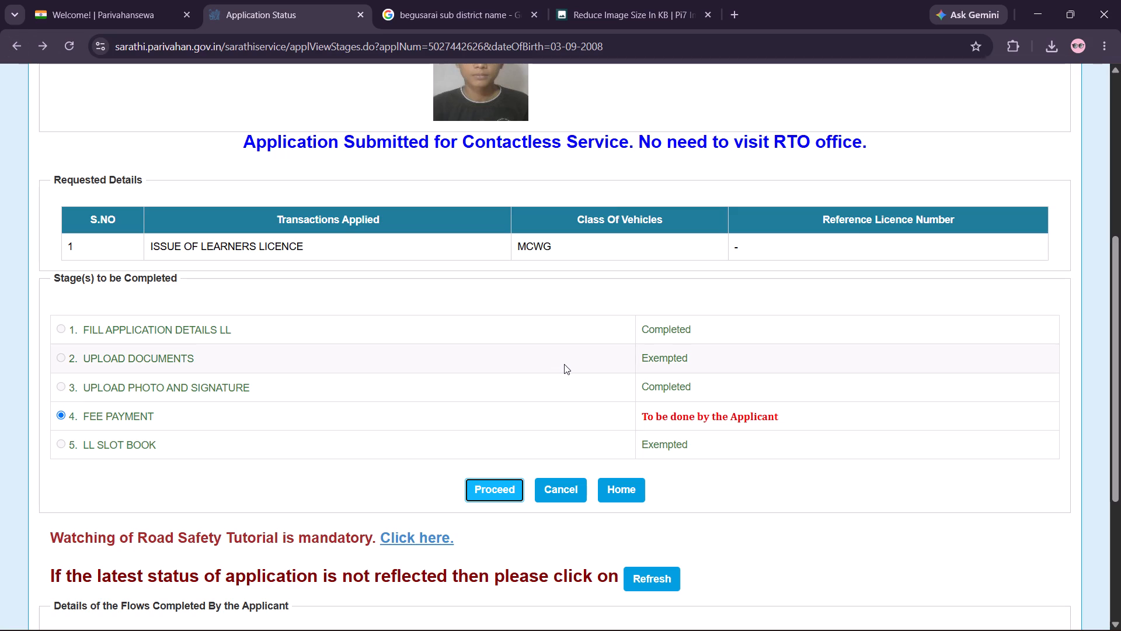
click(489, 491)
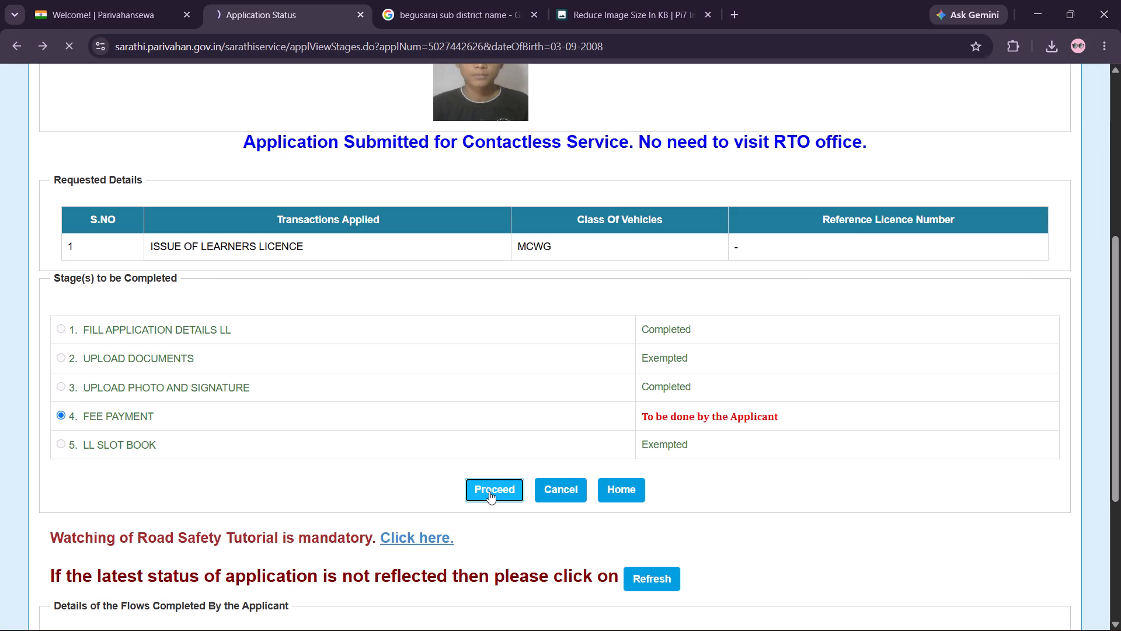
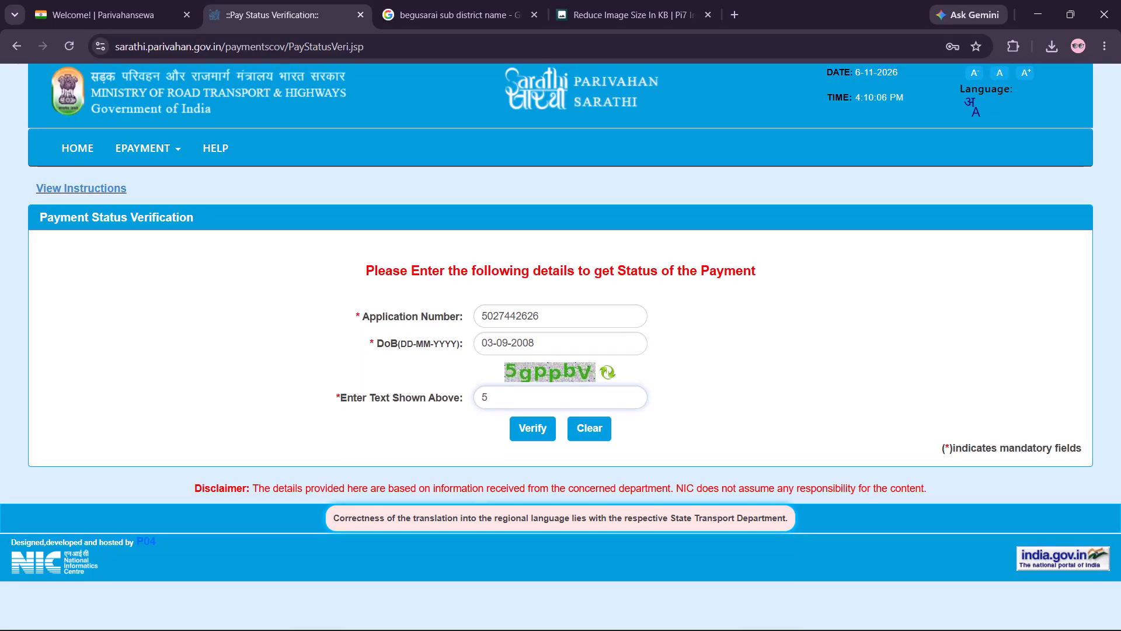
Complete the captcha entry as 5gppbV and submit the Payment Status Verification form for the application.
key(g)
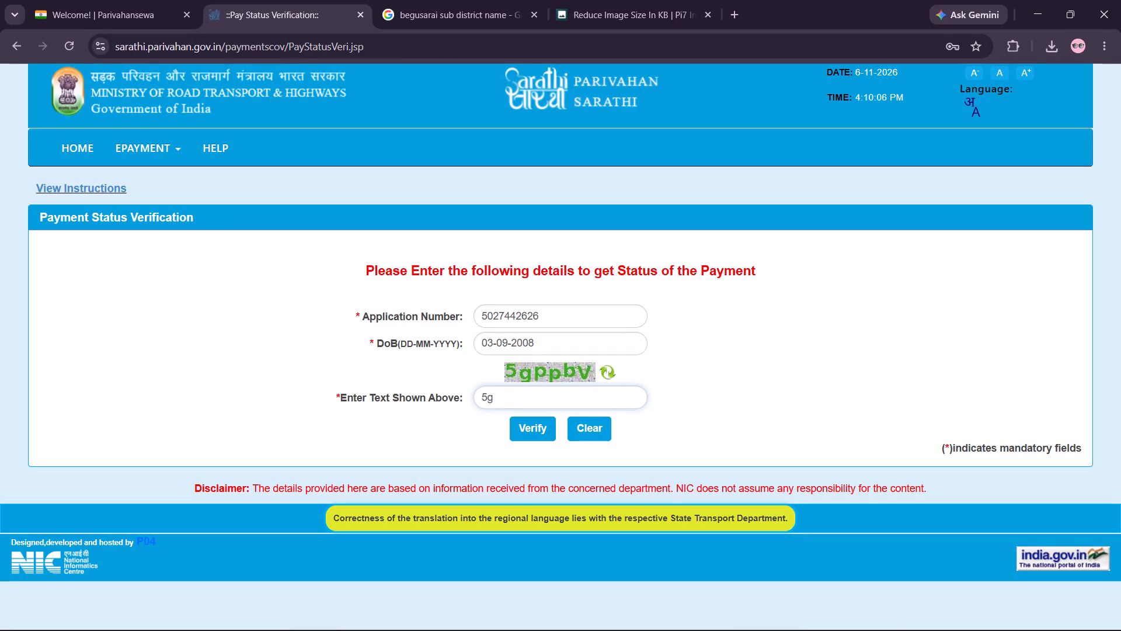
key(shift+p)
key(BackSpace)
text(pp)
text(bv)
key(BackSpace)
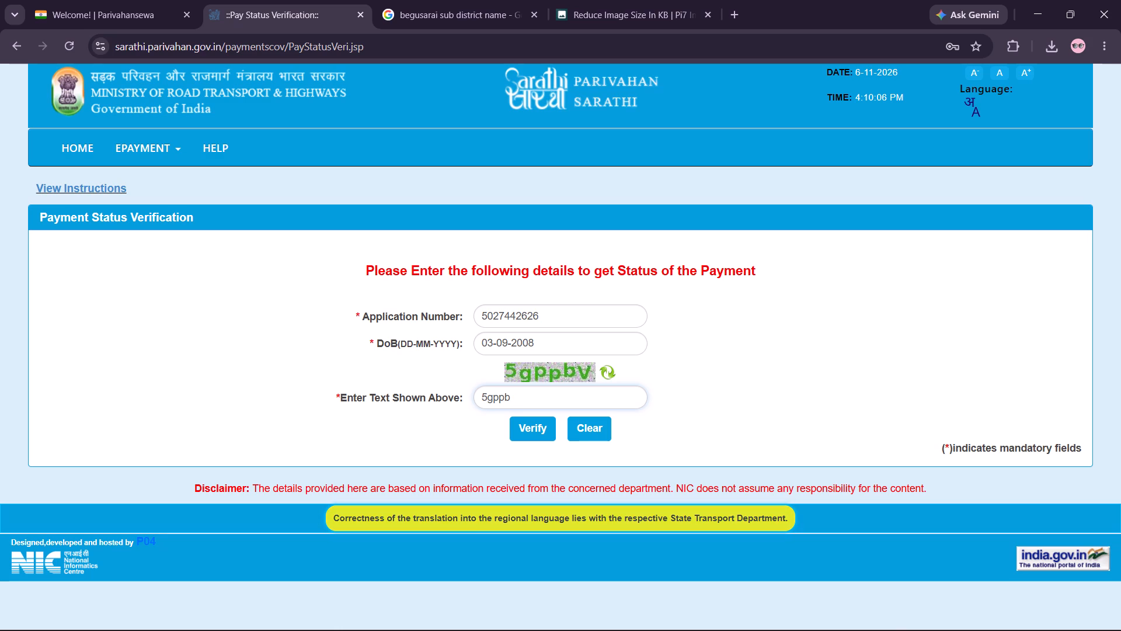
key(shift+v)
click(534, 432)
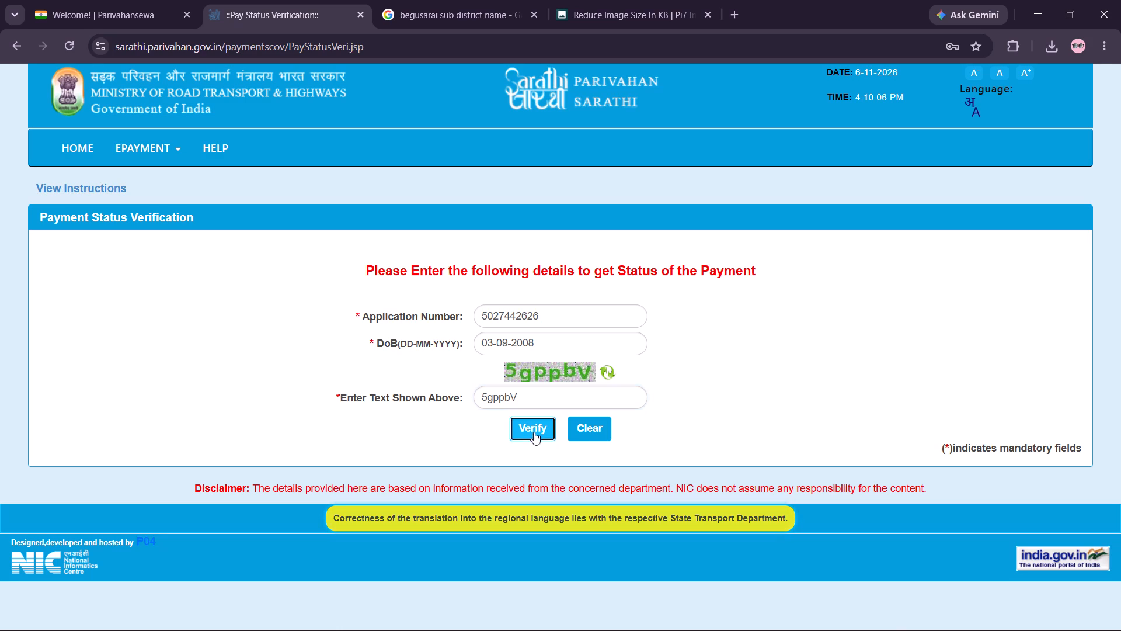
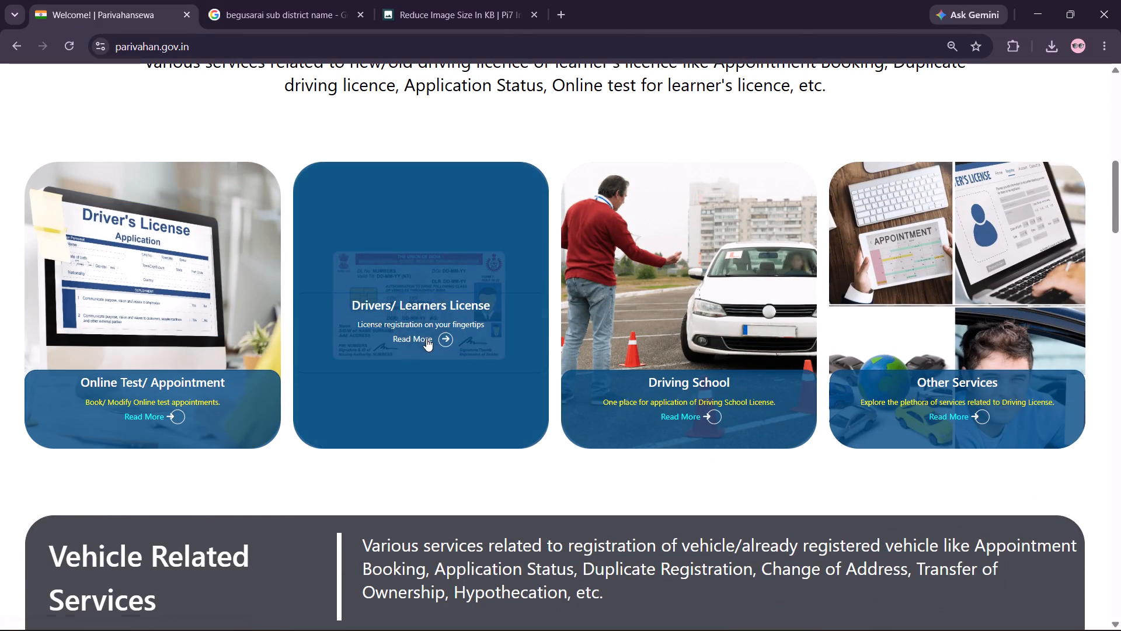
Open the Drivers/Learners License services for the state of Bihar, dismissing the mobile number update notice and the Contactless Licence Services window.
click(423, 335)
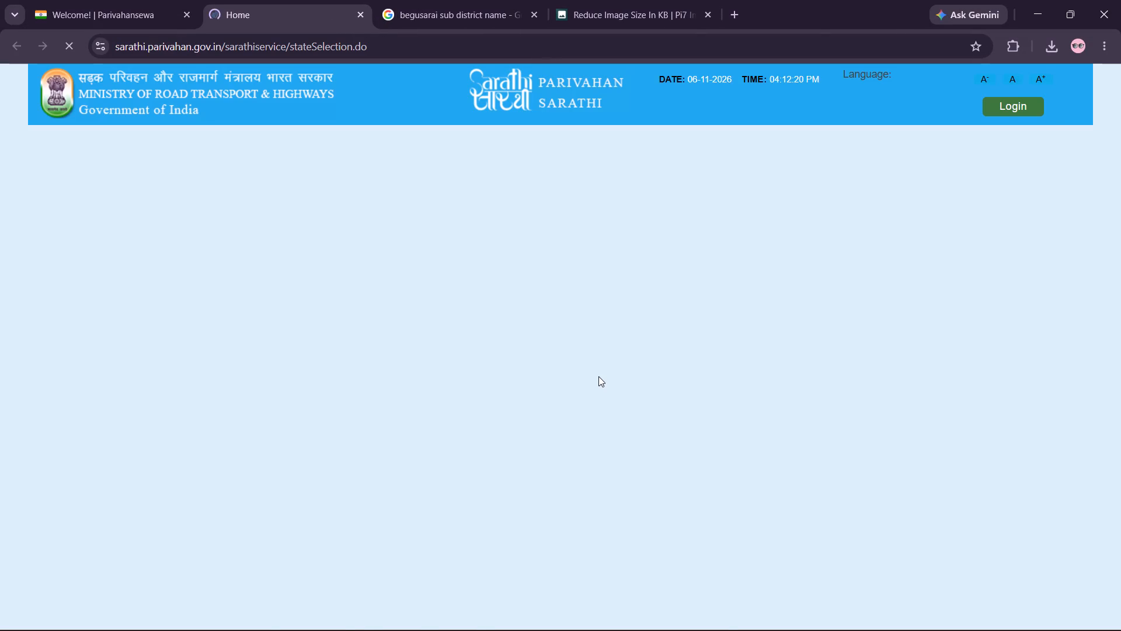
scroll(598, 376, down, 2)
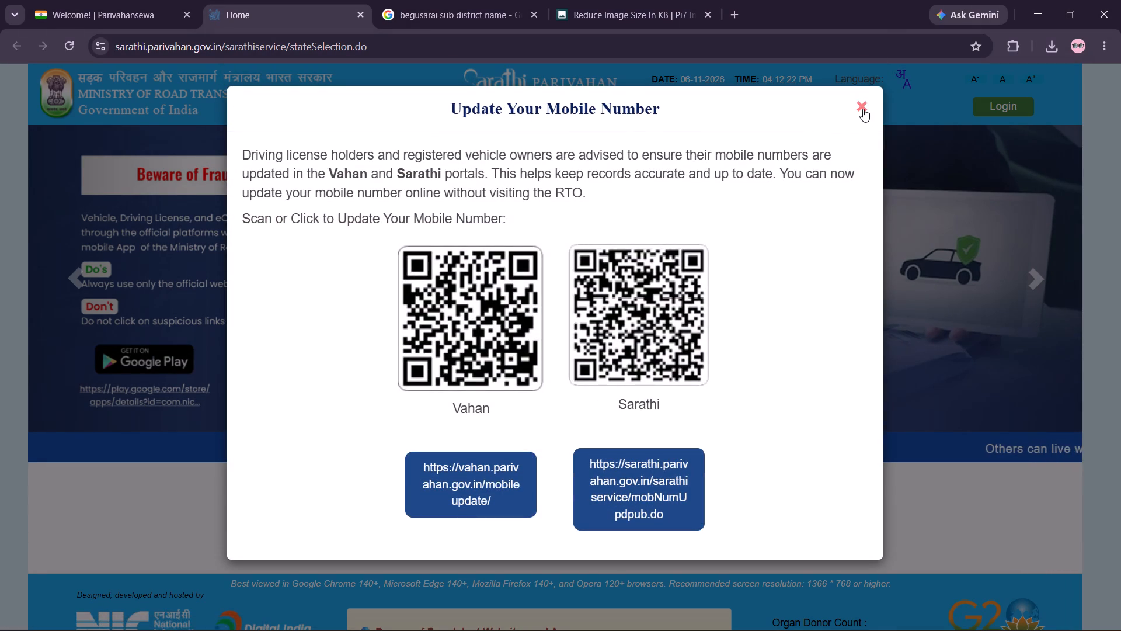
click(863, 109)
scroll(741, 351, down, 3)
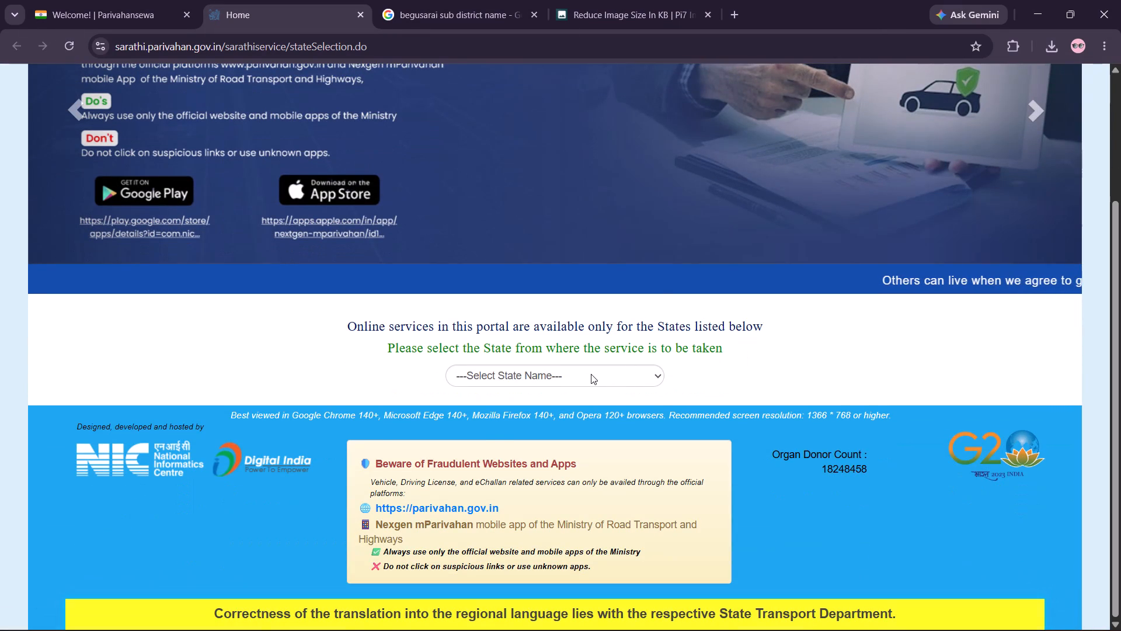
click(591, 374)
click(481, 165)
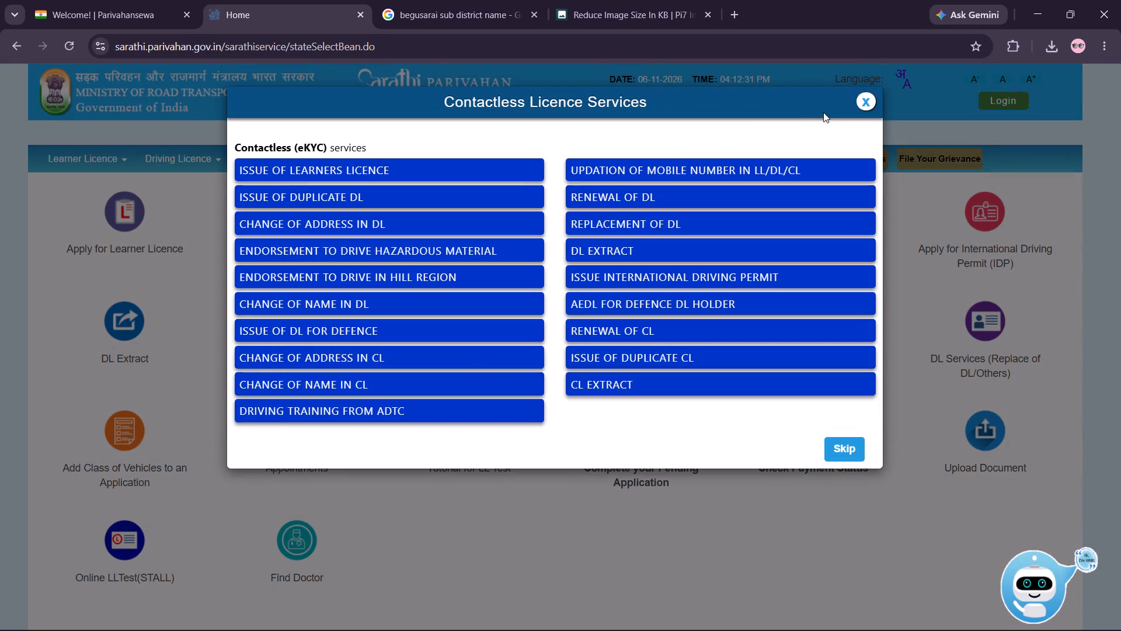
click(872, 94)
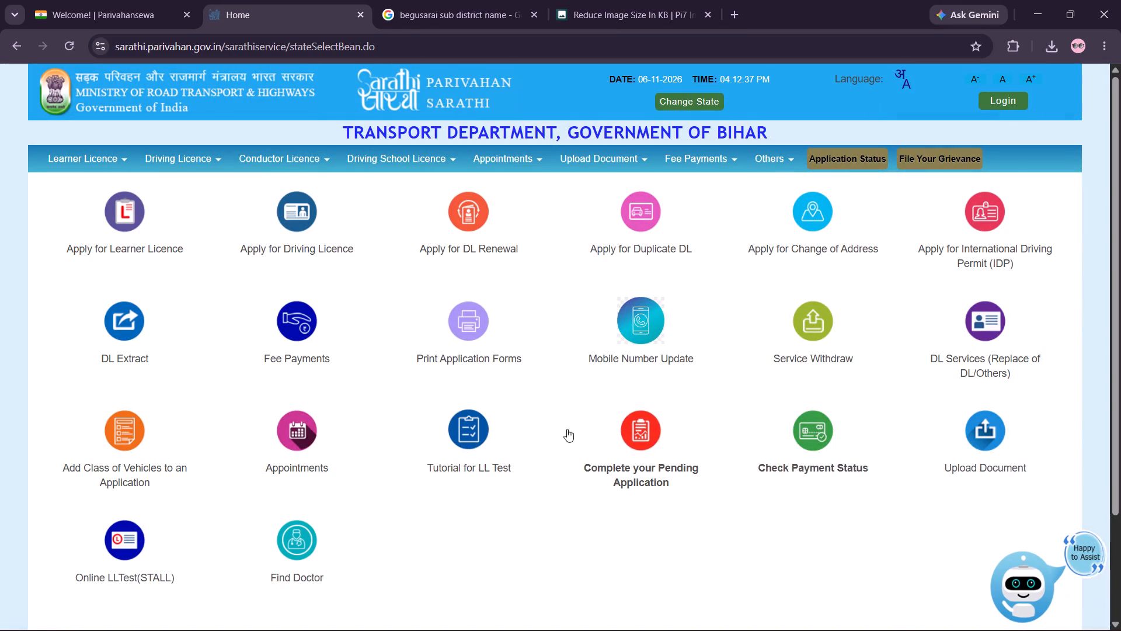
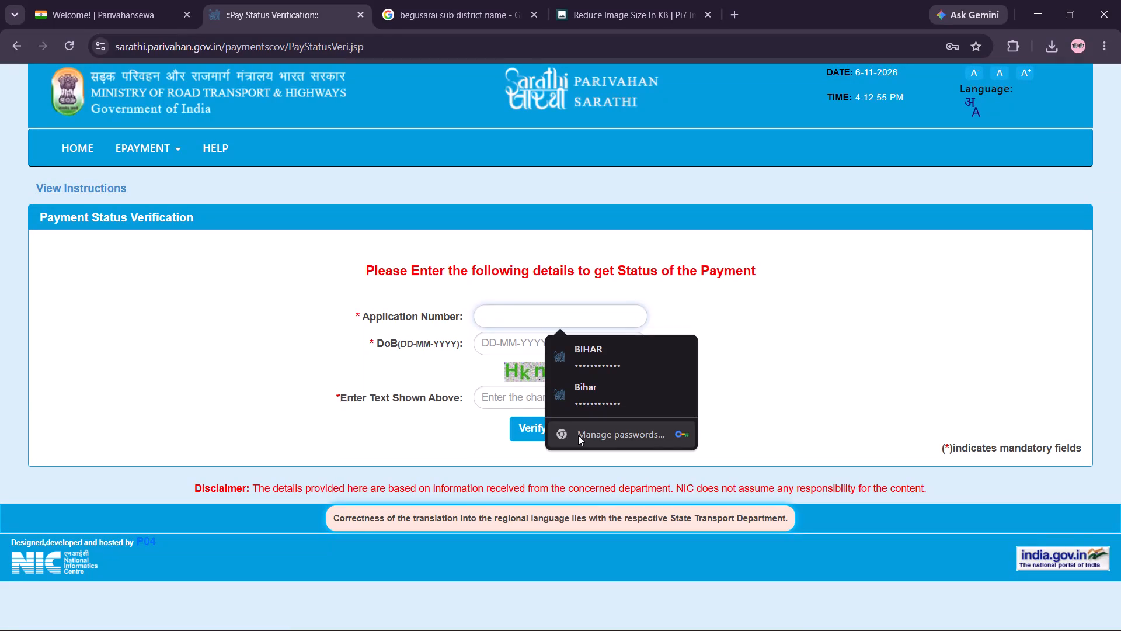
Look up the application number on the reference slip screenshot in File Explorer's Gallery and return to the payment status form.
key(super+e)
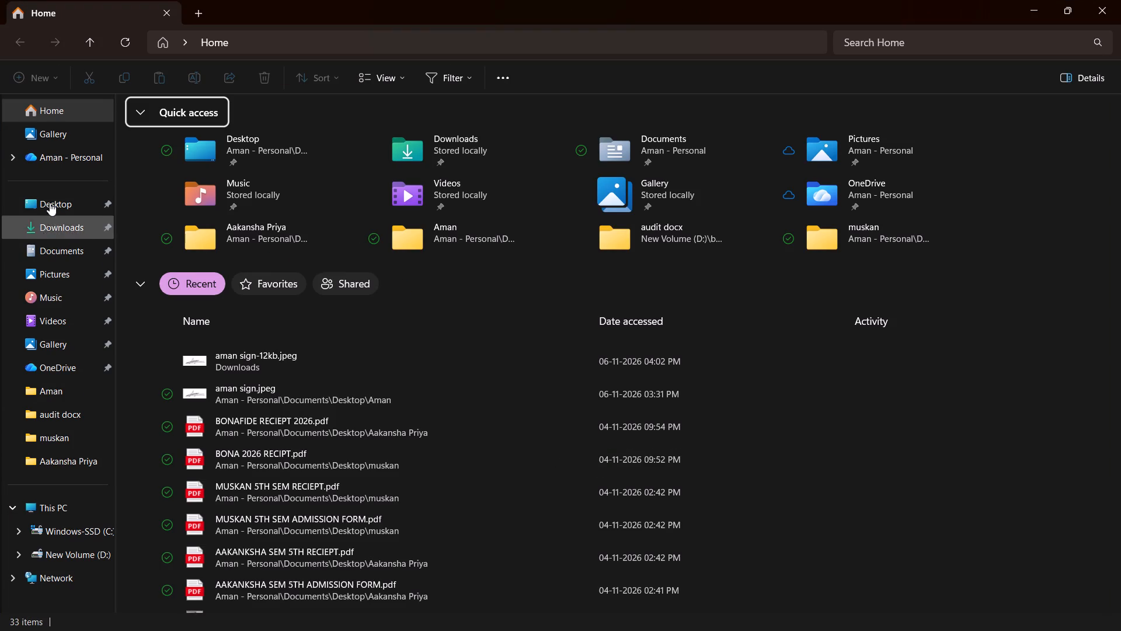
click(72, 129)
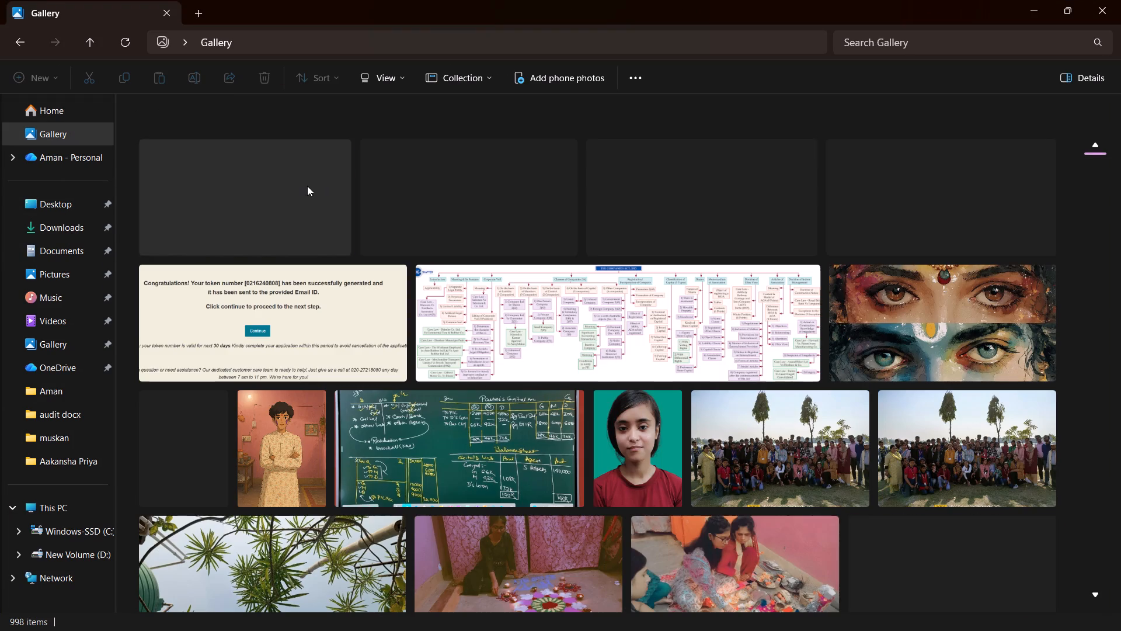
double_click(281, 201)
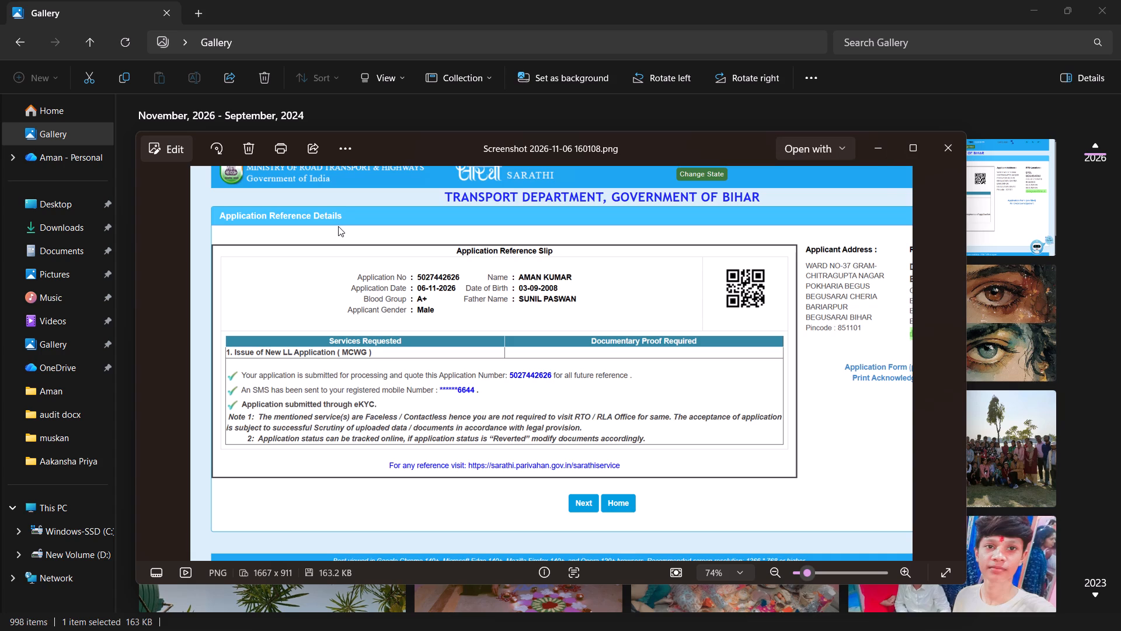
key(alt+Escape)
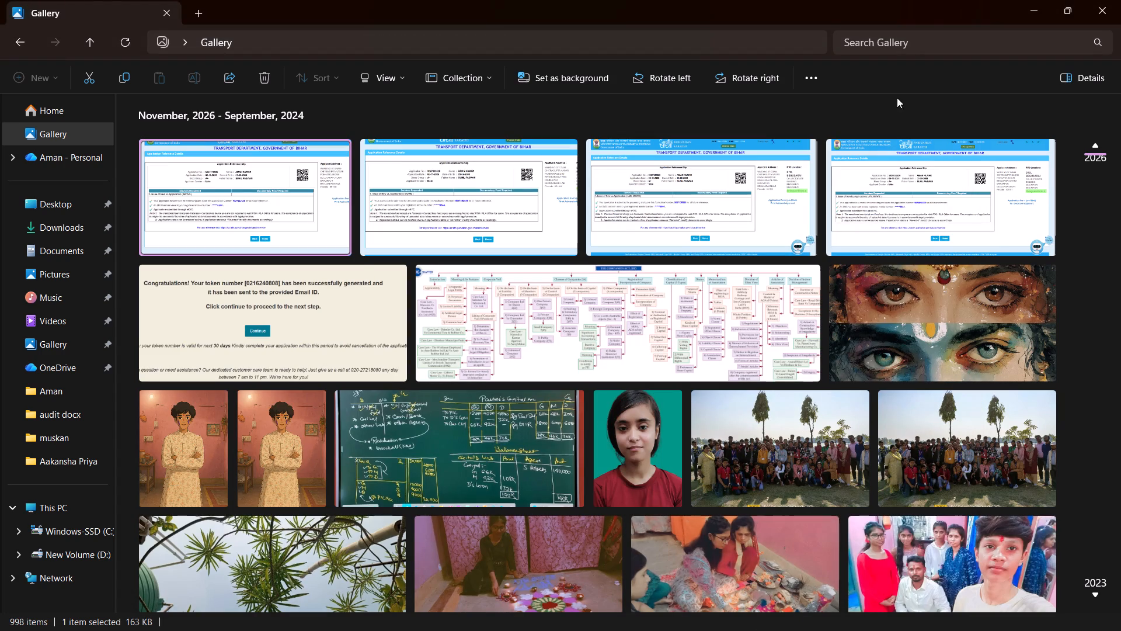
click(1032, 9)
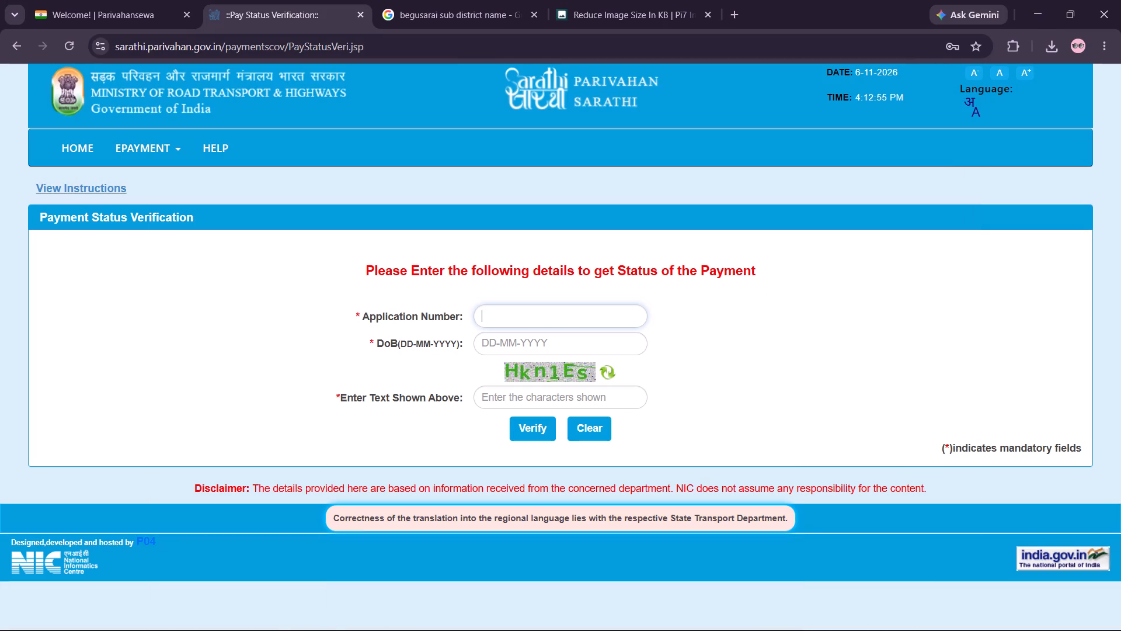
Enter the learner's licence application number from the reference slip in the Payment Status Verification form.
click(523, 309)
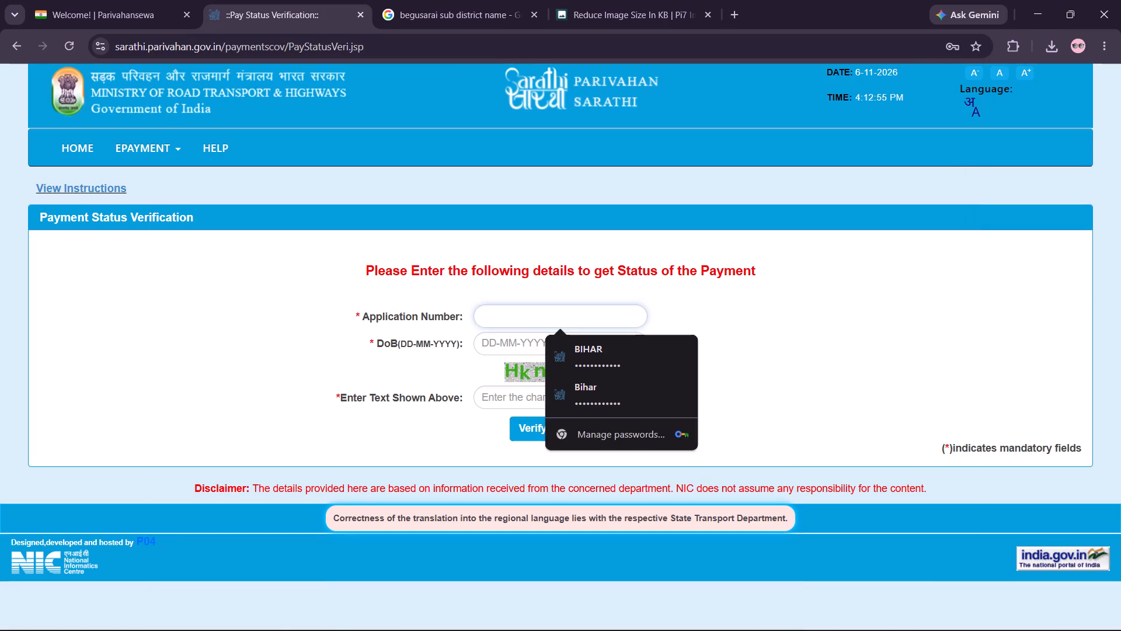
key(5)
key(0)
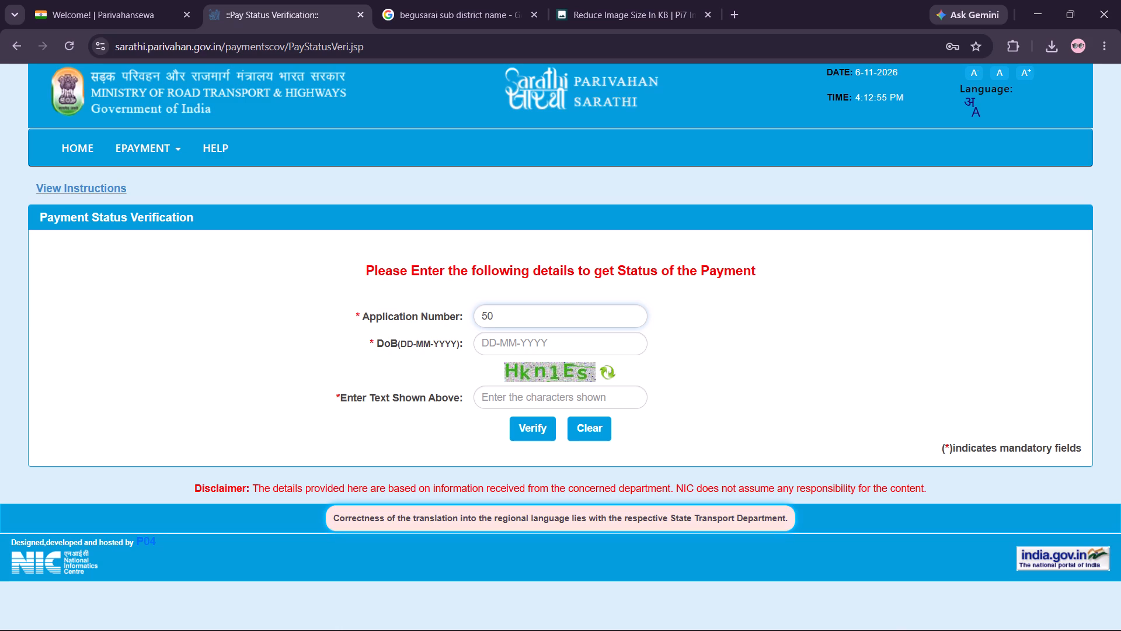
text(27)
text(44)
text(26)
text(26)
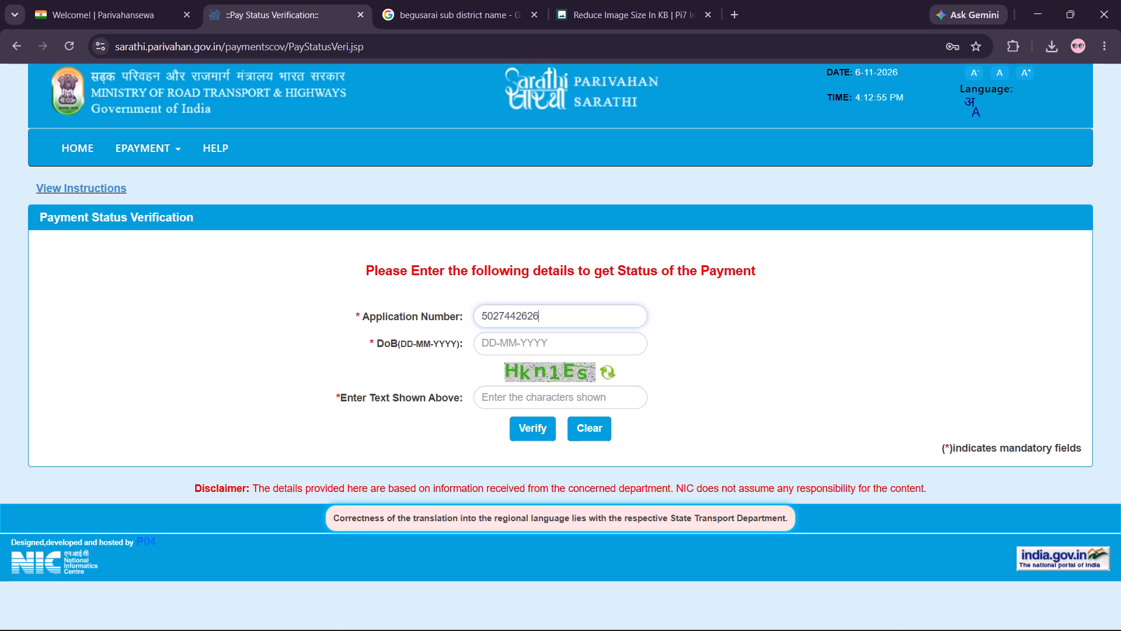
Set the applicant's date of birth in the Payment Status Verification form using the date picker.
click(500, 339)
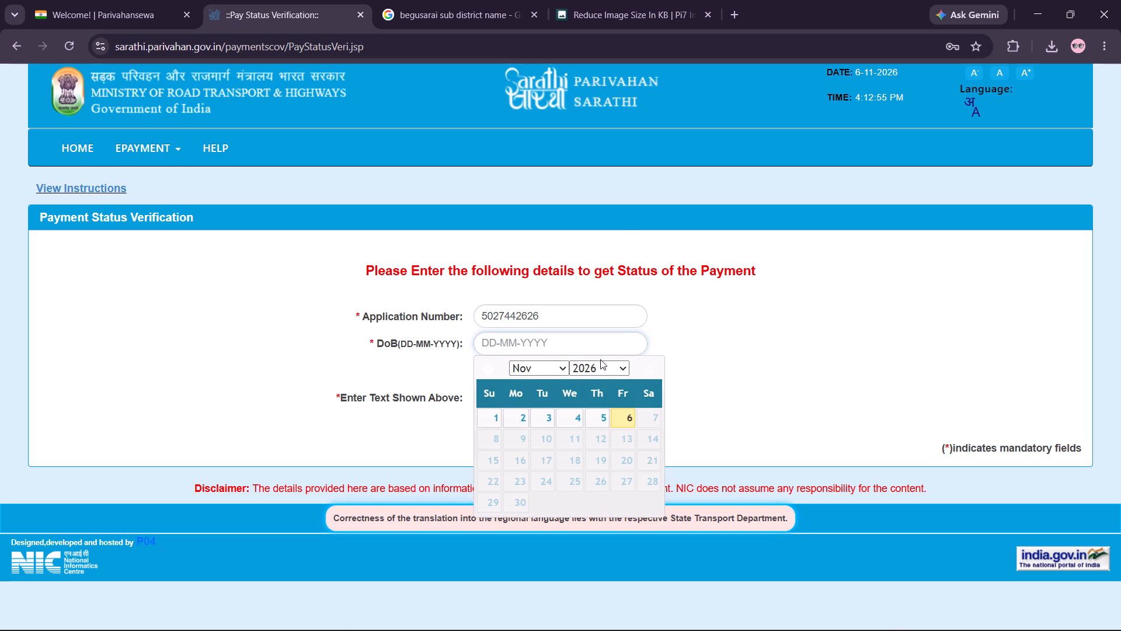
click(591, 373)
scroll(606, 203, up, 1)
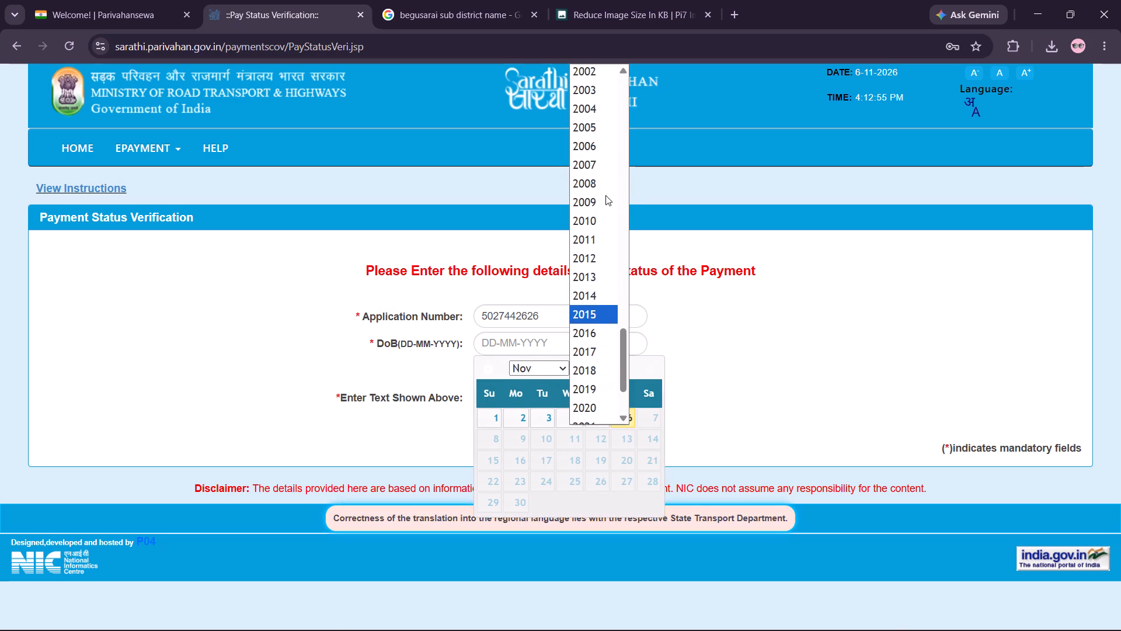
click(588, 183)
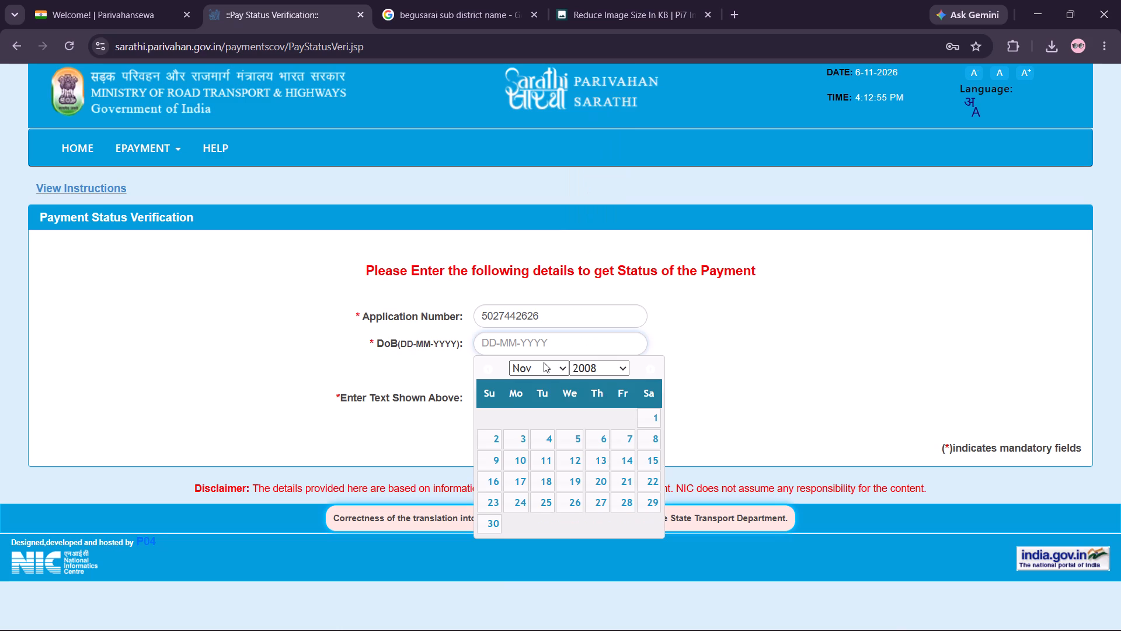
click(544, 362)
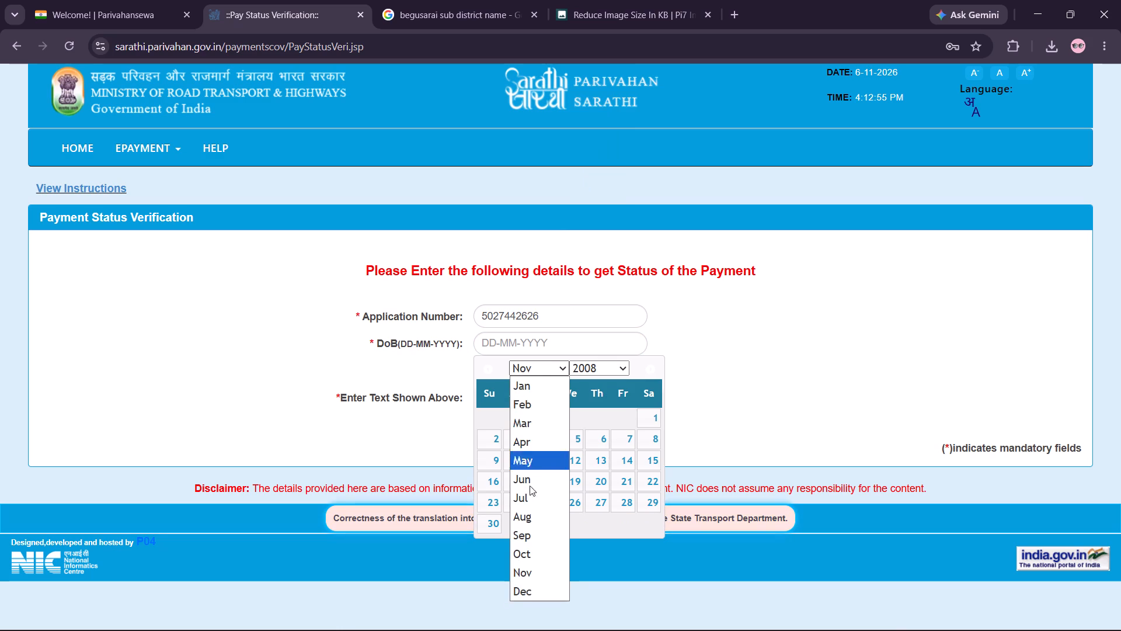
click(524, 530)
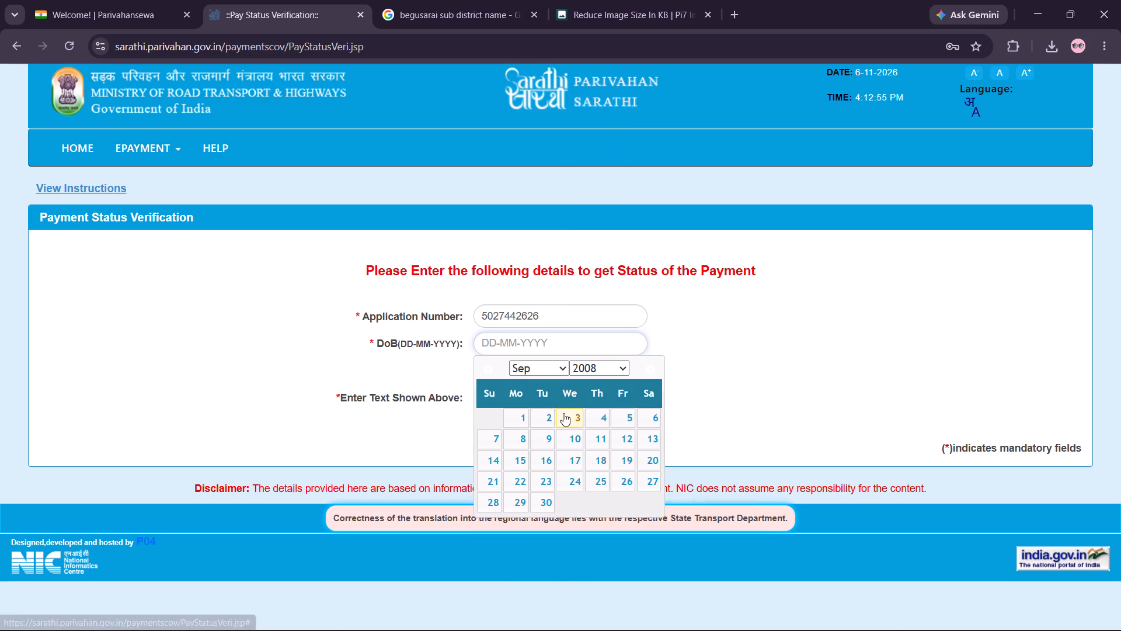
click(563, 413)
Enter the displayed captcha text and submit the payment status form for verification.
click(555, 391)
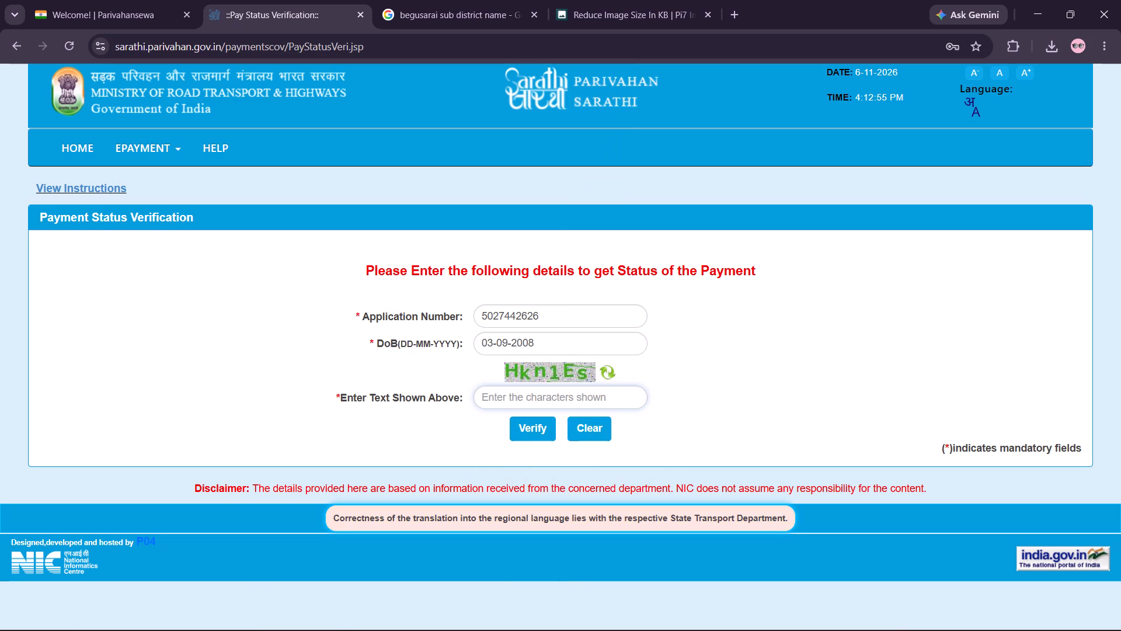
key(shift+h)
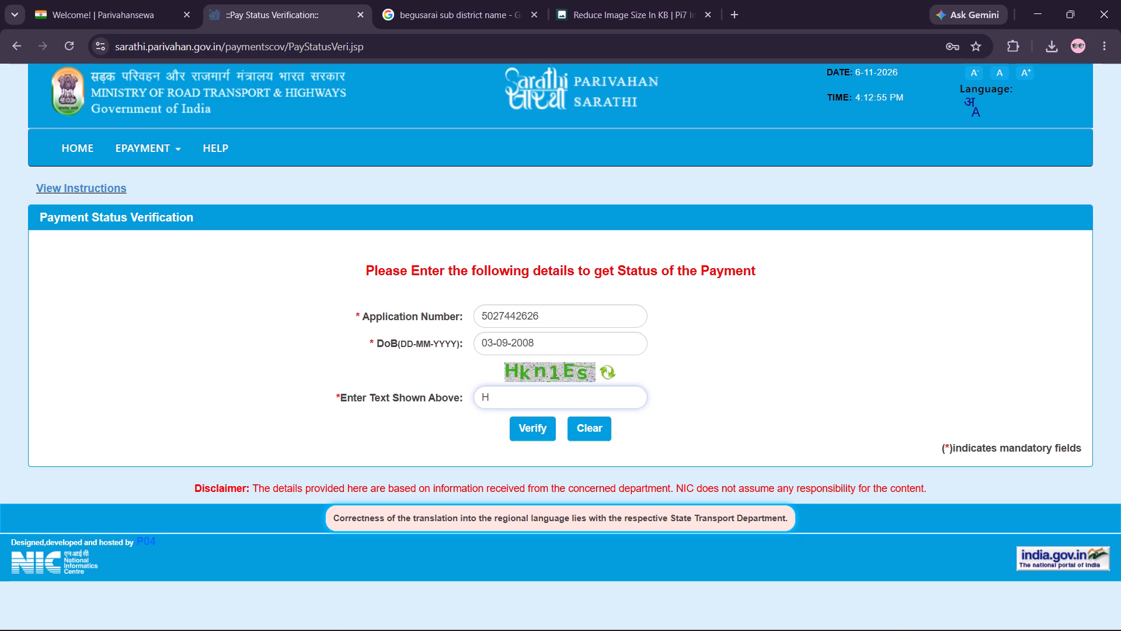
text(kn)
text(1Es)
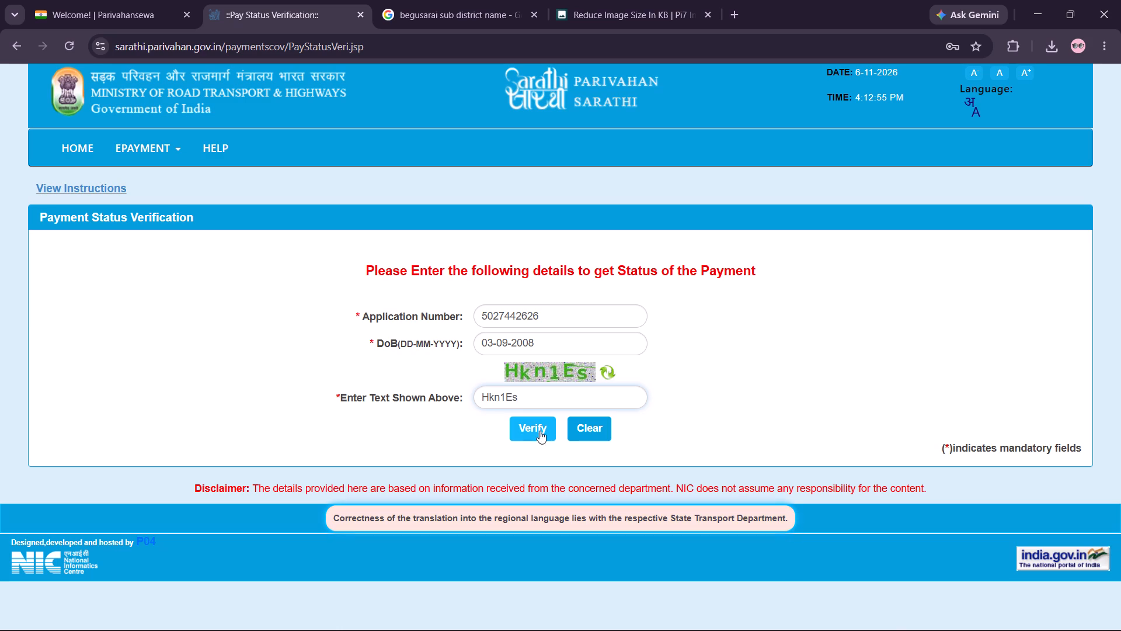
click(539, 429)
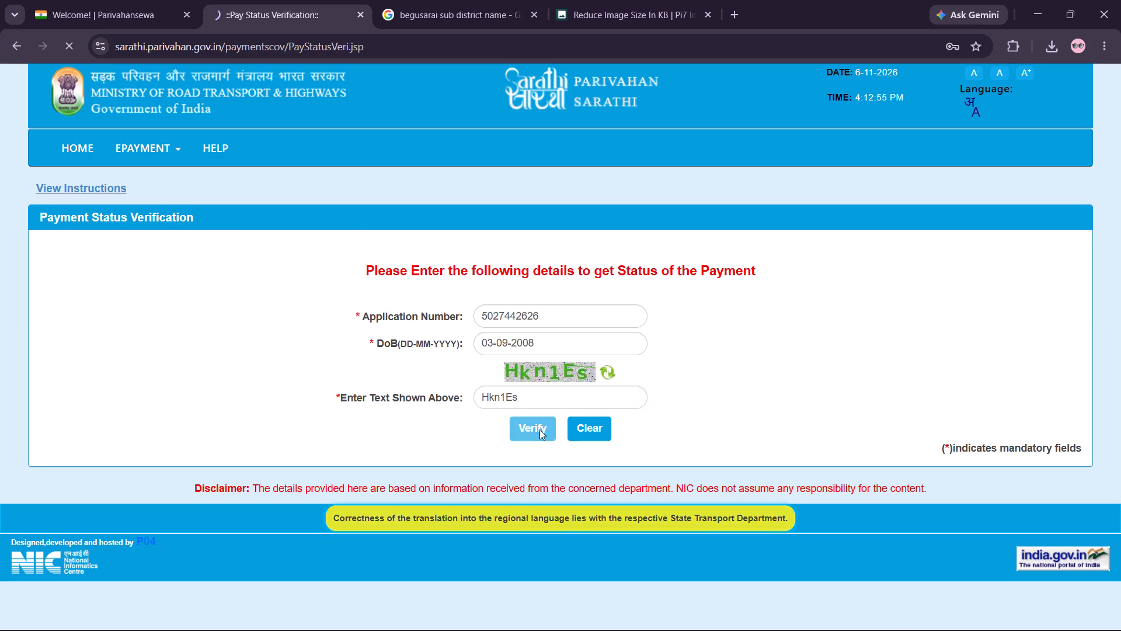
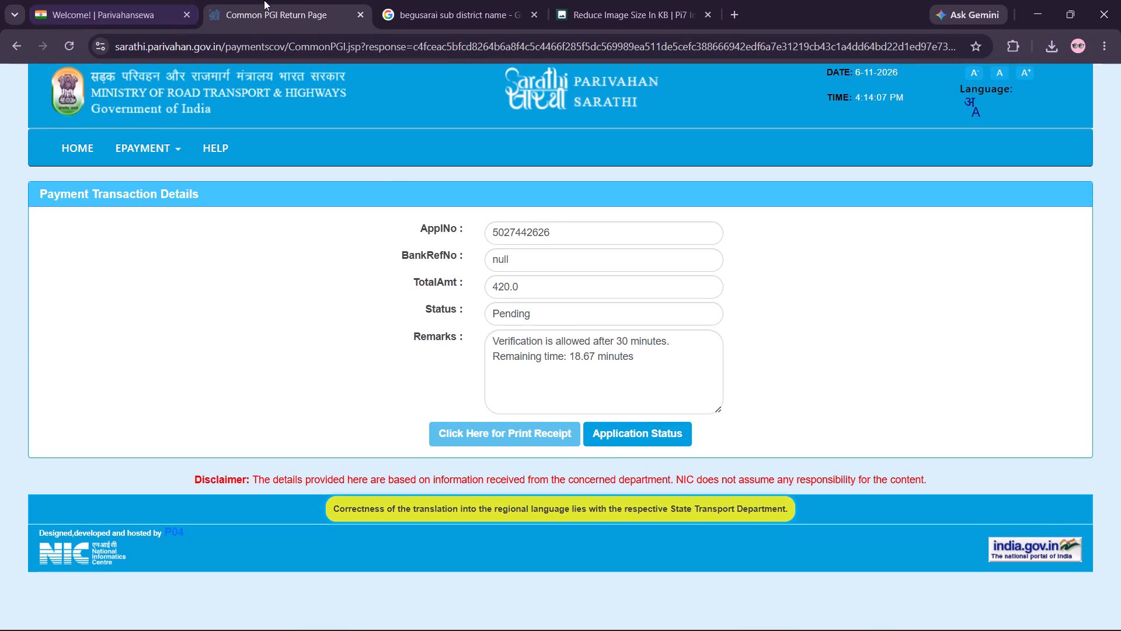
Open the Drivers/Learners License service from the Parivahan Sewa home page and dismiss the mobile number update notice.
click(283, 11)
click(145, 10)
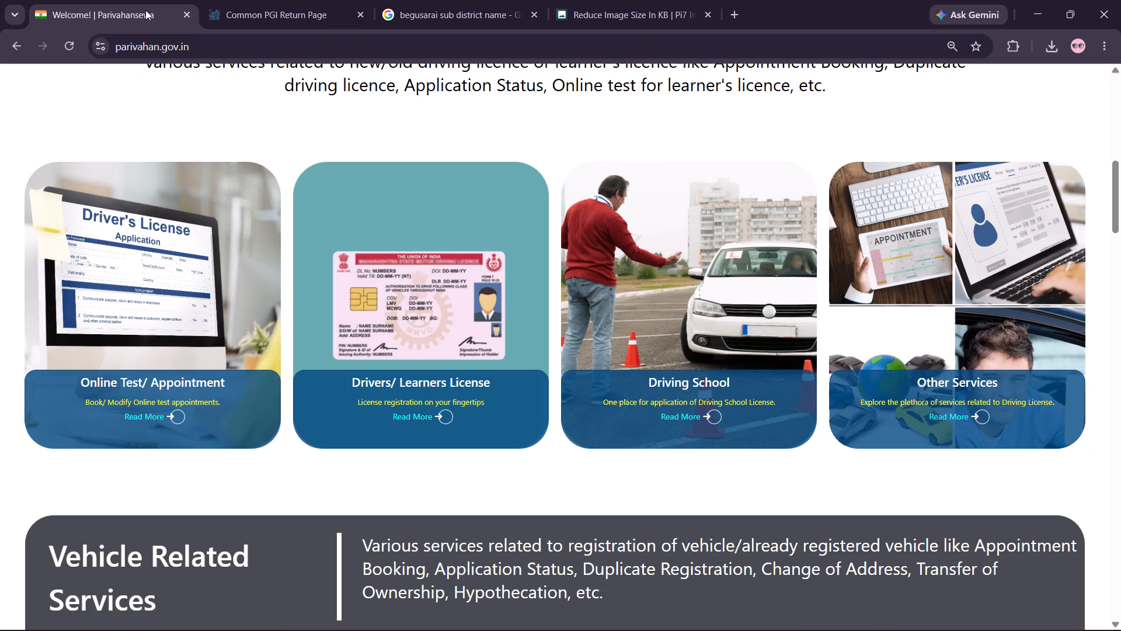
click(426, 339)
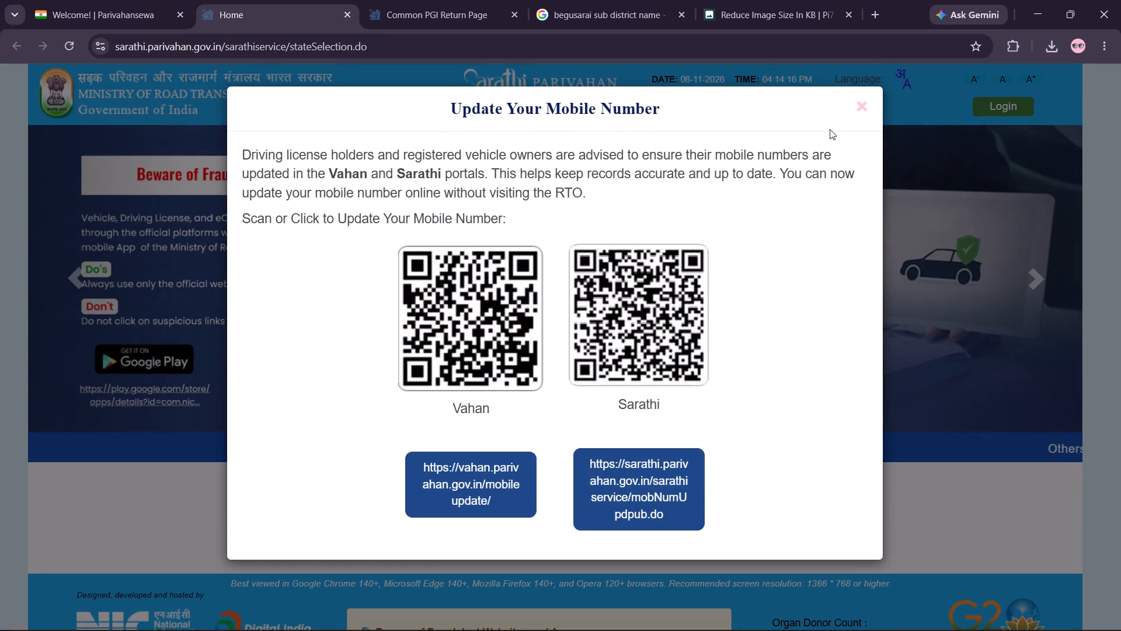
click(858, 105)
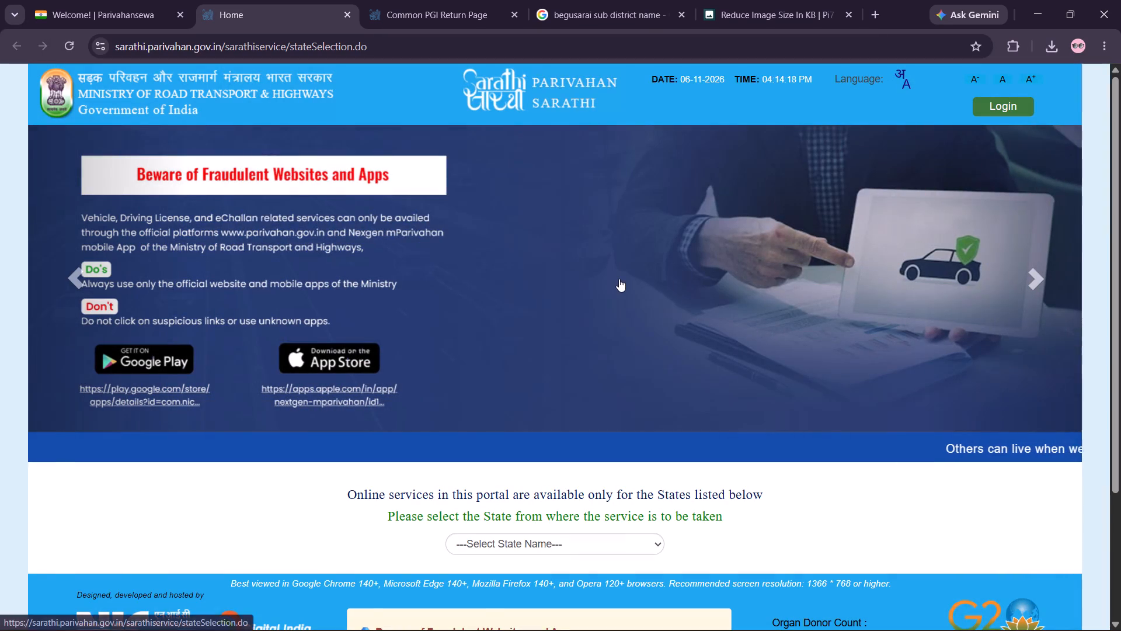
Select Bihar as the service state and dismiss the Contactless Licence Services window to reach the state's licence services.
scroll(619, 279, down, 3)
click(552, 379)
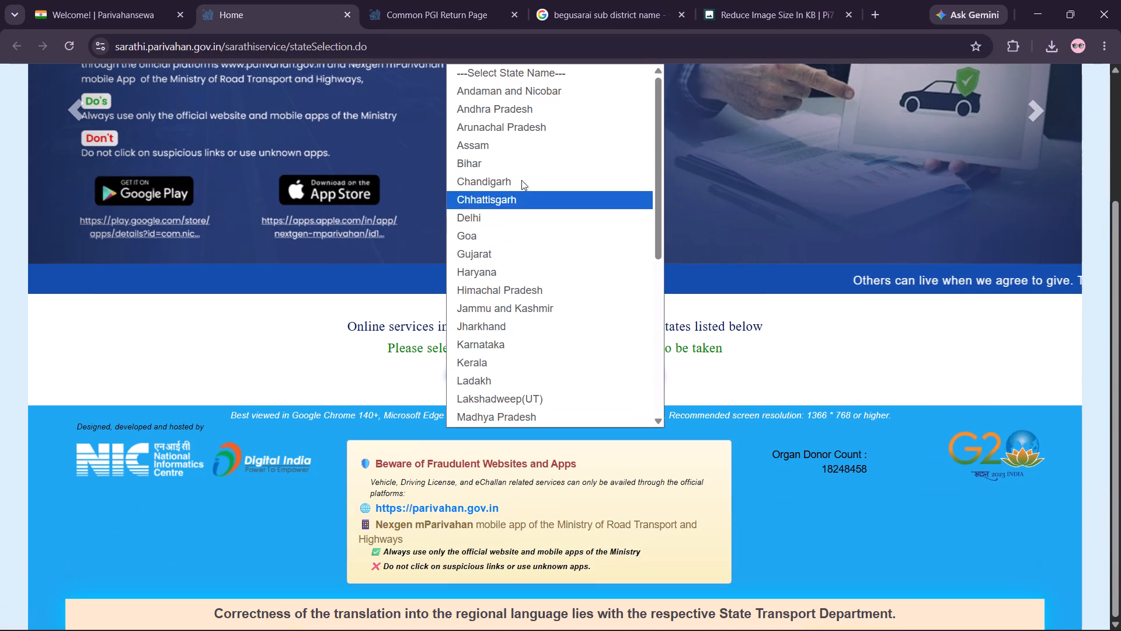
click(509, 170)
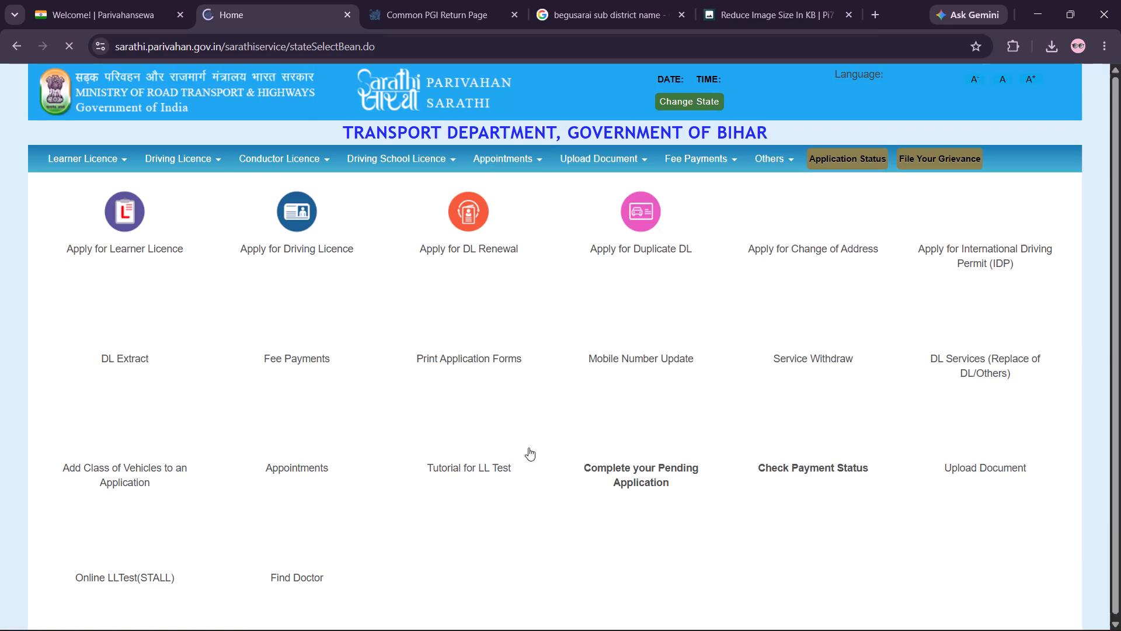
click(292, 336)
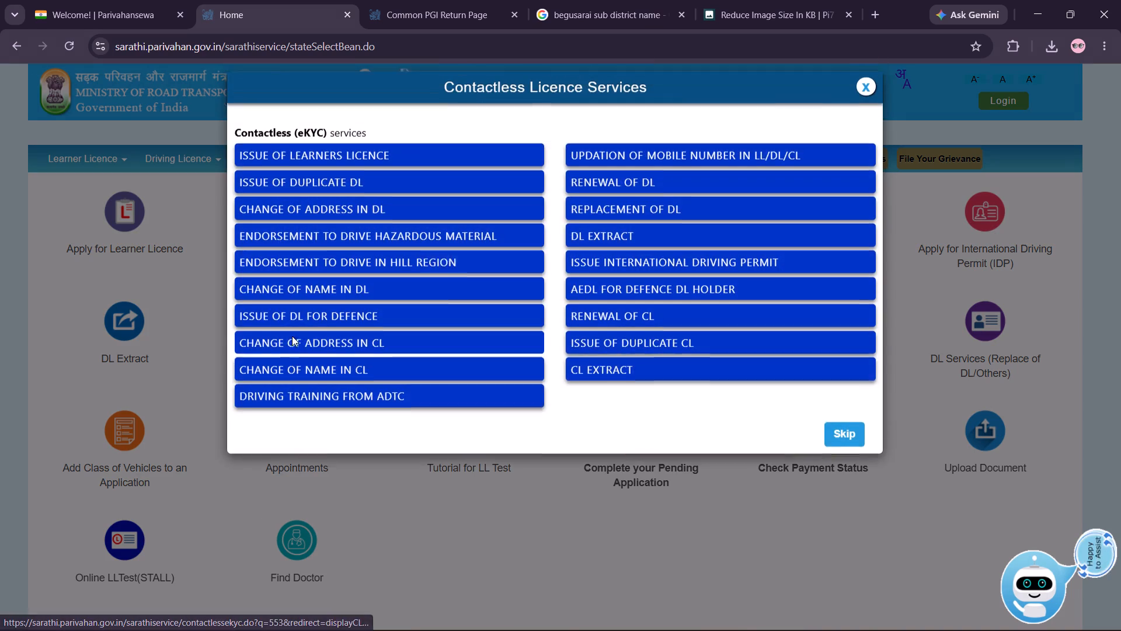
click(865, 103)
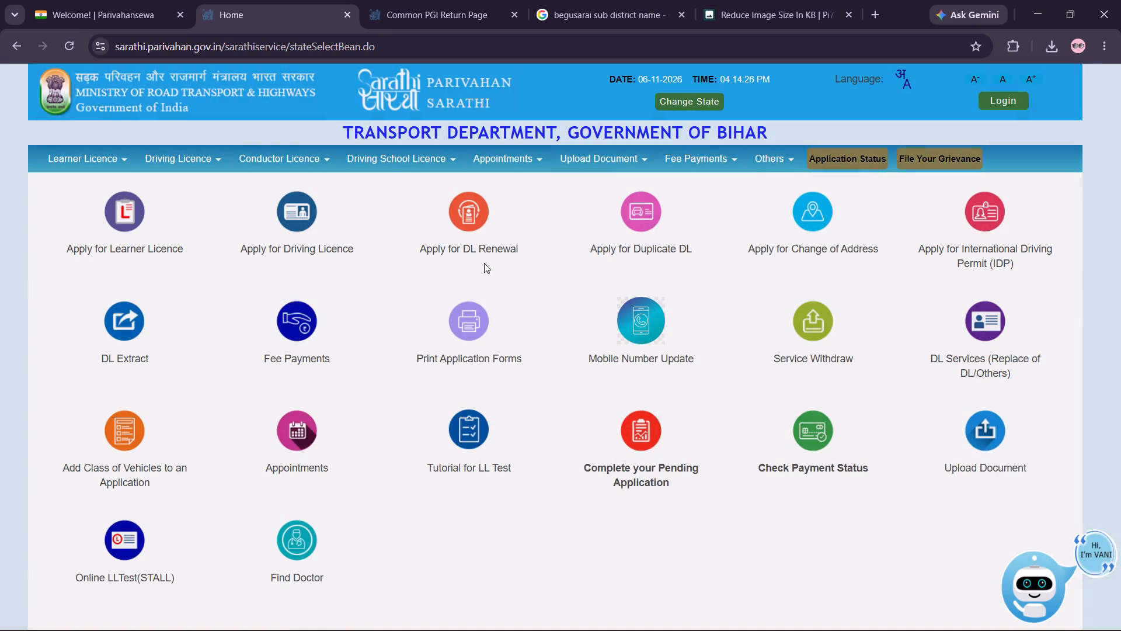
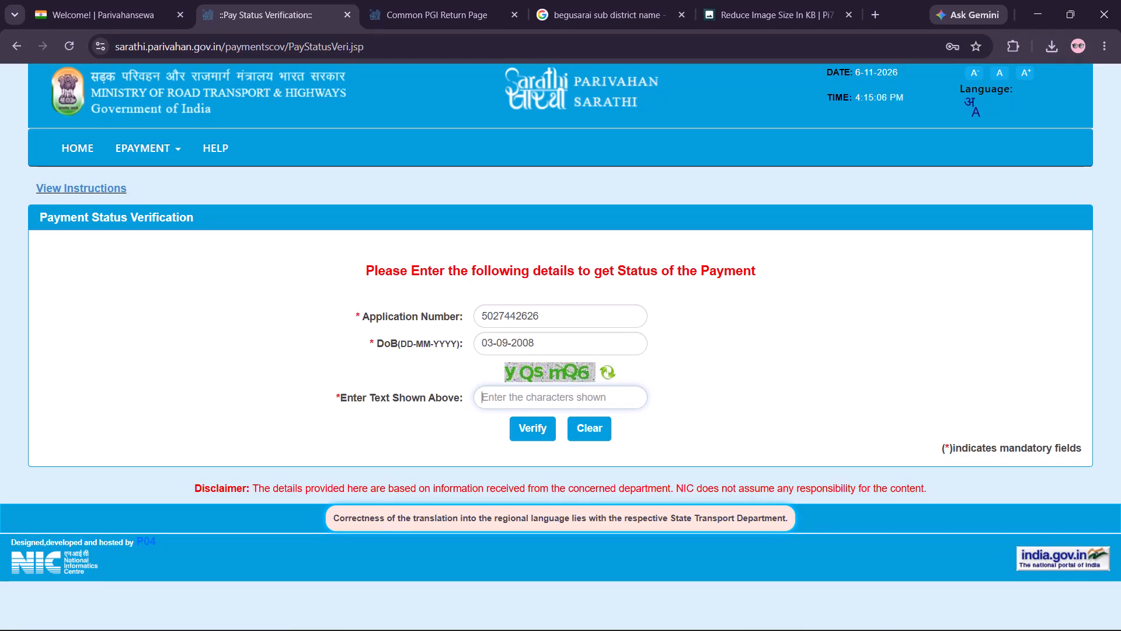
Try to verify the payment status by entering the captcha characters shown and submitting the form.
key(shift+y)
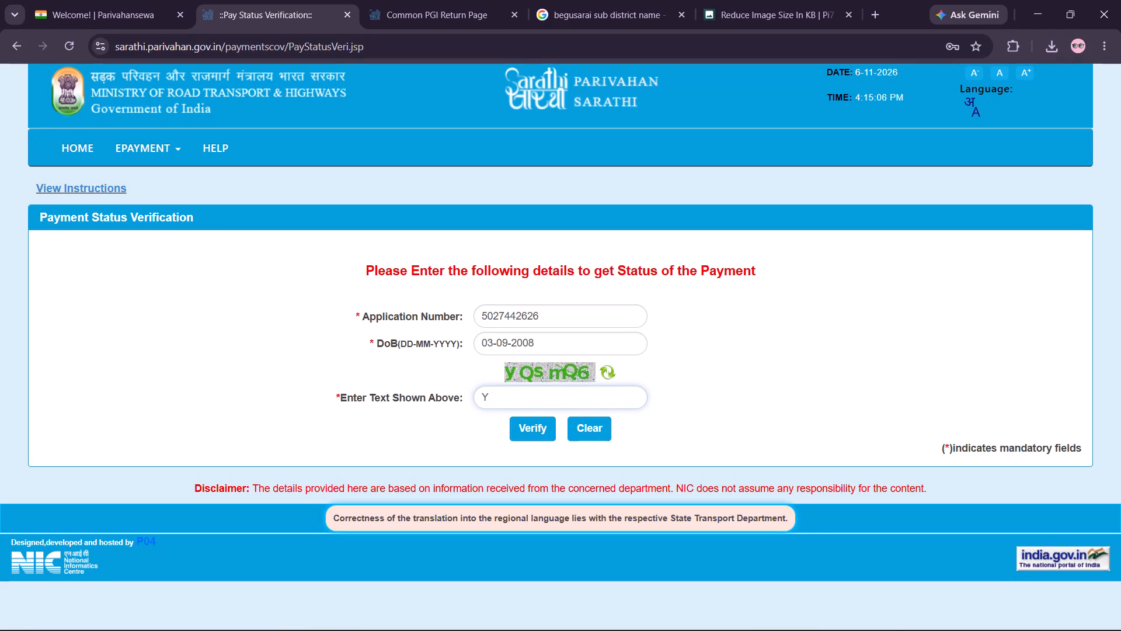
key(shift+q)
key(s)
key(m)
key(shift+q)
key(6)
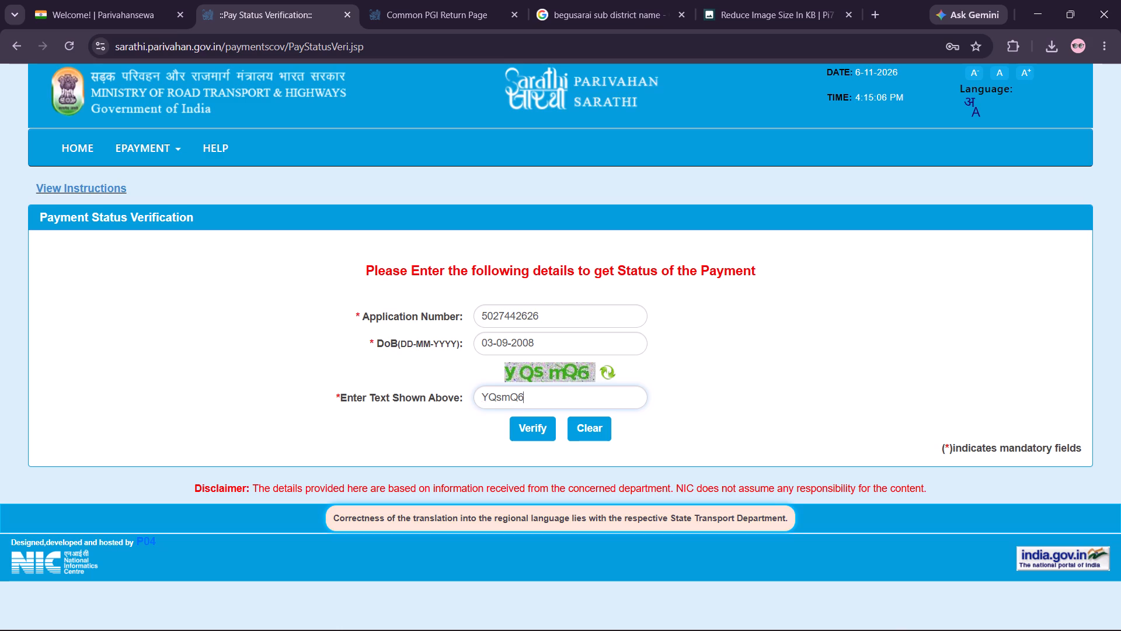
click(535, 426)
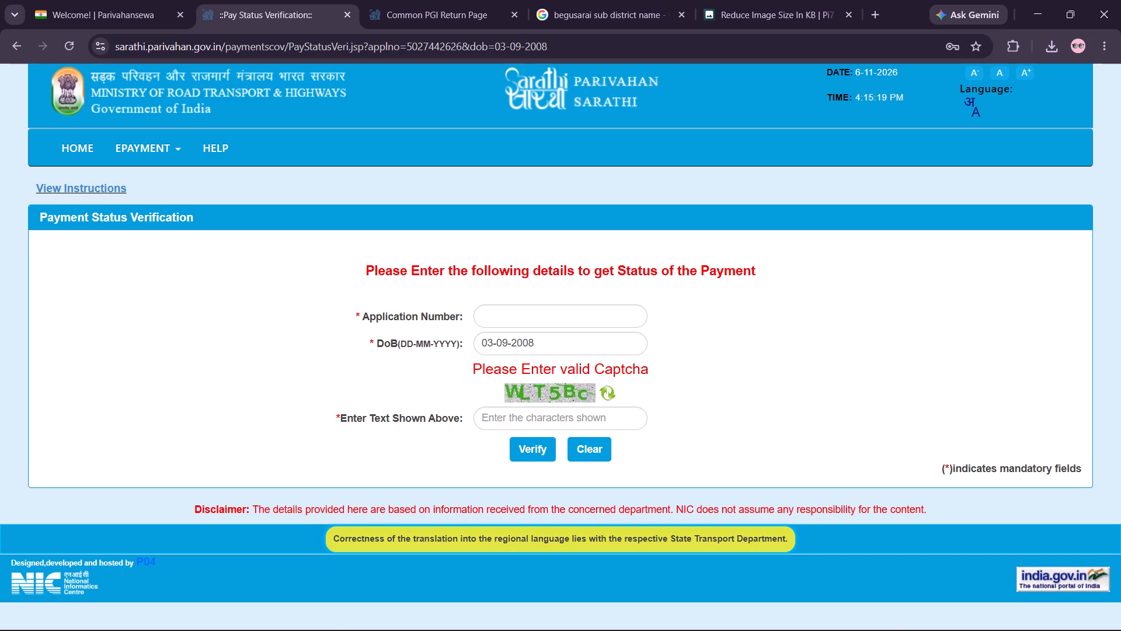
Re-enter the application number in the Payment Status Verification form.
click(504, 318)
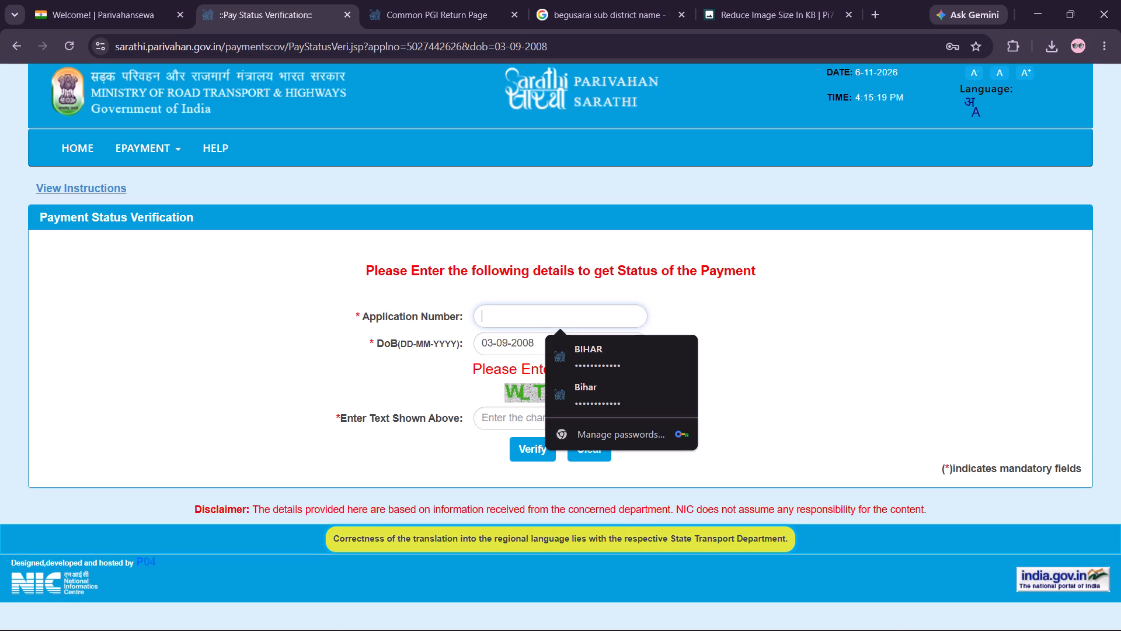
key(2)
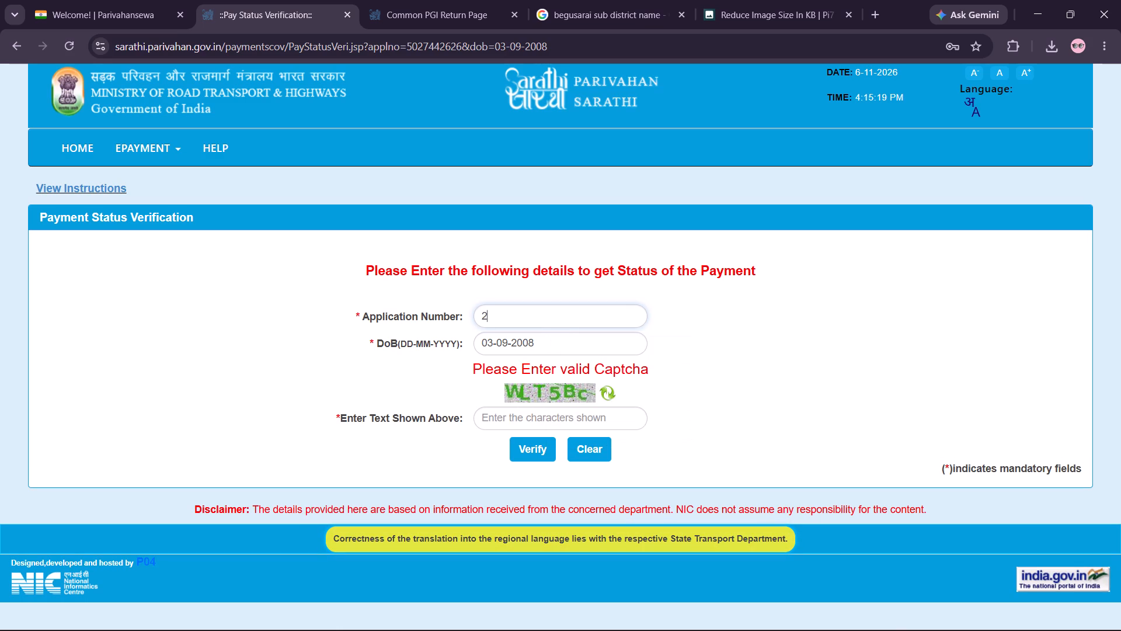
key(BackSpace)
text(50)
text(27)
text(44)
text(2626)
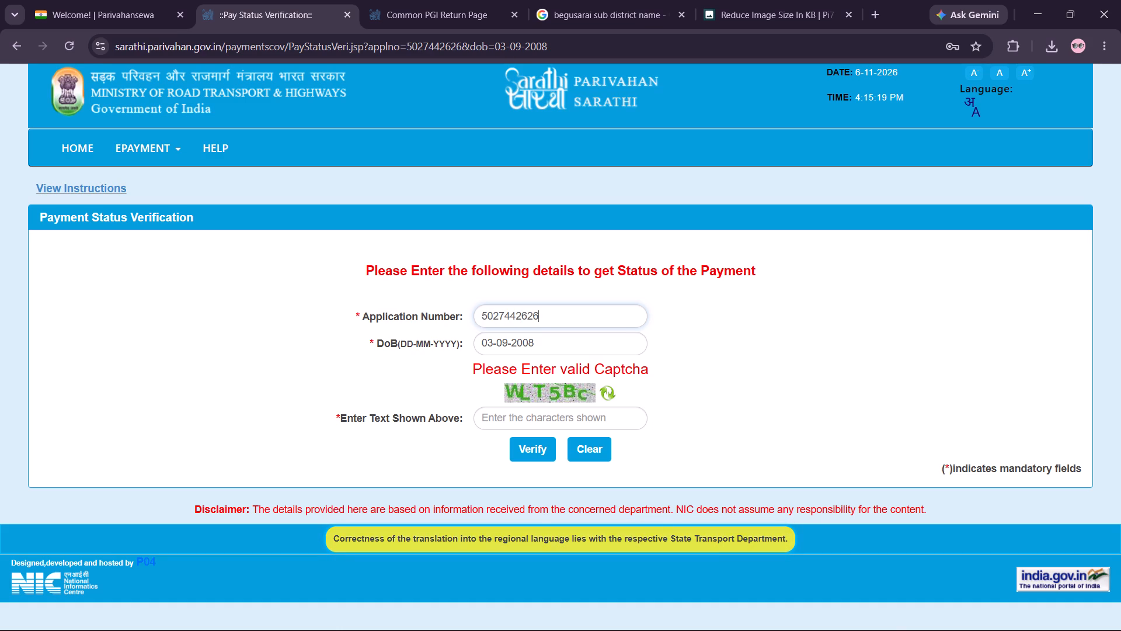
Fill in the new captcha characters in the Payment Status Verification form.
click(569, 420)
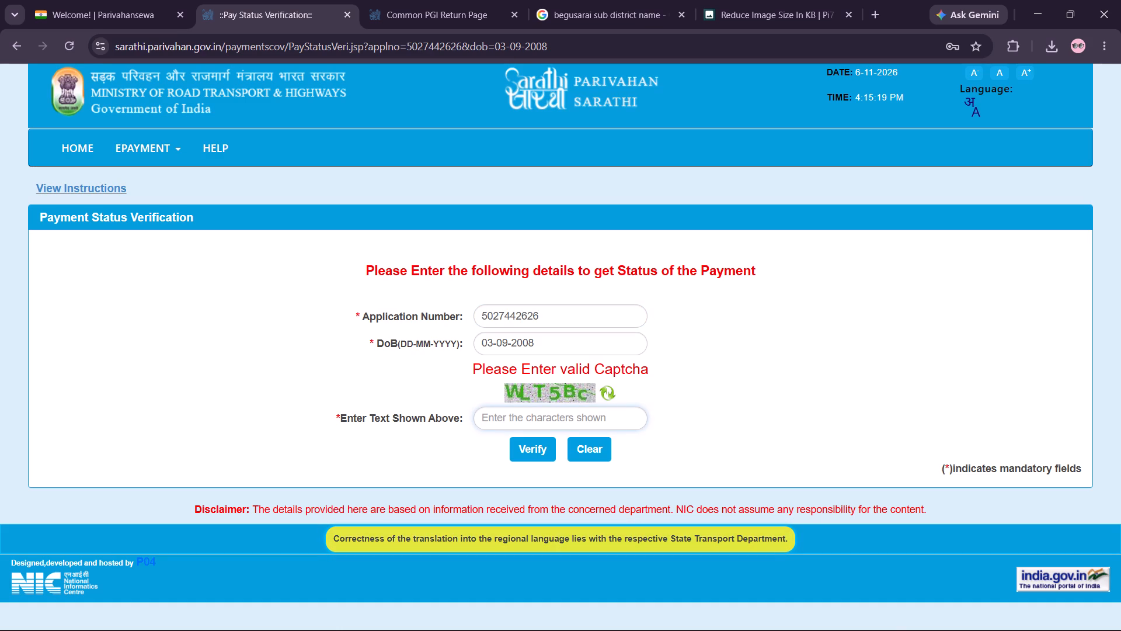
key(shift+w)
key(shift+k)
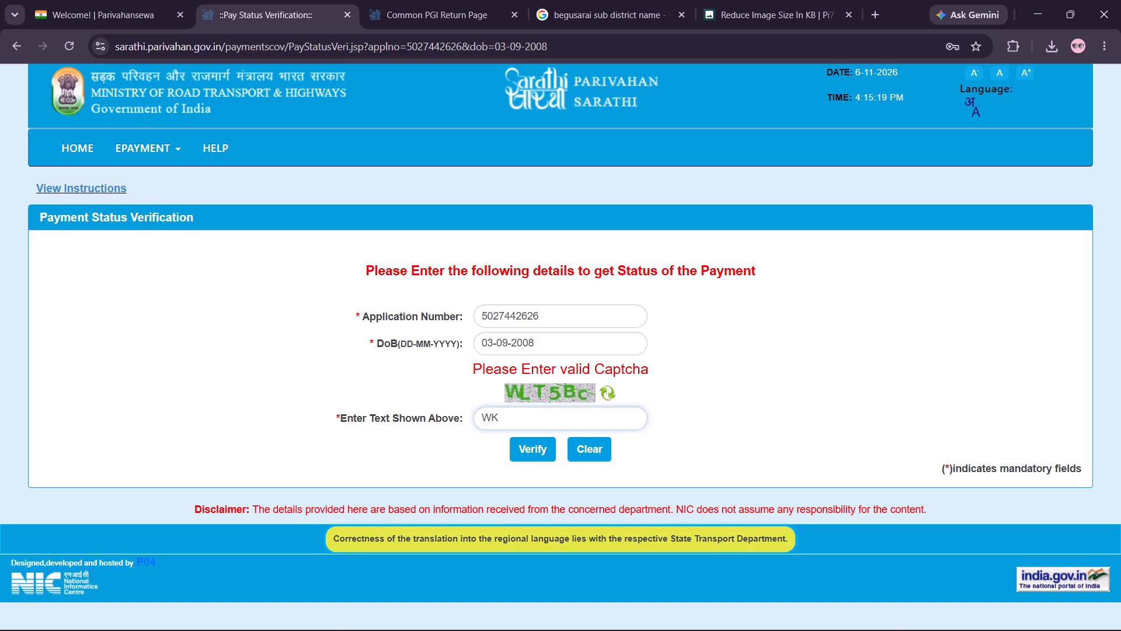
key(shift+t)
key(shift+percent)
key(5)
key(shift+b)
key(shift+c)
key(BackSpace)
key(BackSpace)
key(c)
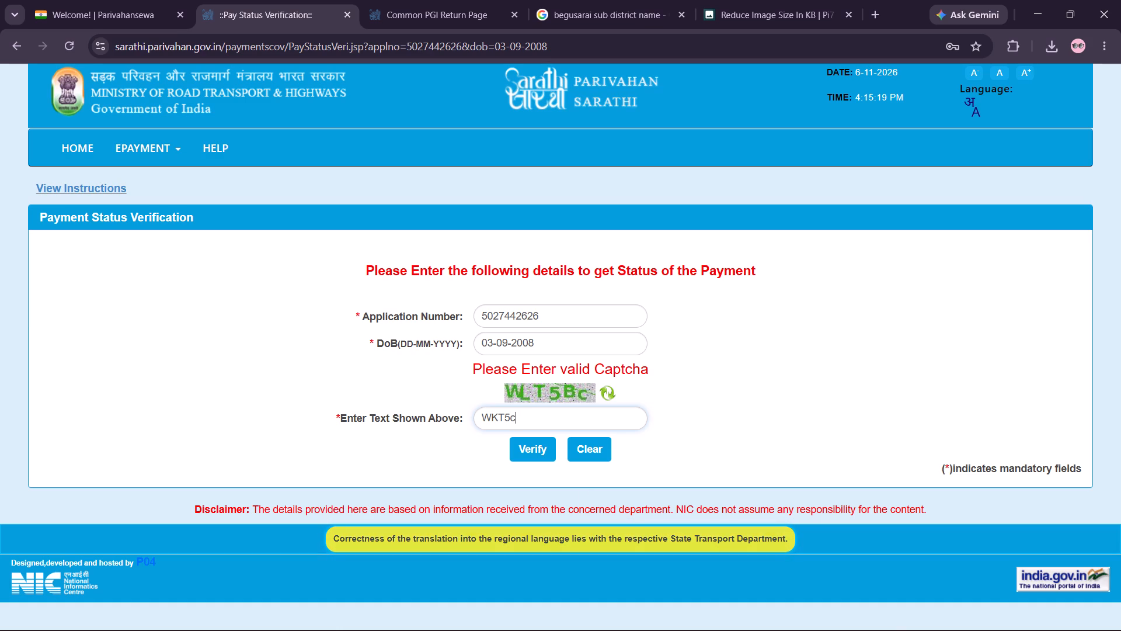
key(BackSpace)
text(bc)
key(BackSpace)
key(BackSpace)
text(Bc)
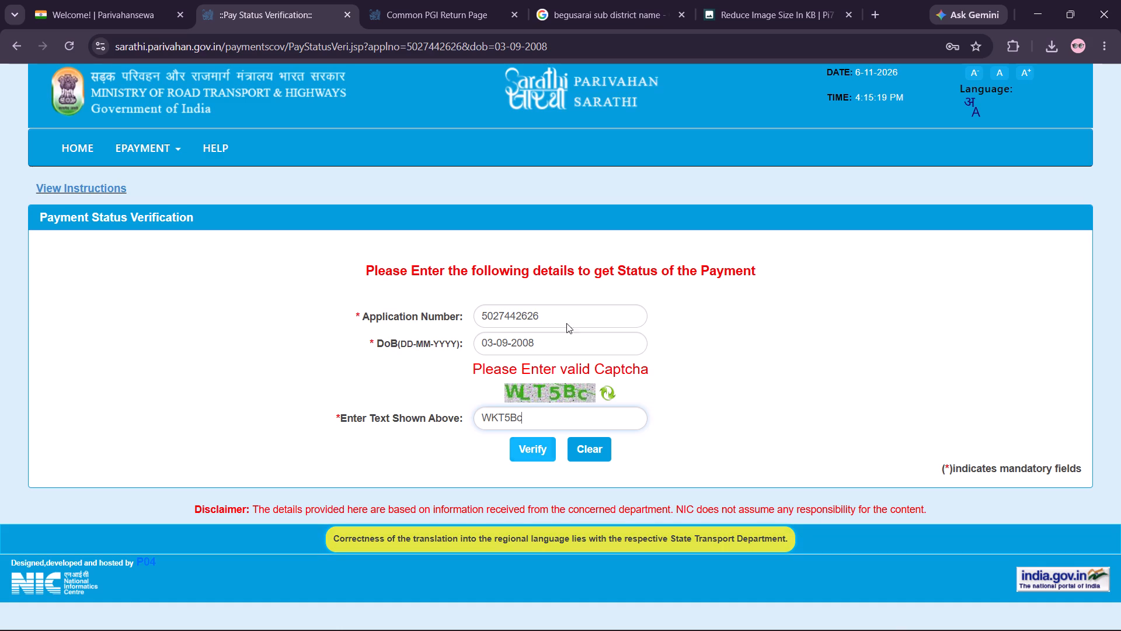
Copy the application number from the form and close the Payment Status Verification page.
drag(557, 310, 464, 322)
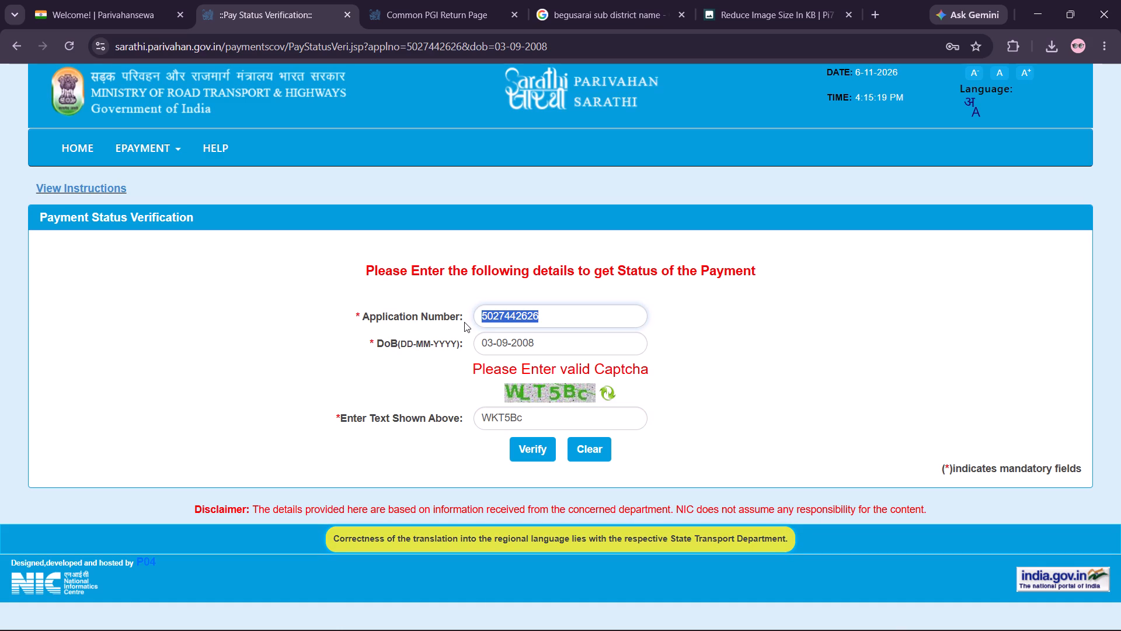
key(ctrl+c)
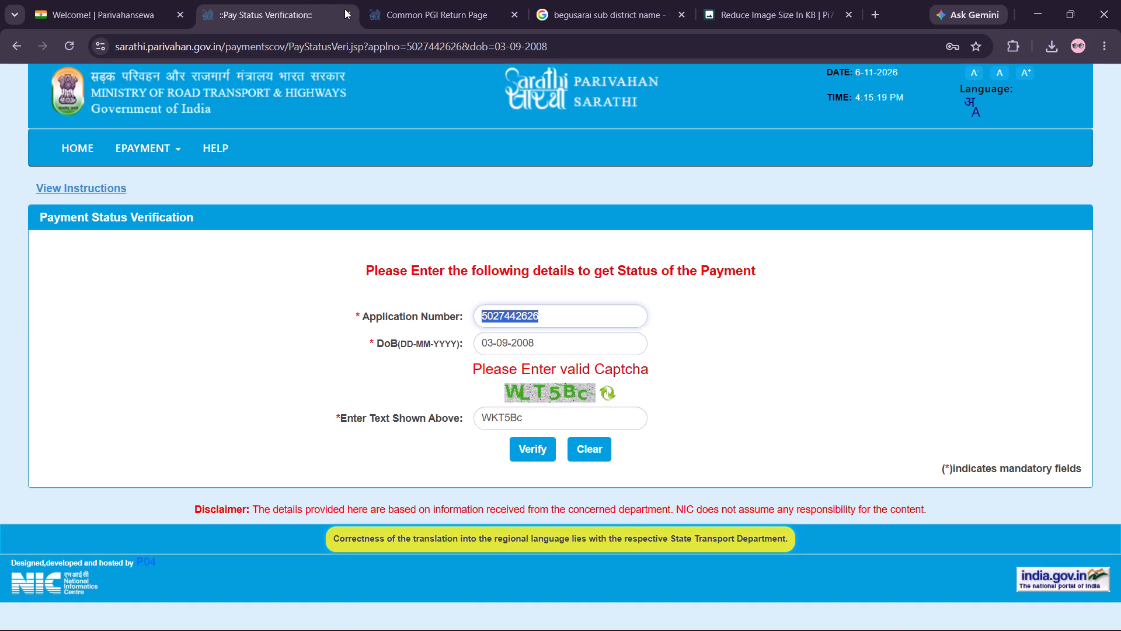
click(346, 9)
Open the Drivers/Learners License service from the Parivahan Sewa home page.
click(417, 332)
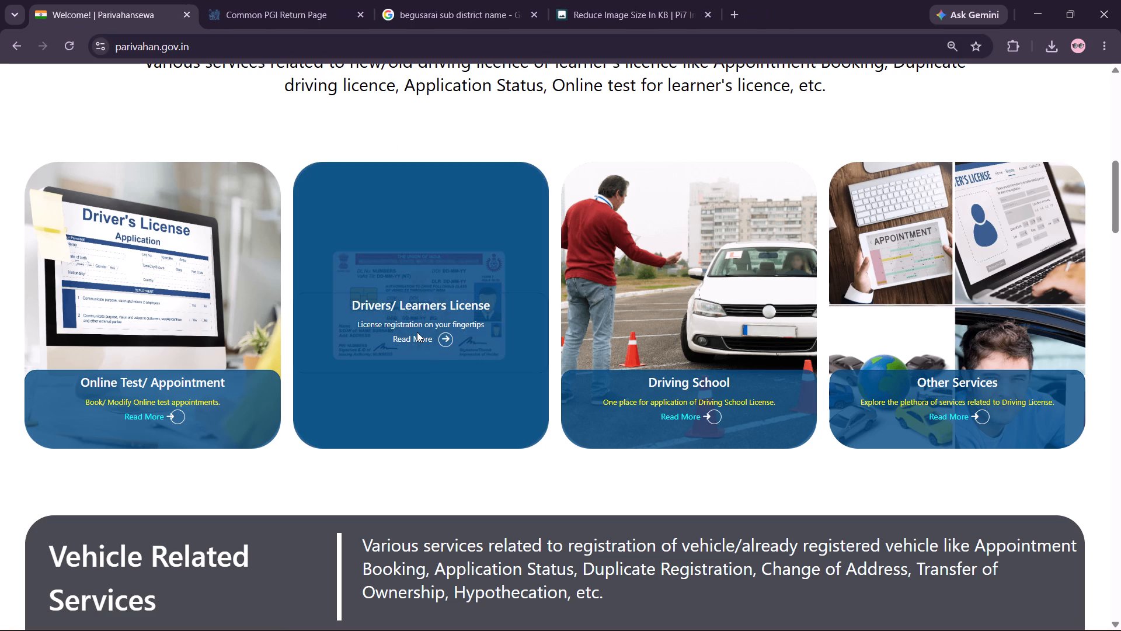
click(420, 335)
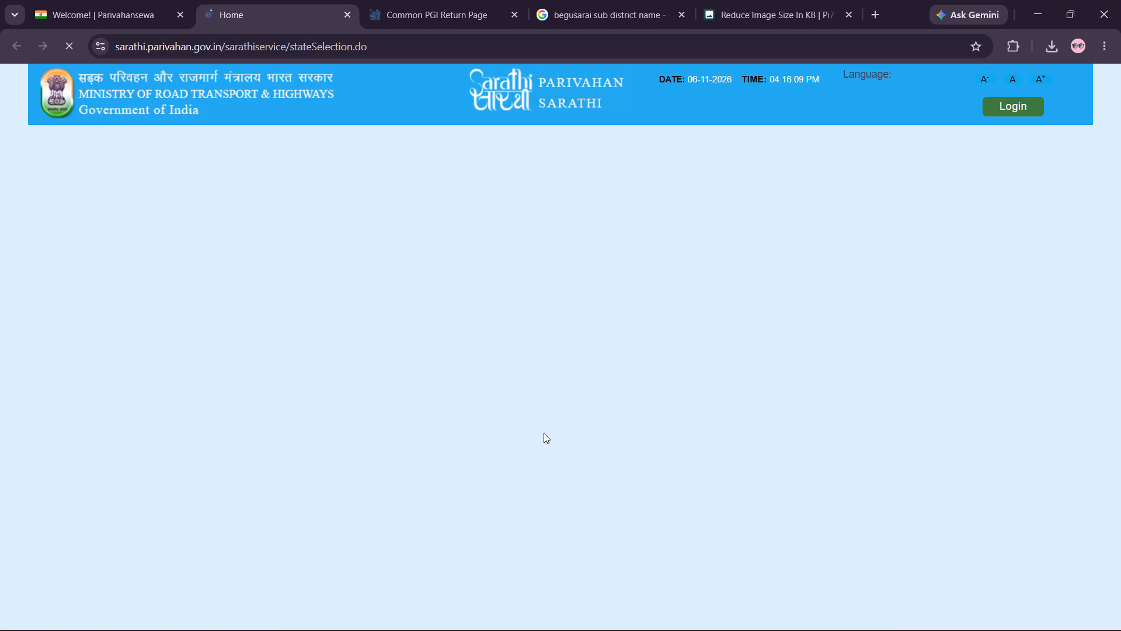
Close the Common PGI Return Page holding the payment transaction details.
click(475, 9)
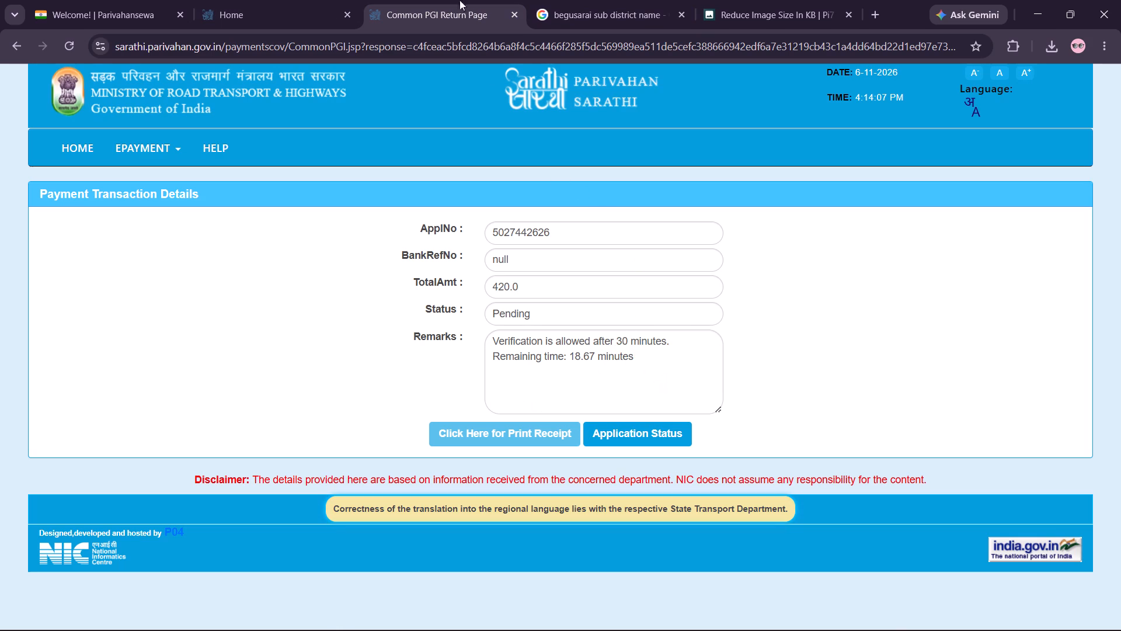
click(509, 10)
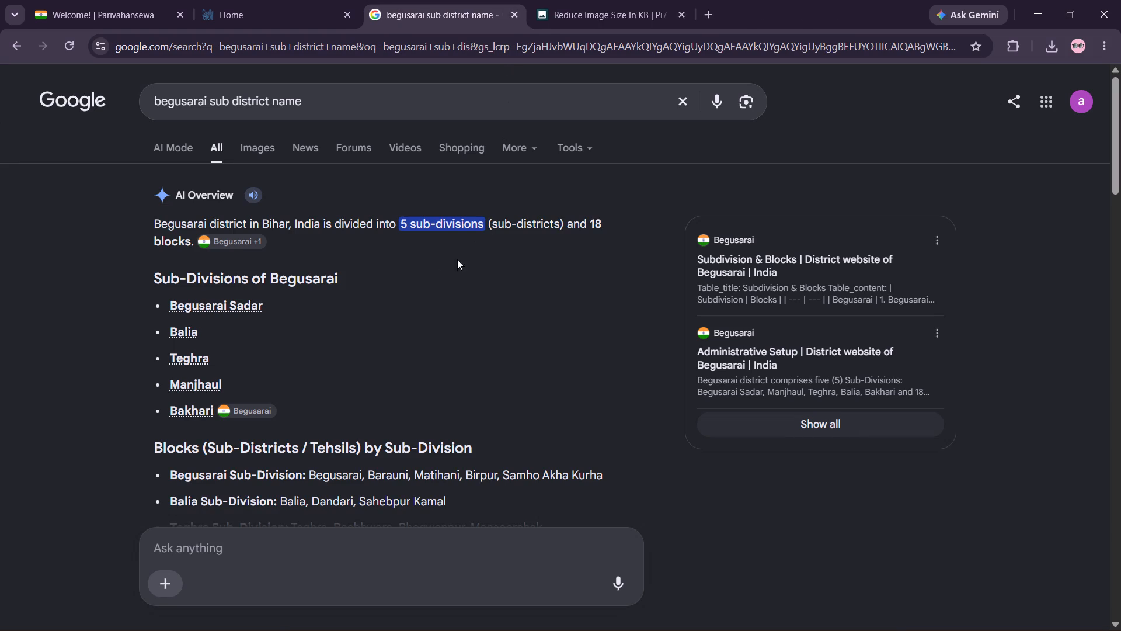
Return to the Sarathi home page, dismiss the mobile number update notice and select Bihar as the service state.
click(281, 3)
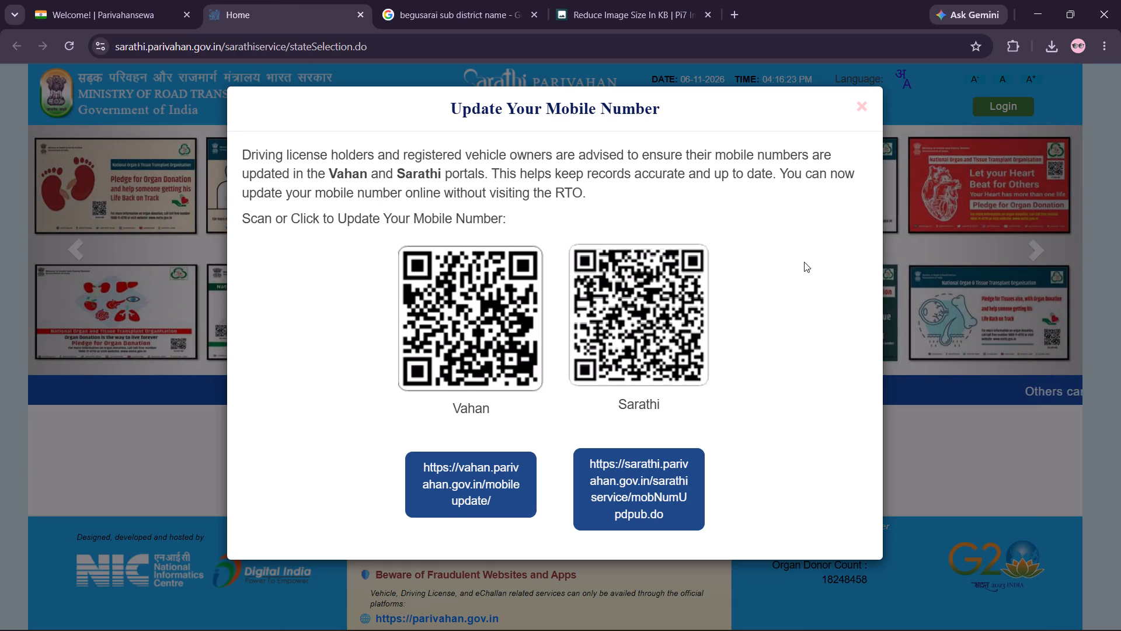
click(859, 107)
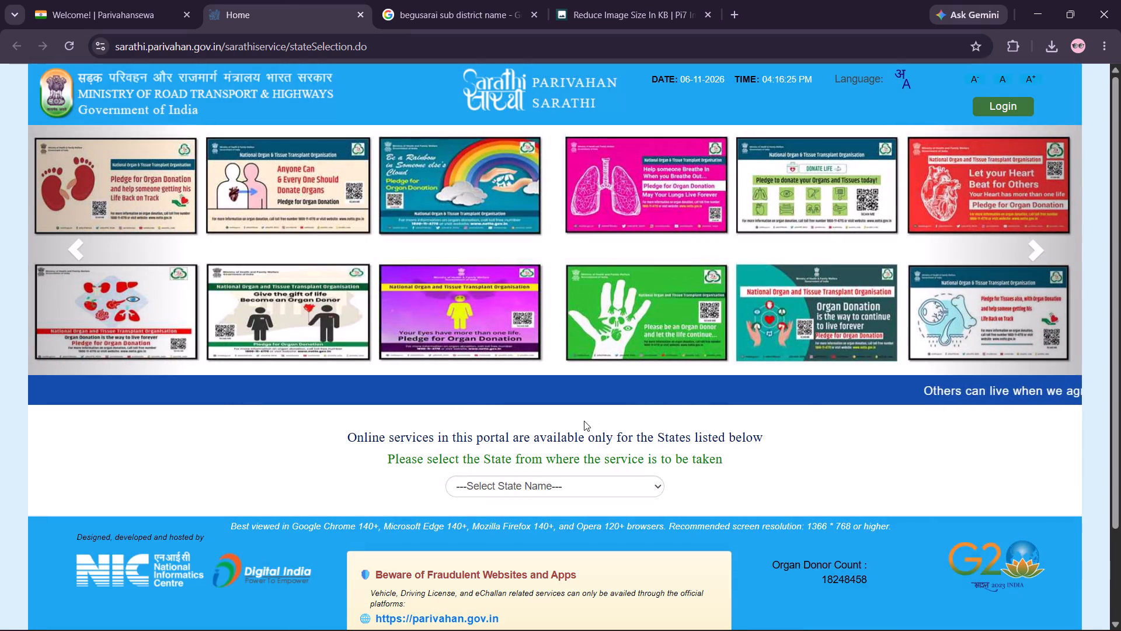
scroll(584, 421, down, 1)
click(552, 390)
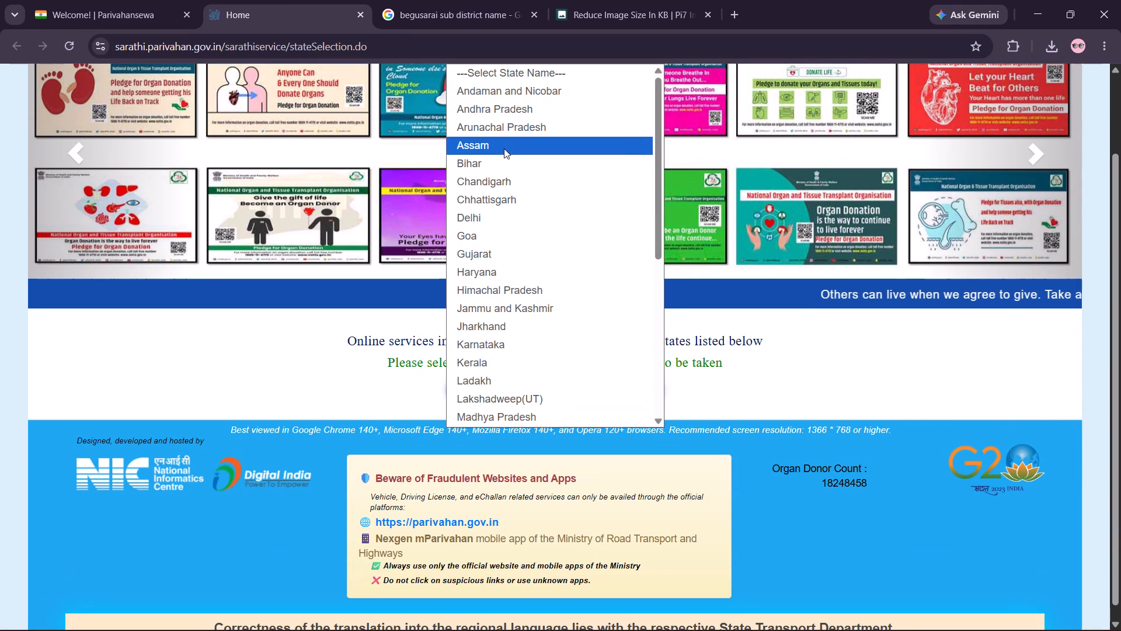
click(499, 161)
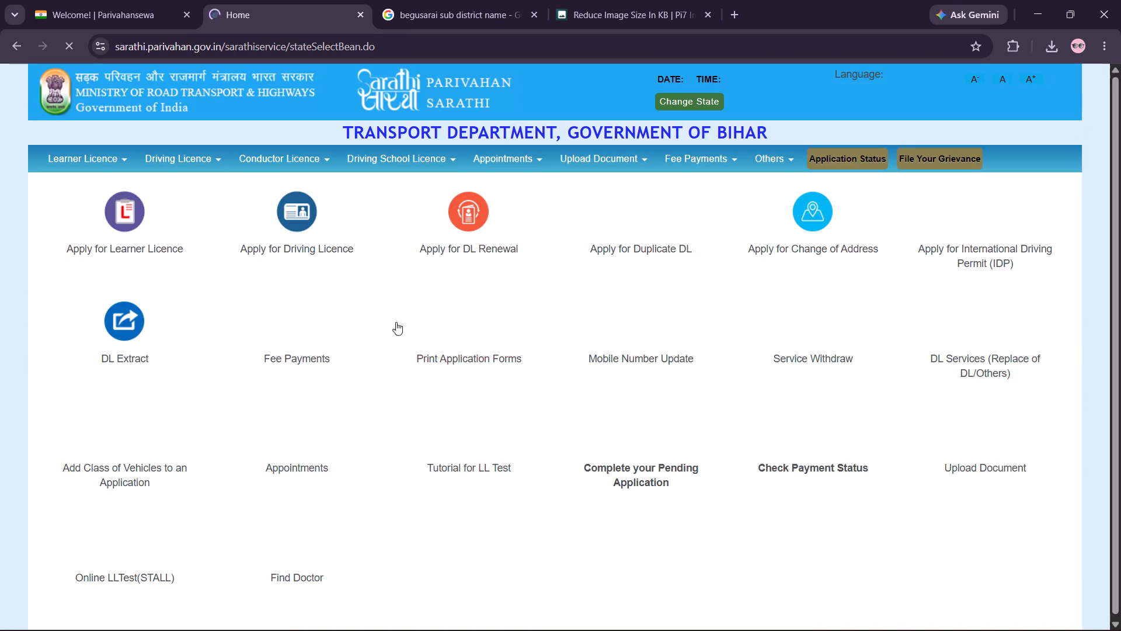
Open the Fee Payments service from Bihar's licence services.
click(292, 329)
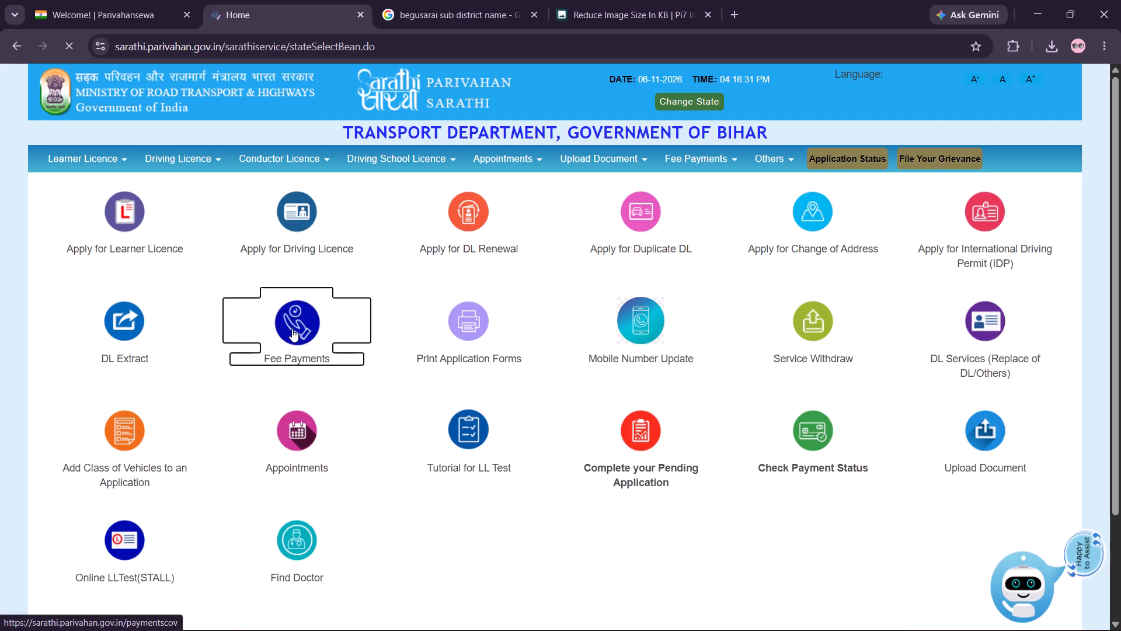
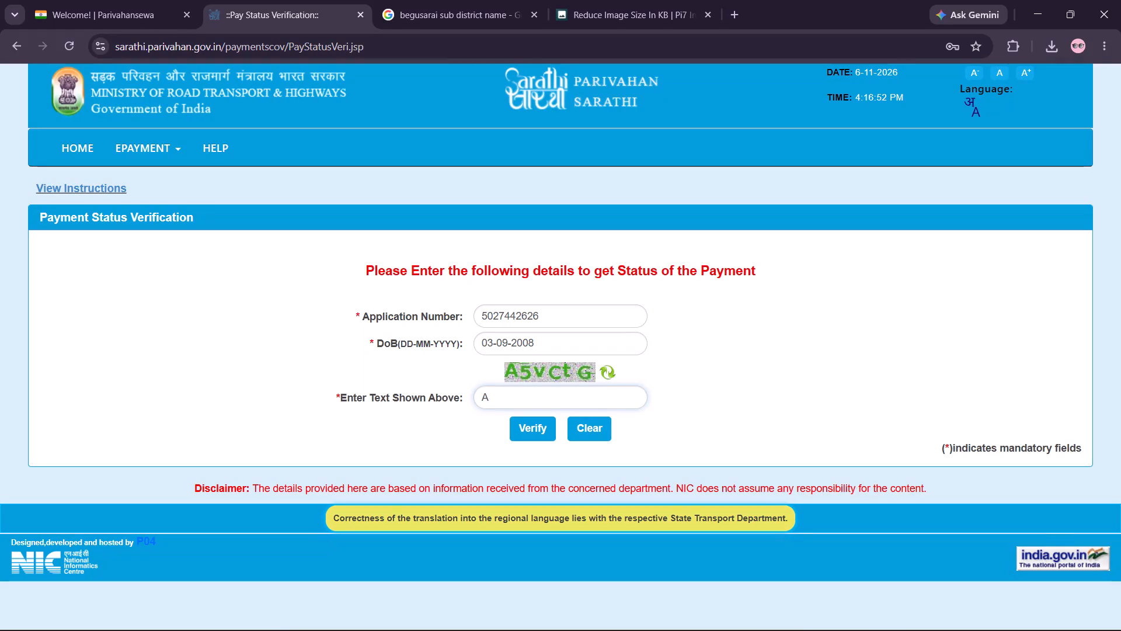
Complete the captcha text as shown in its image and submit the application's payment status verification.
key(5)
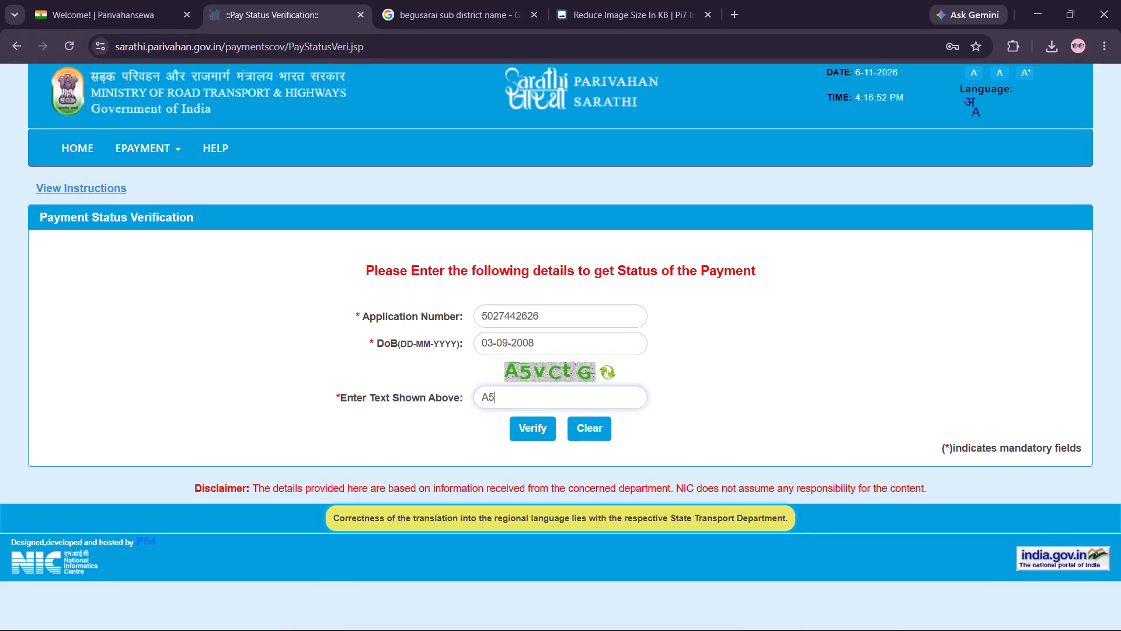
key(v)
key(shift+c)
key(t)
key(shift+g)
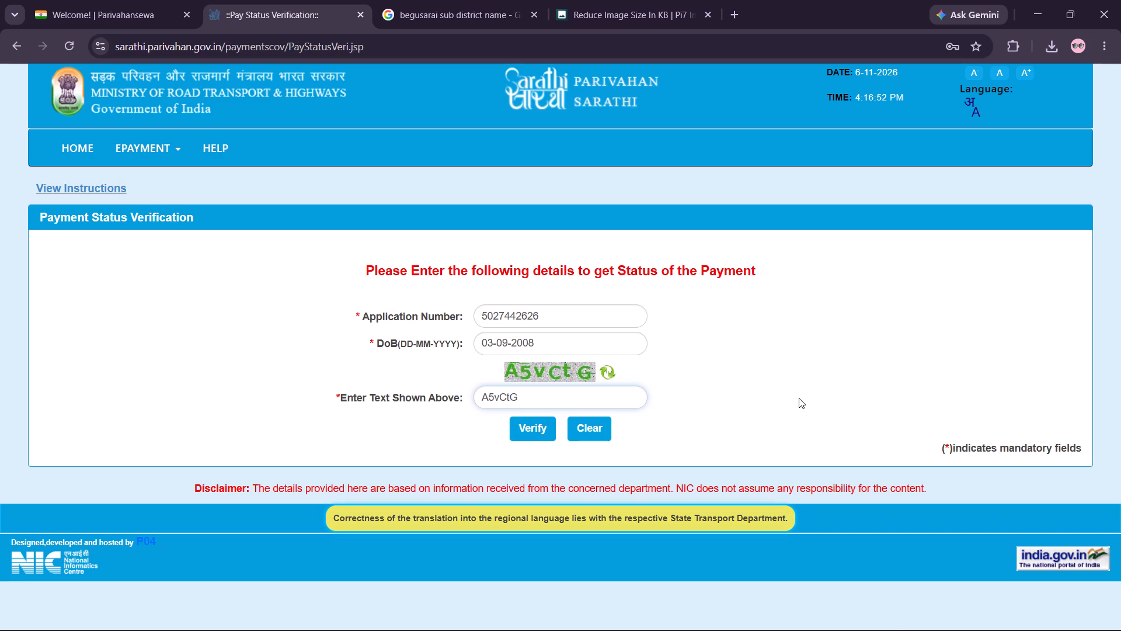
click(528, 422)
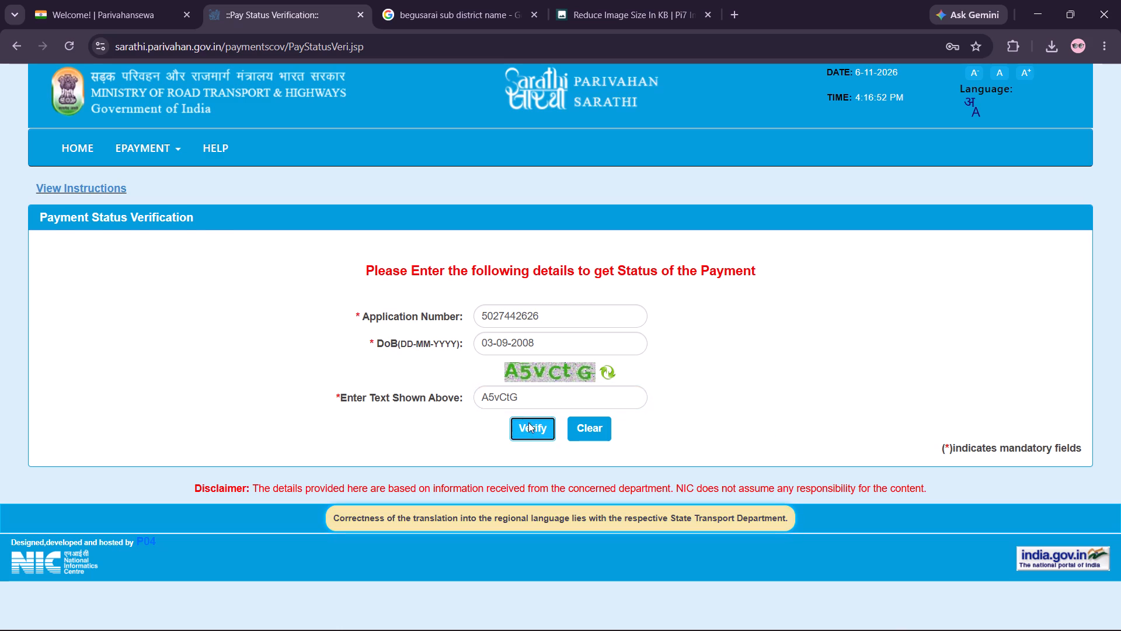
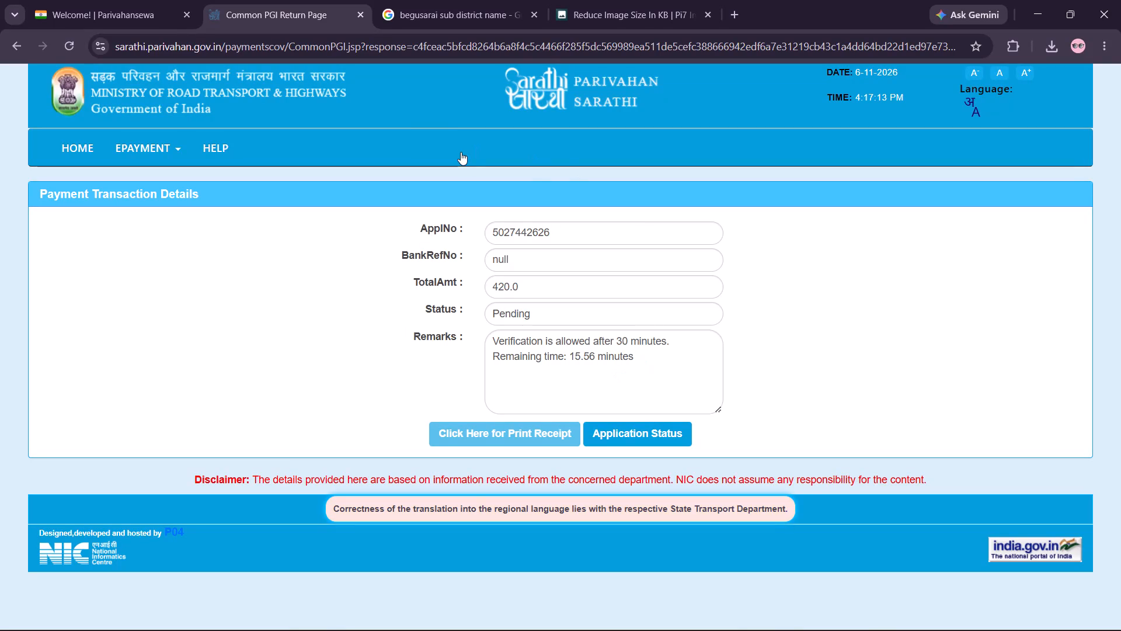
Close all open browser tabs, from the Parivahan home page through the image size reducer, ending the browser session.
click(184, 7)
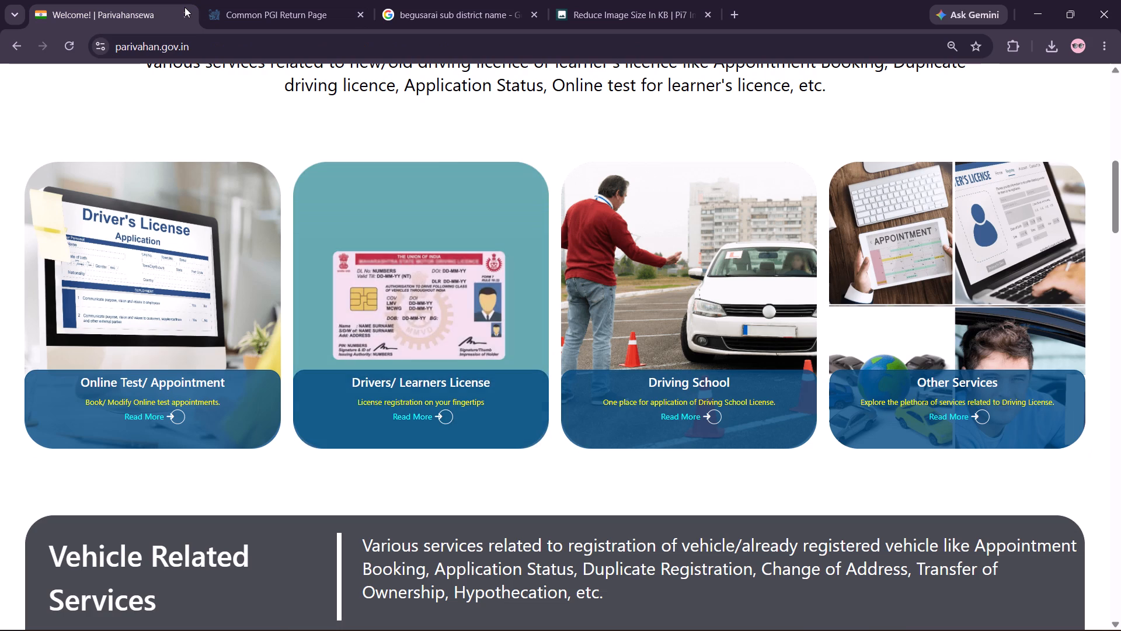
triple_click(186, 13)
triple_click(186, 13)
triple_click(186, 13)
triple_click(186, 13)
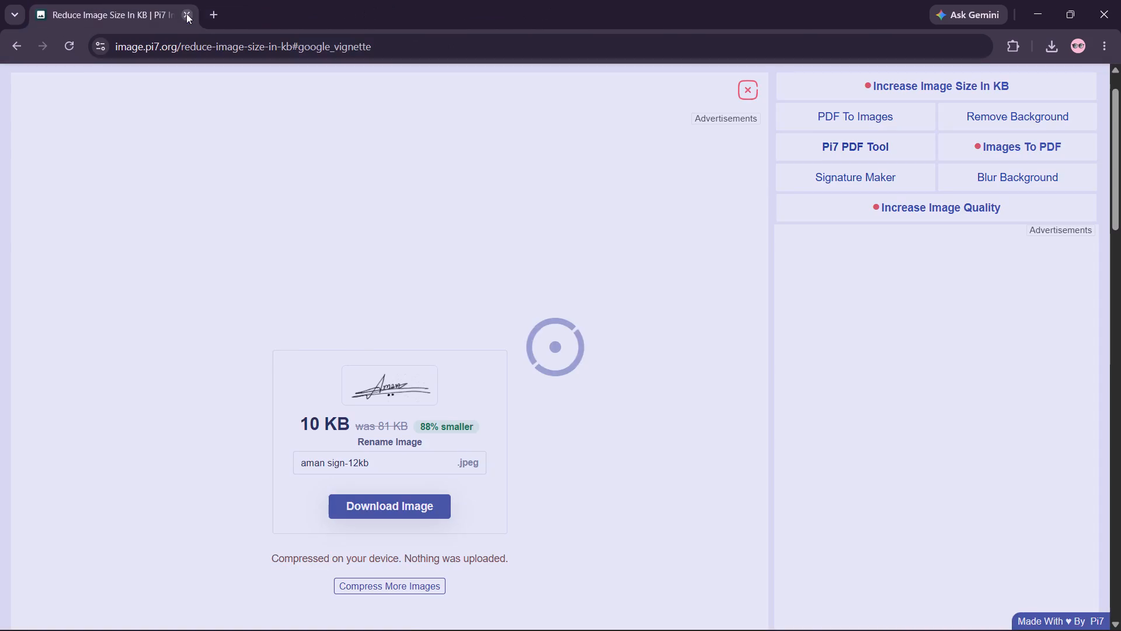
double_click(186, 13)
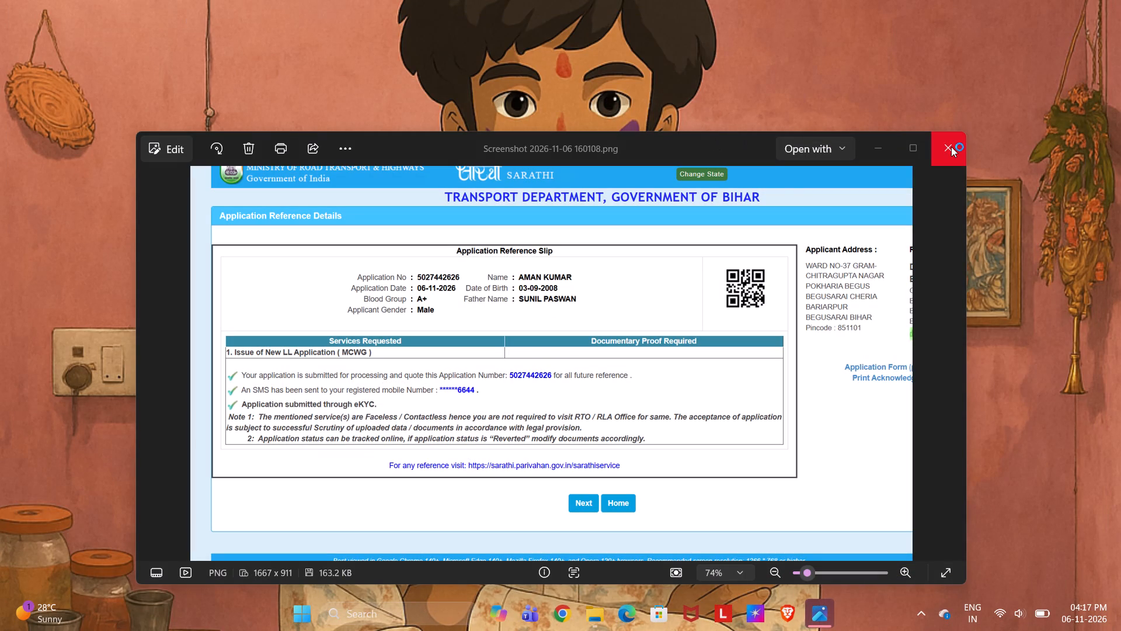
Close the image viewer showing the application reference slip screenshot.
click(951, 147)
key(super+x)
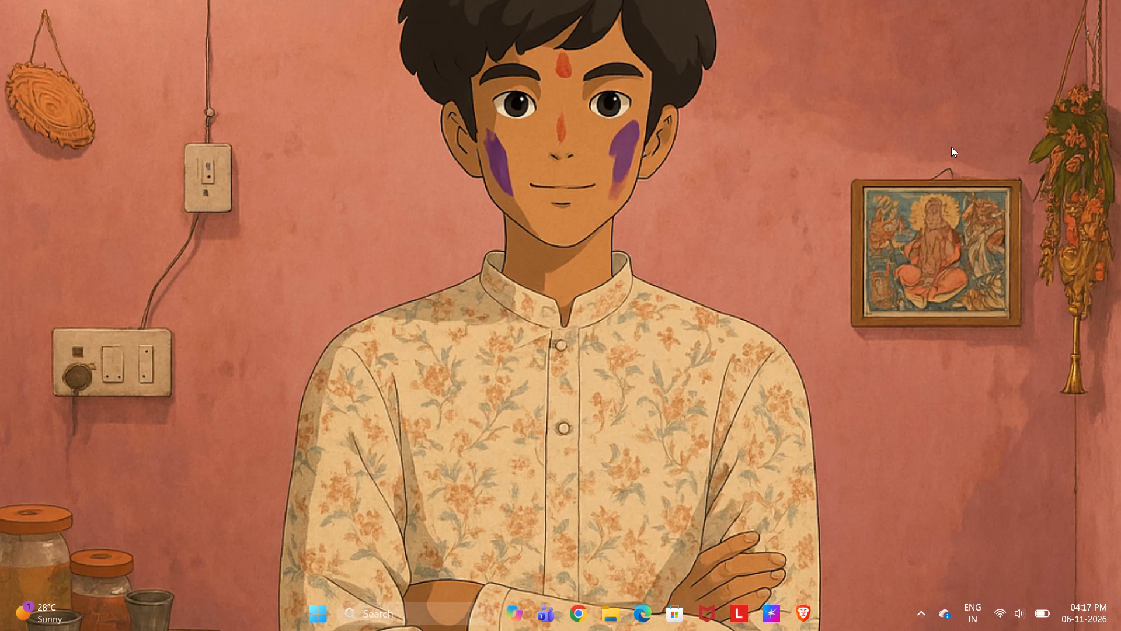